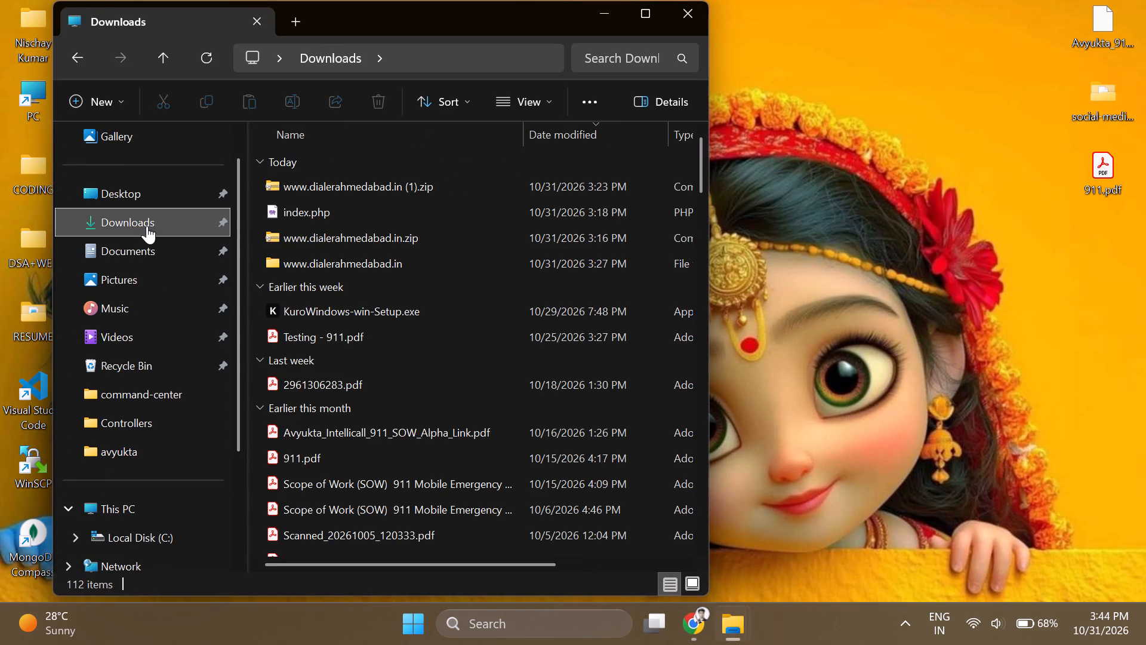
drag(480, 19, 679, 11)
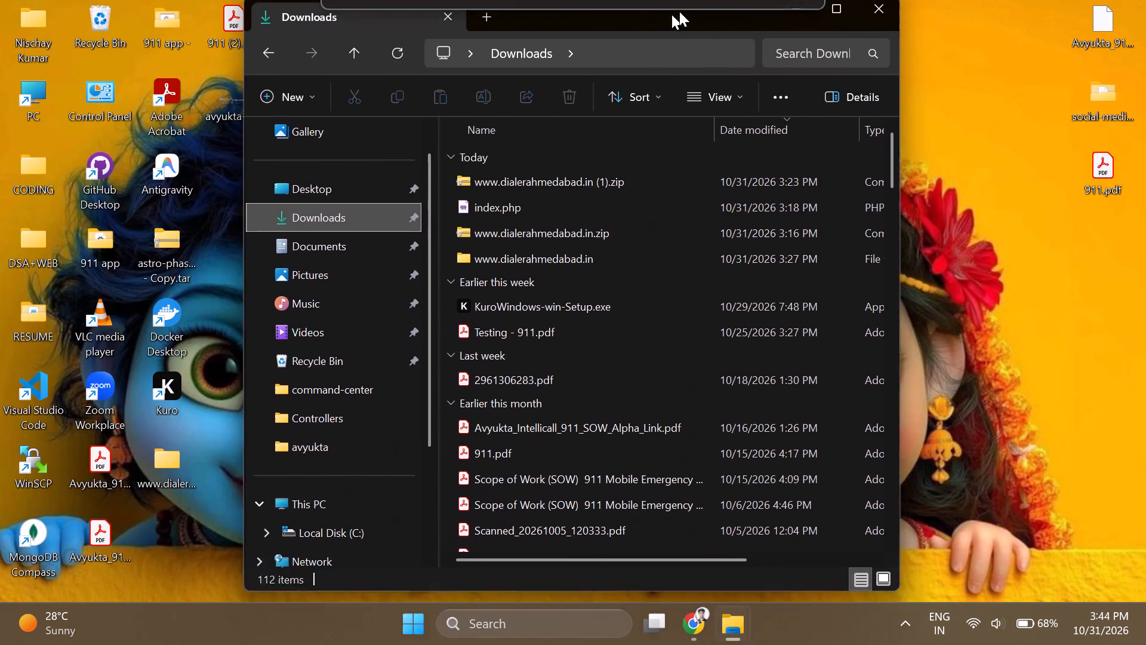
drag(679, 11, 815, 72)
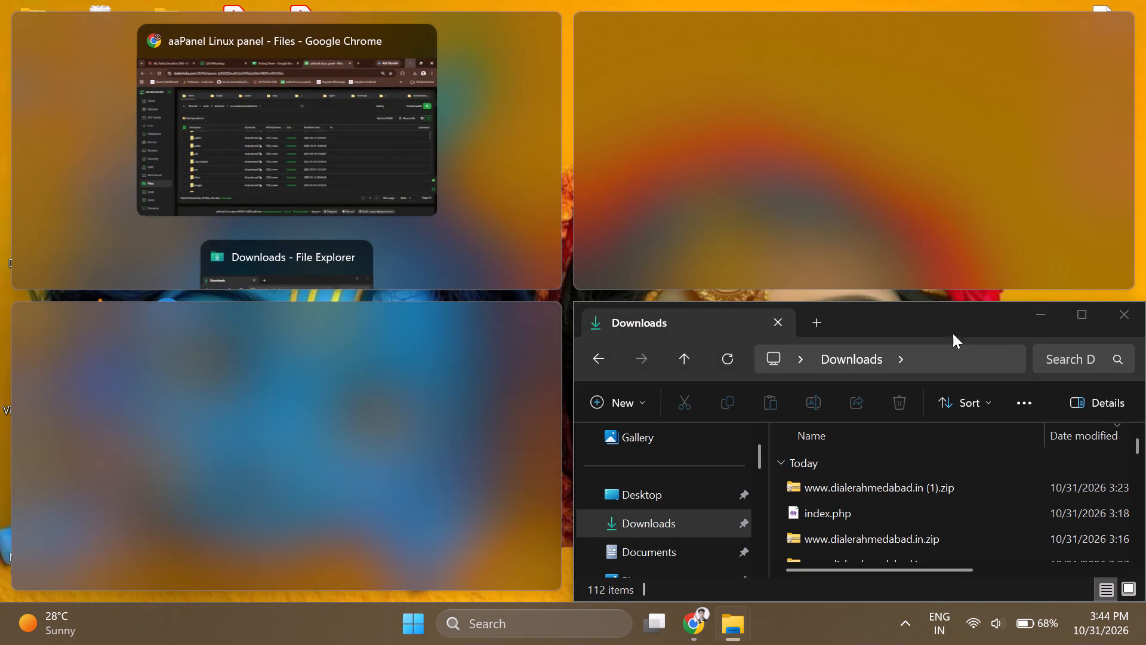
click(1073, 311)
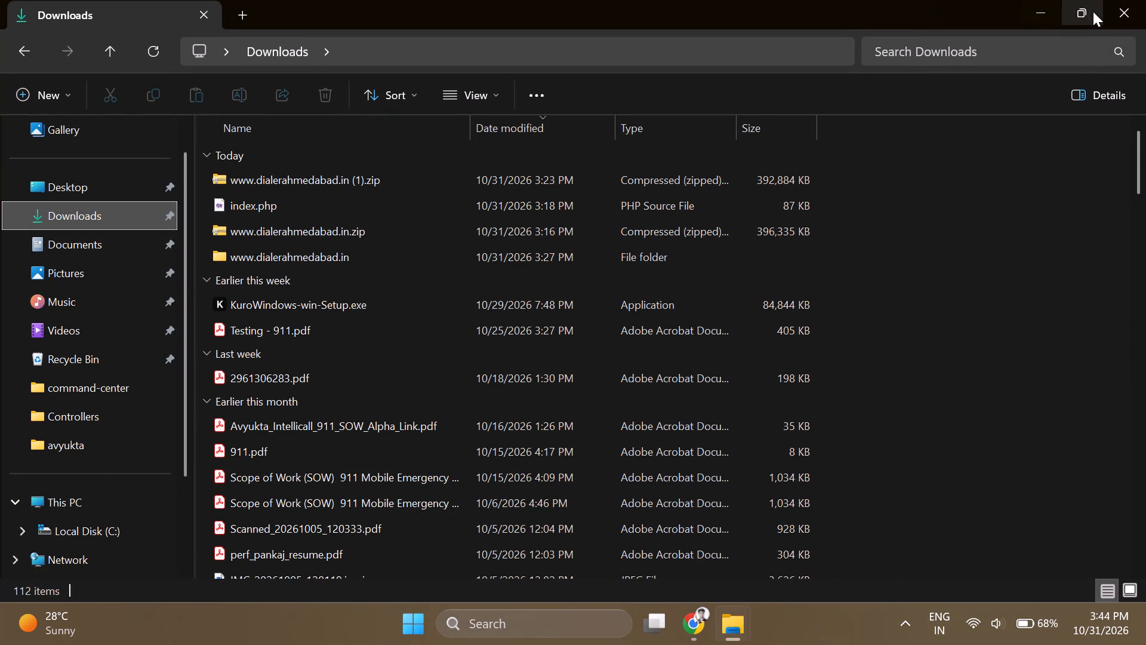
click(1093, 11)
drag(518, 30, 825, 106)
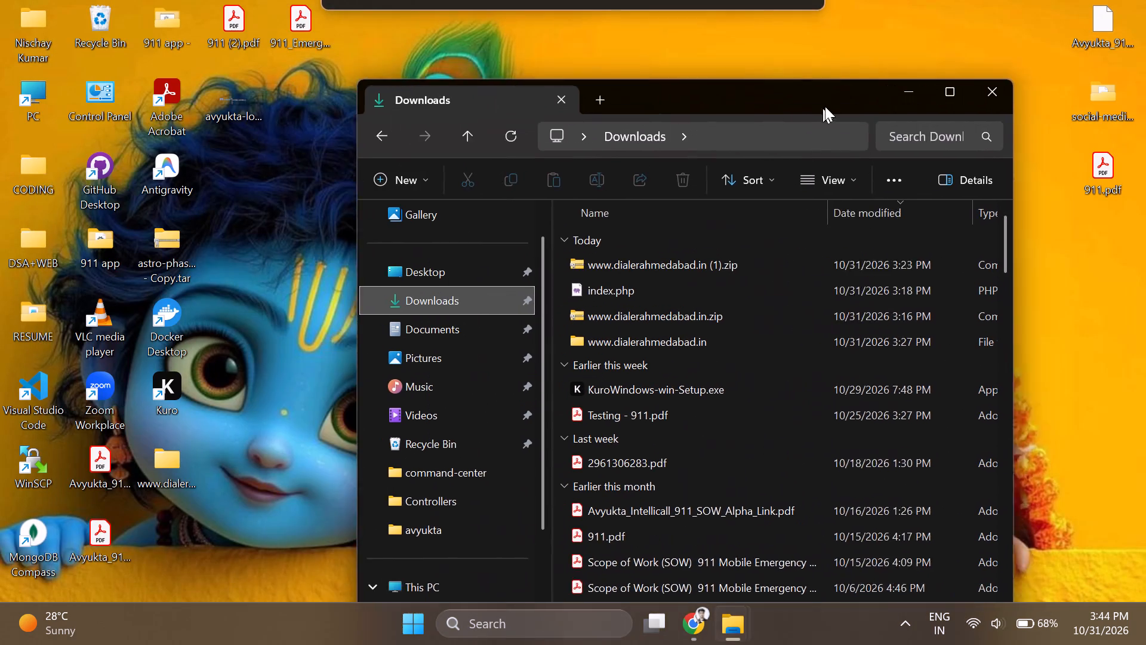
drag(825, 106, 850, 94)
click(686, 331)
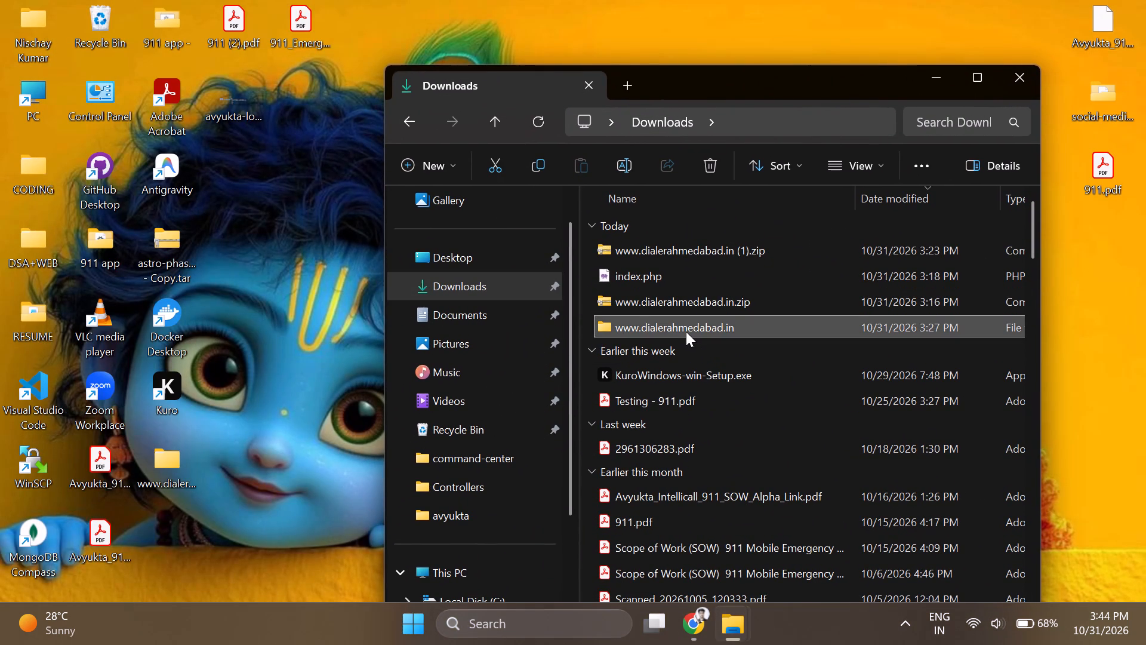
drag(686, 331, 365, 334)
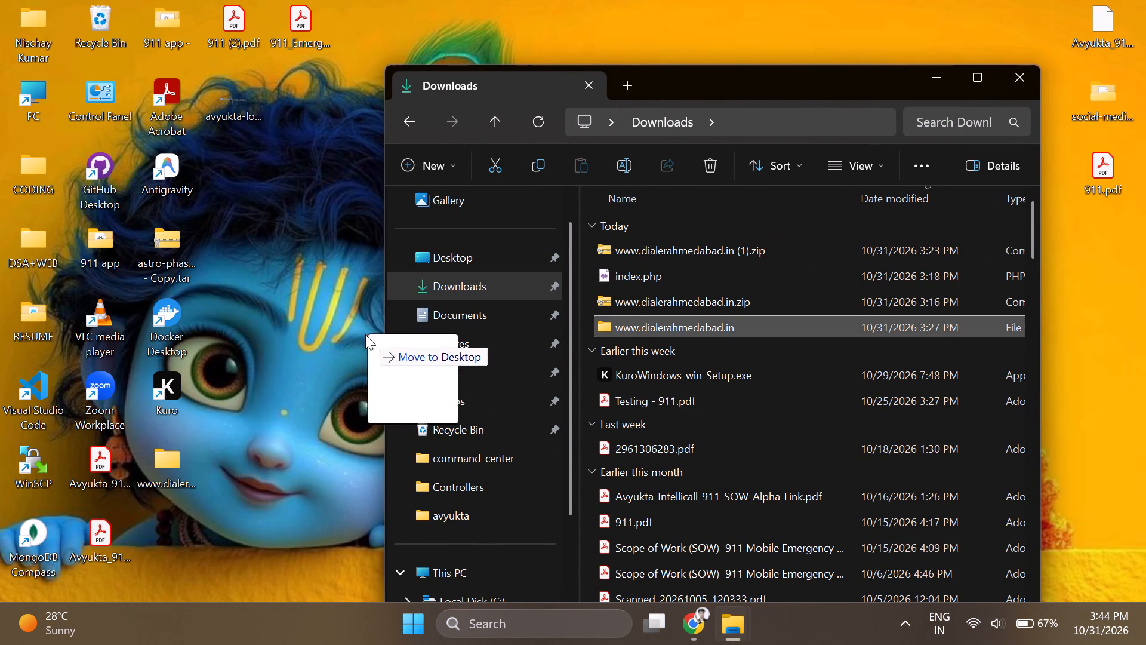
drag(365, 334, 20, 388)
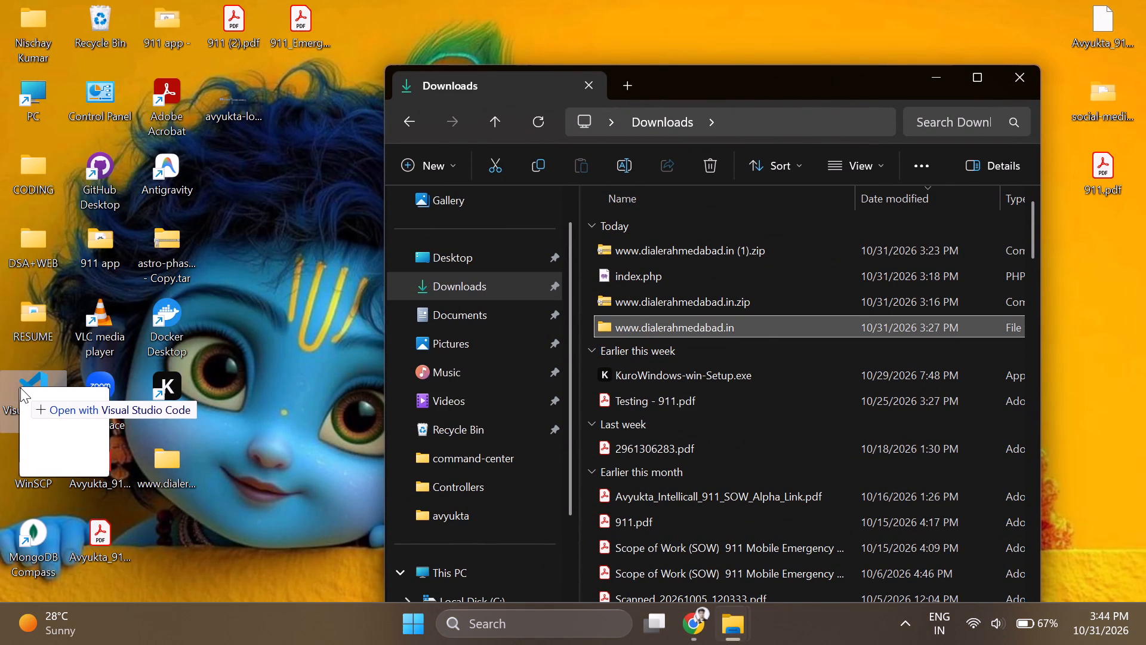
drag(20, 388, 19, 388)
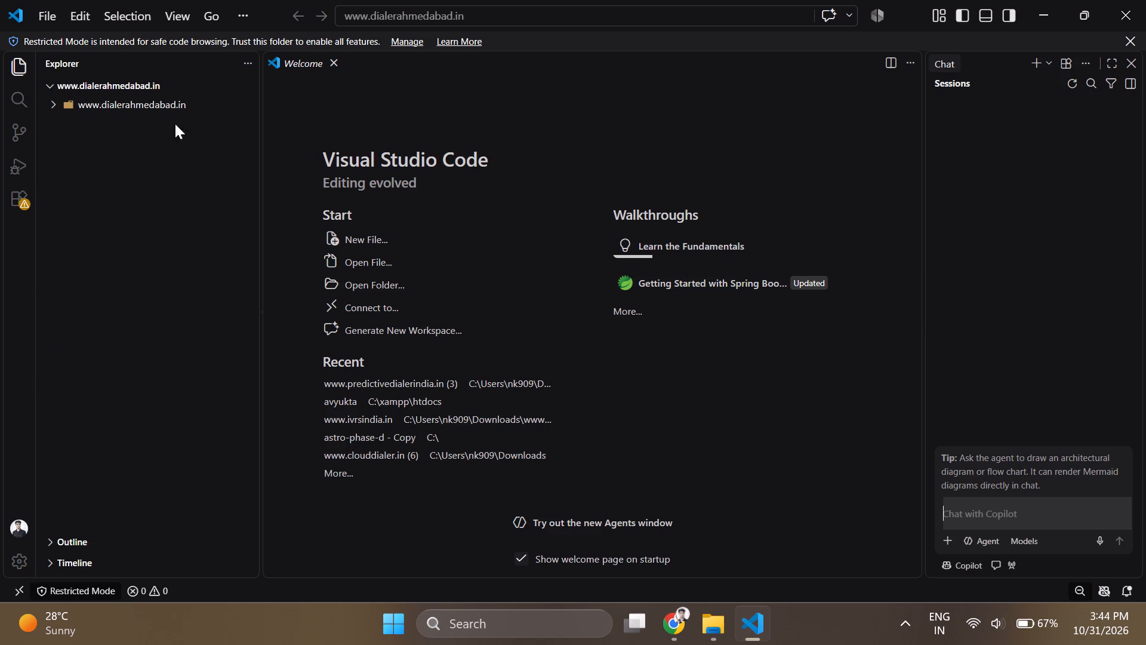
click(335, 66)
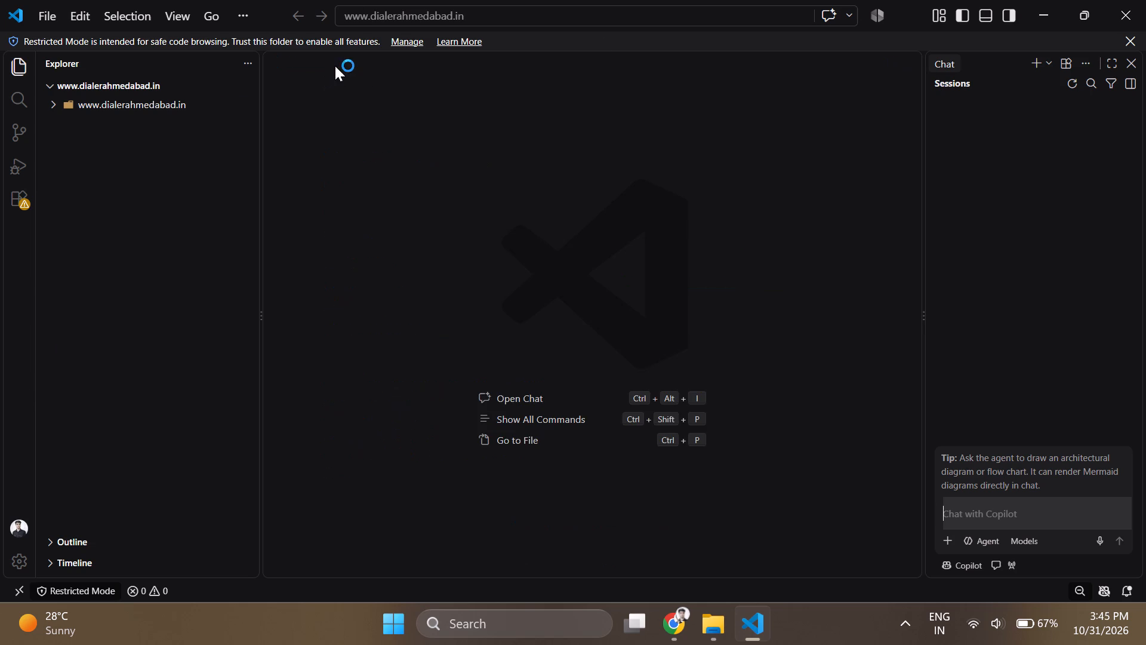
click(137, 105)
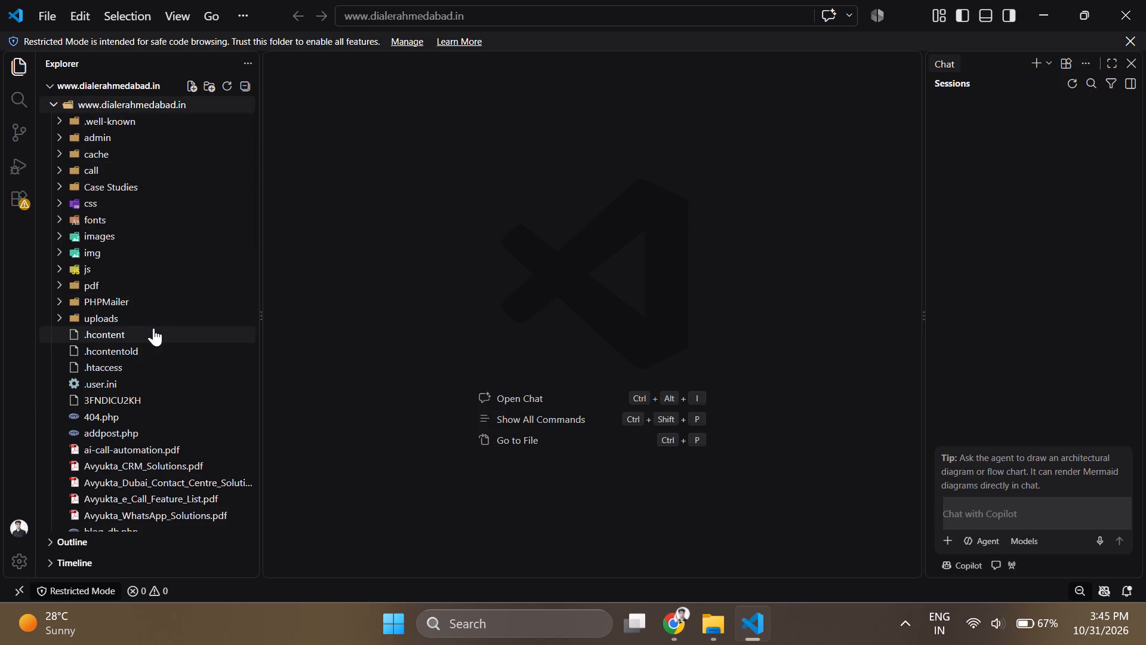
key(alt+Tab)
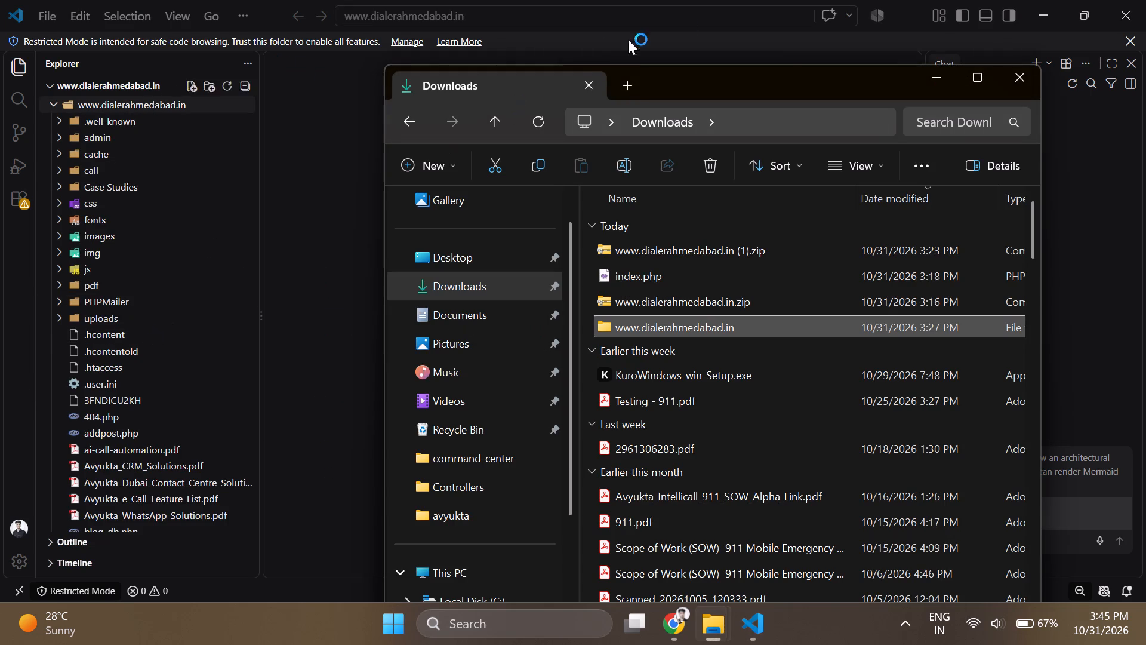
click(1022, 81)
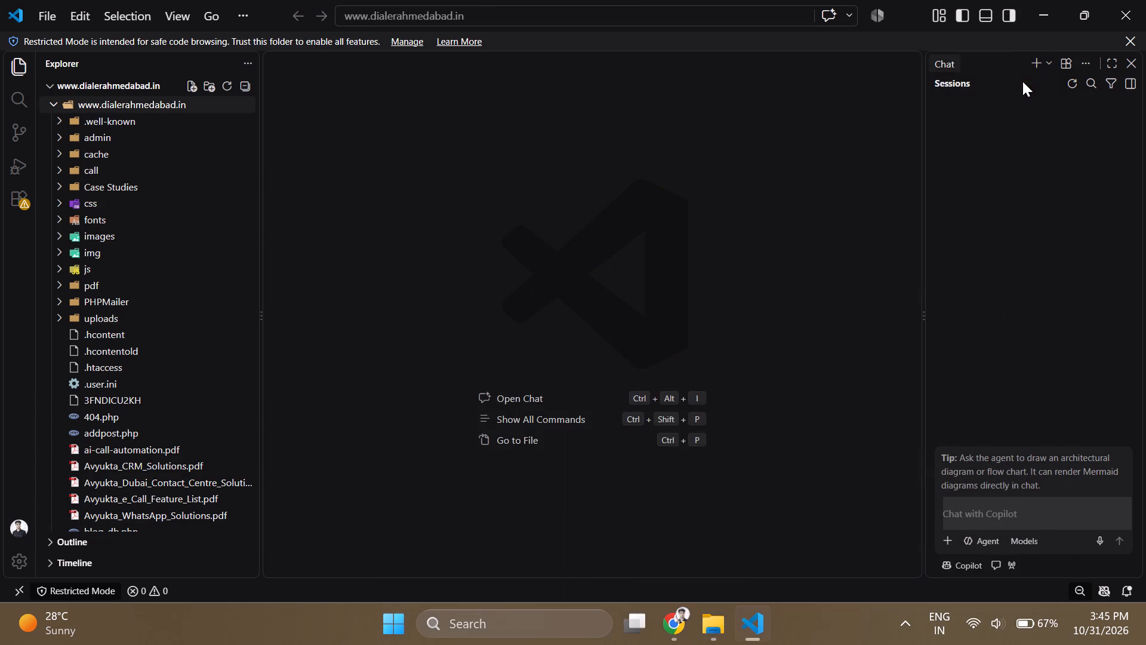
click(1145, 0)
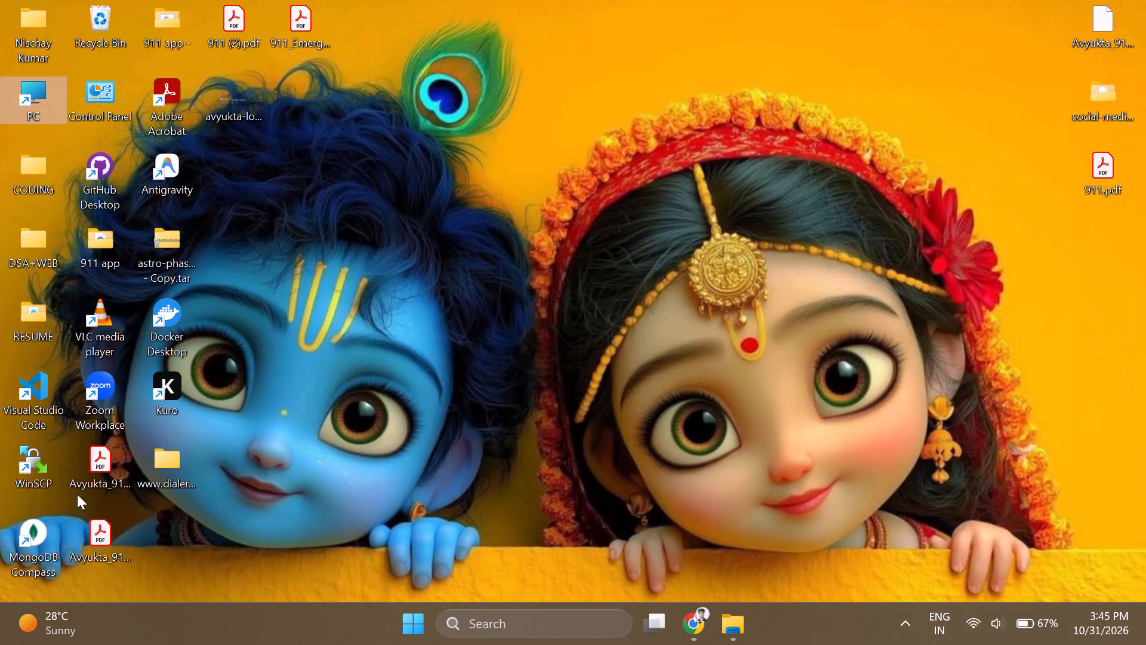
double_click(34, 87)
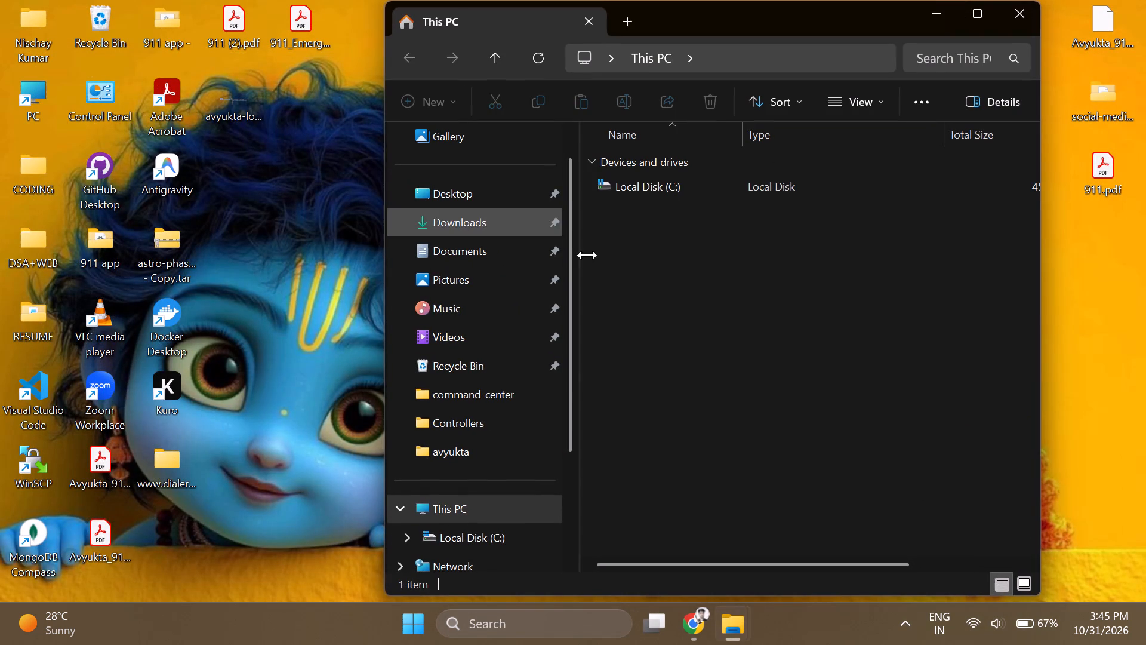
click(482, 222)
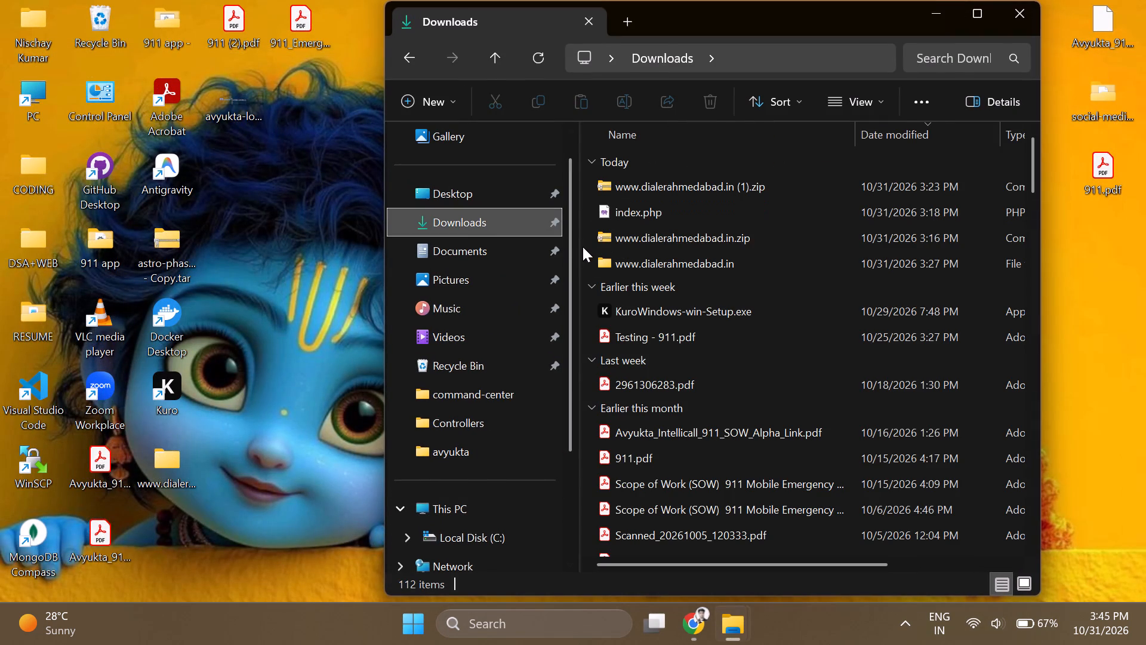
drag(586, 247, 714, 119)
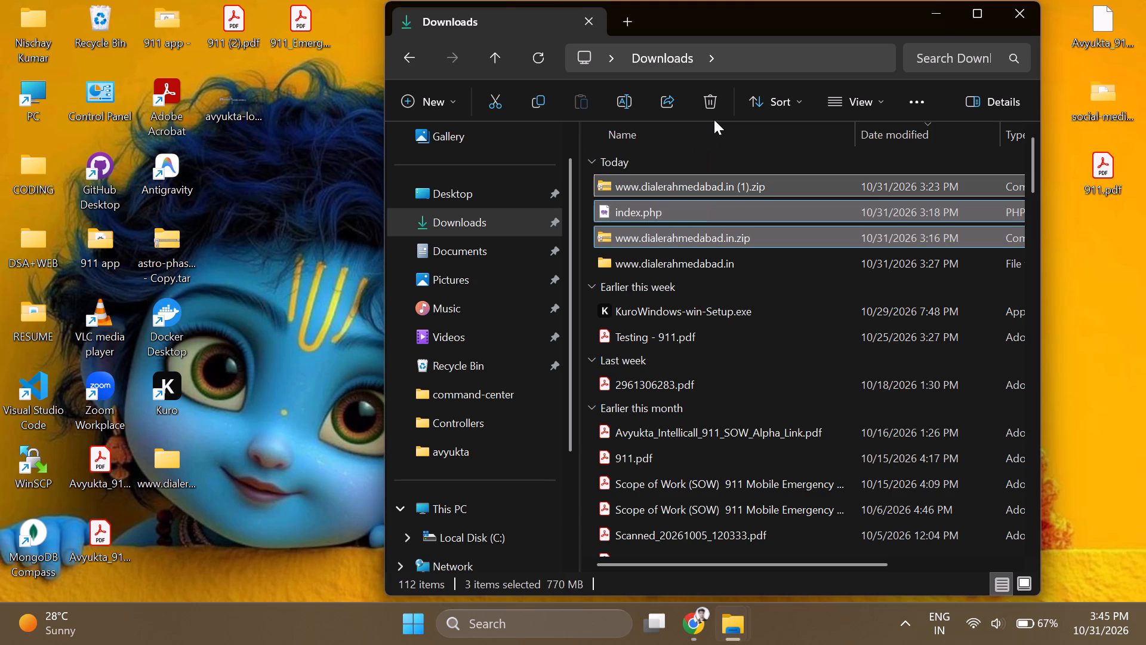
key(Delete)
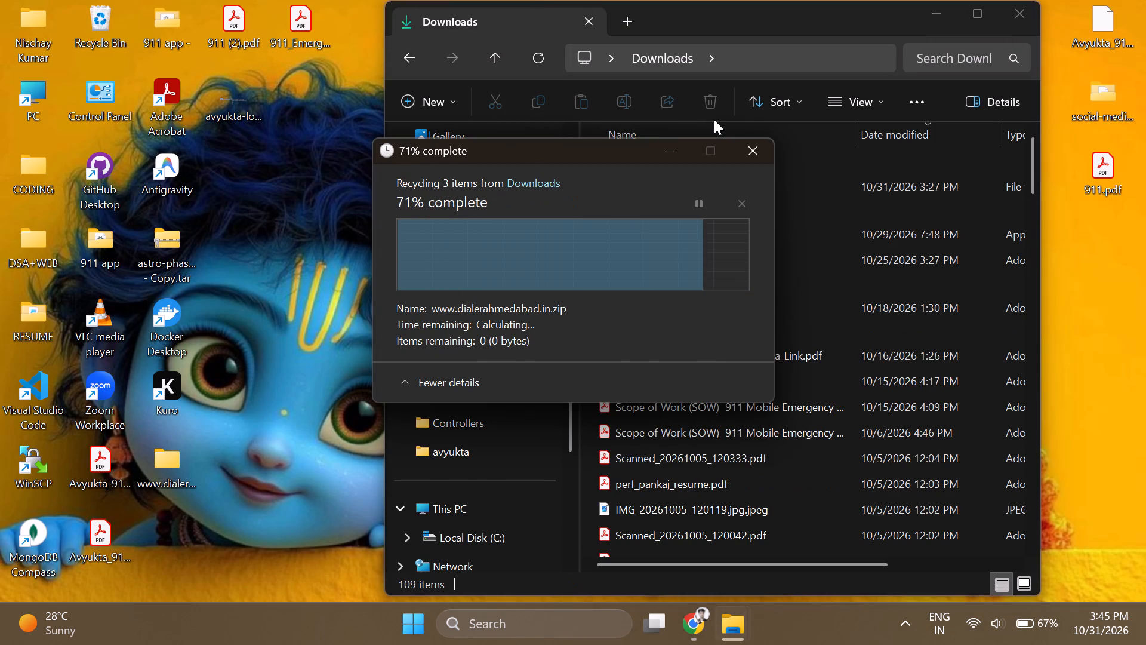
double_click(94, 35)
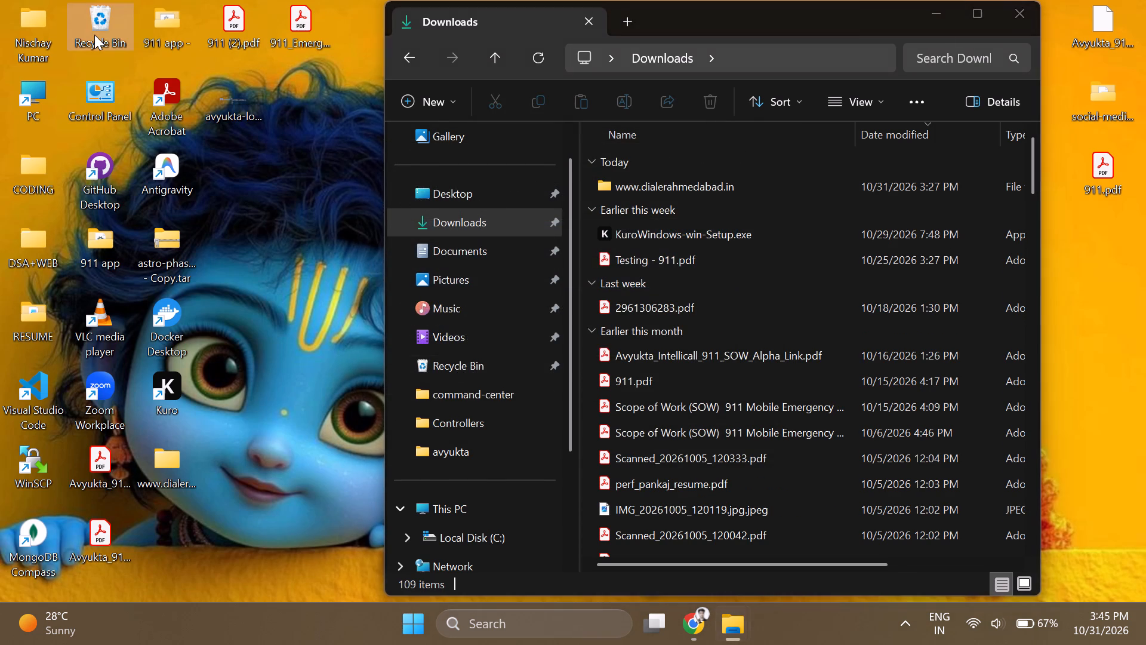
click(760, 317)
key(ctrl+a)
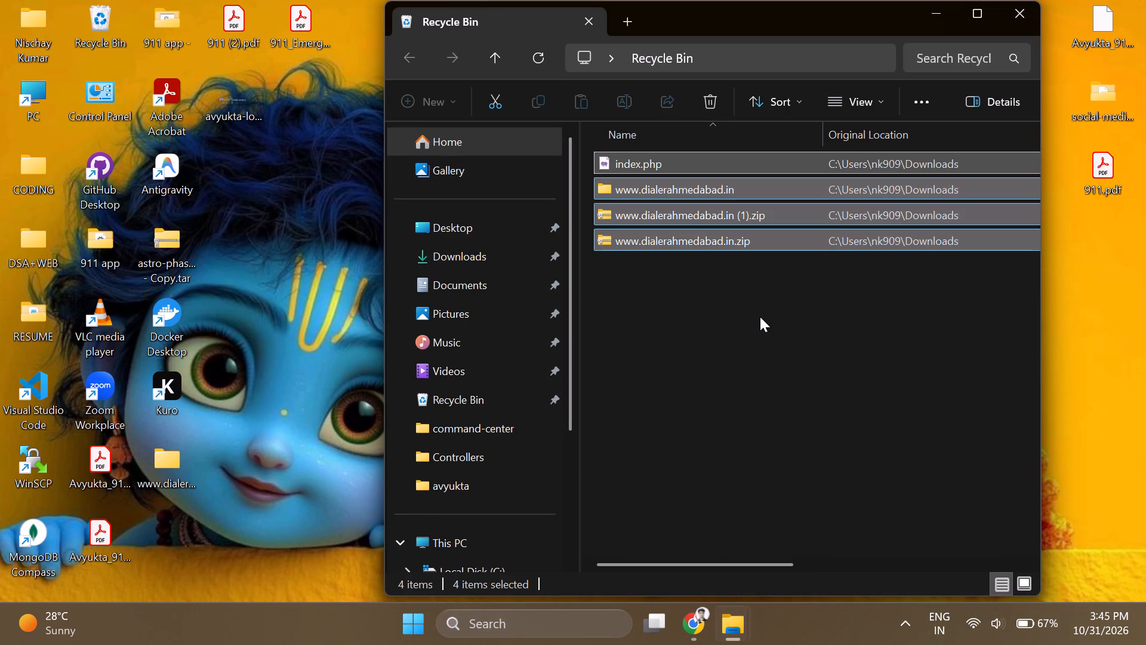
key(Insert)
key(Delete)
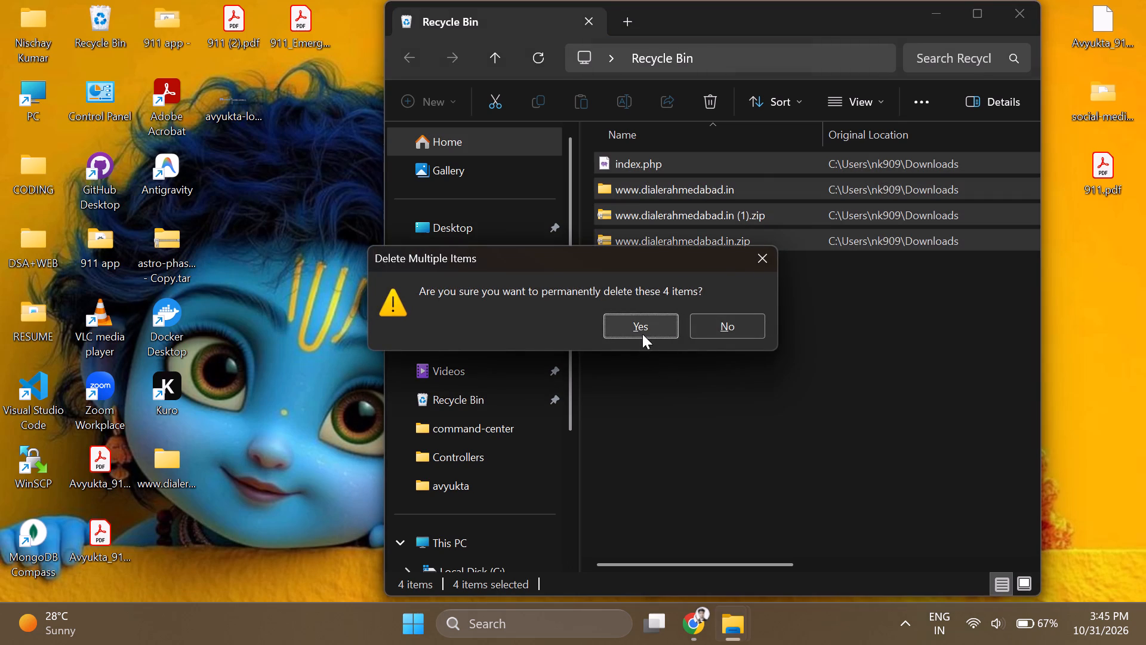
click(642, 334)
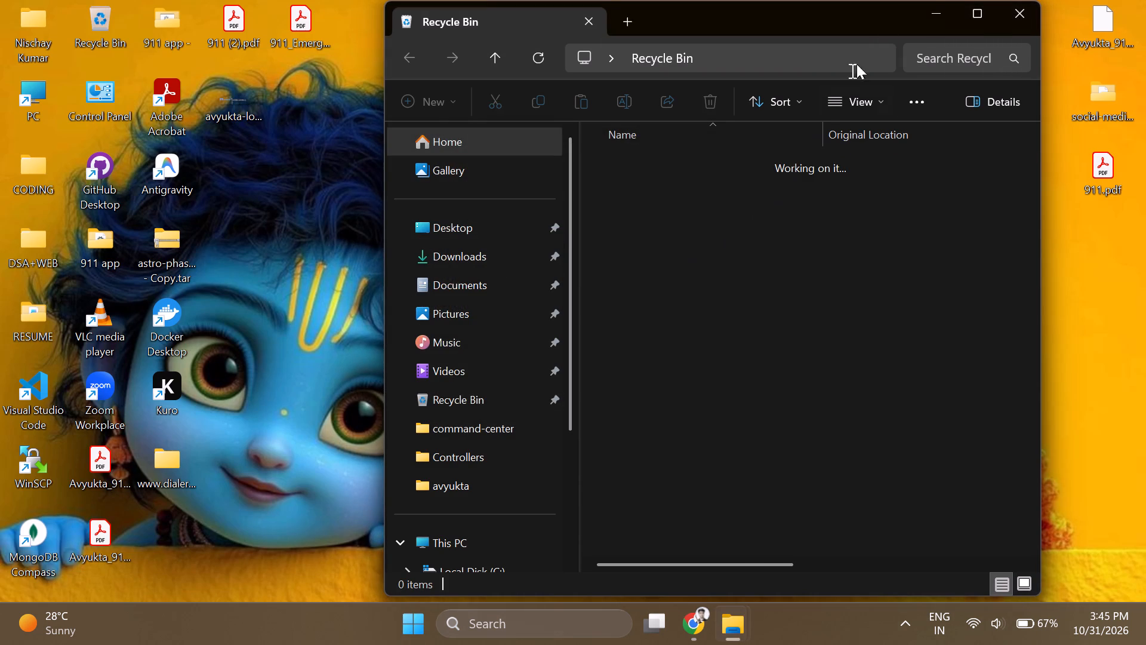
click(1012, 7)
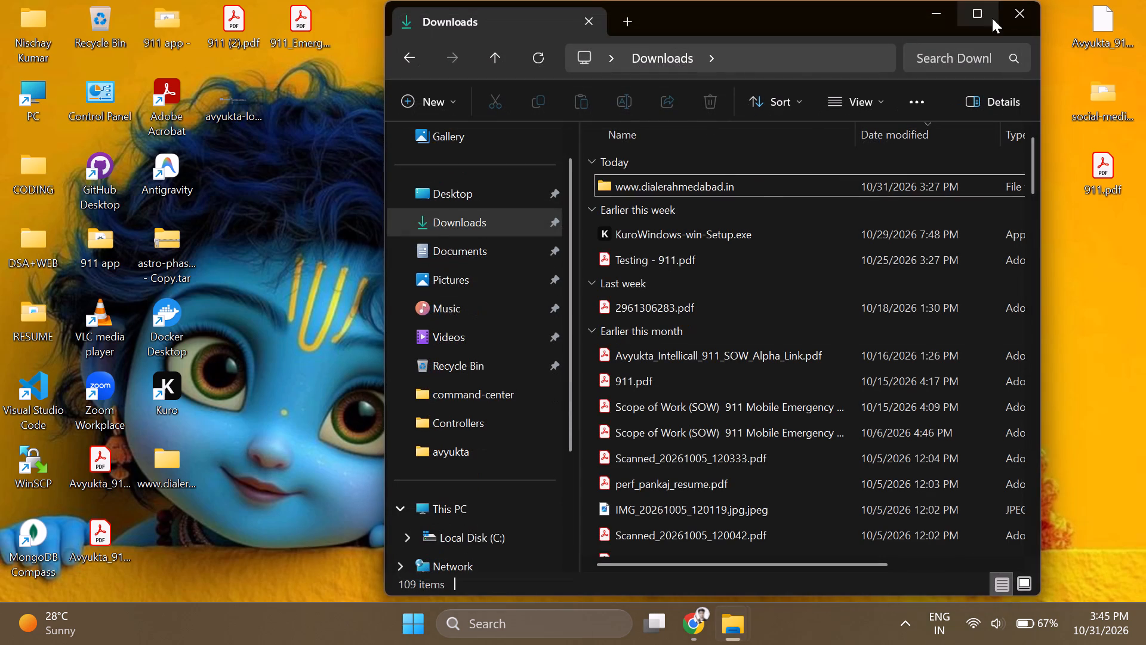
click(1006, 9)
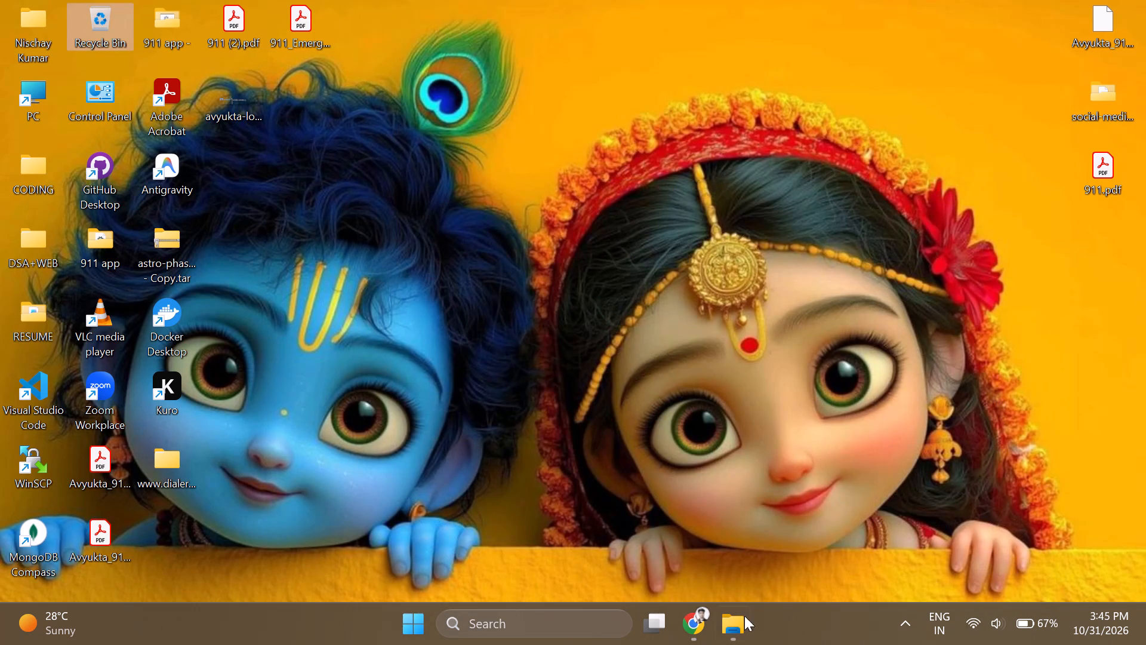
click(738, 620)
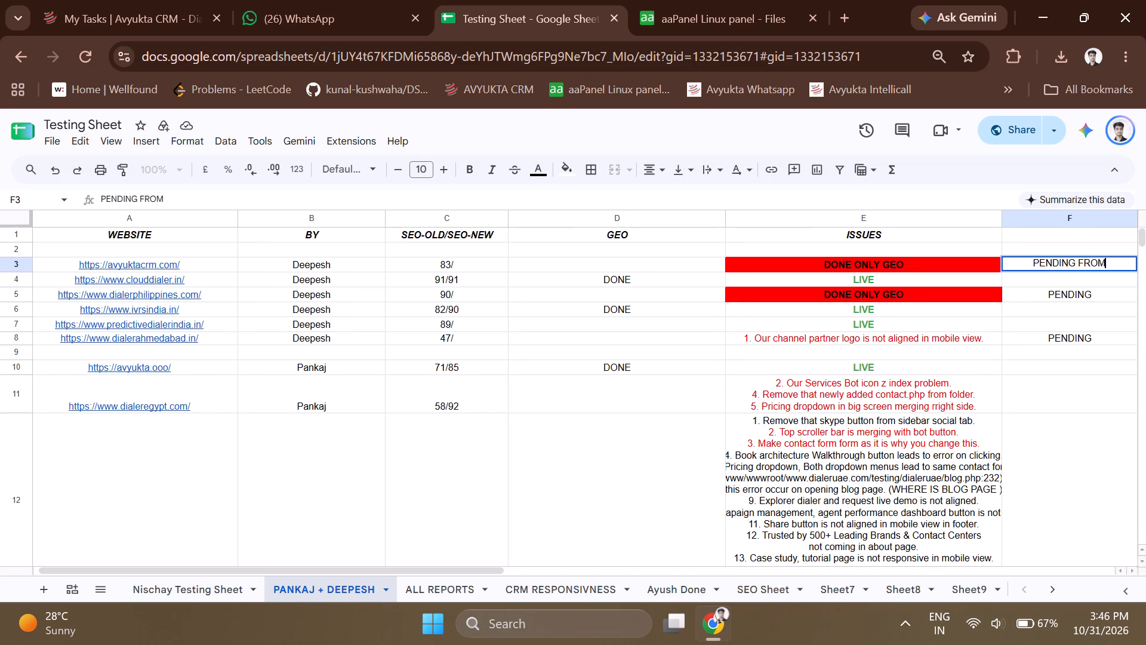
key(BackSpace)
key(BackSpace)
key(BackSpace)
key(BackSpace)
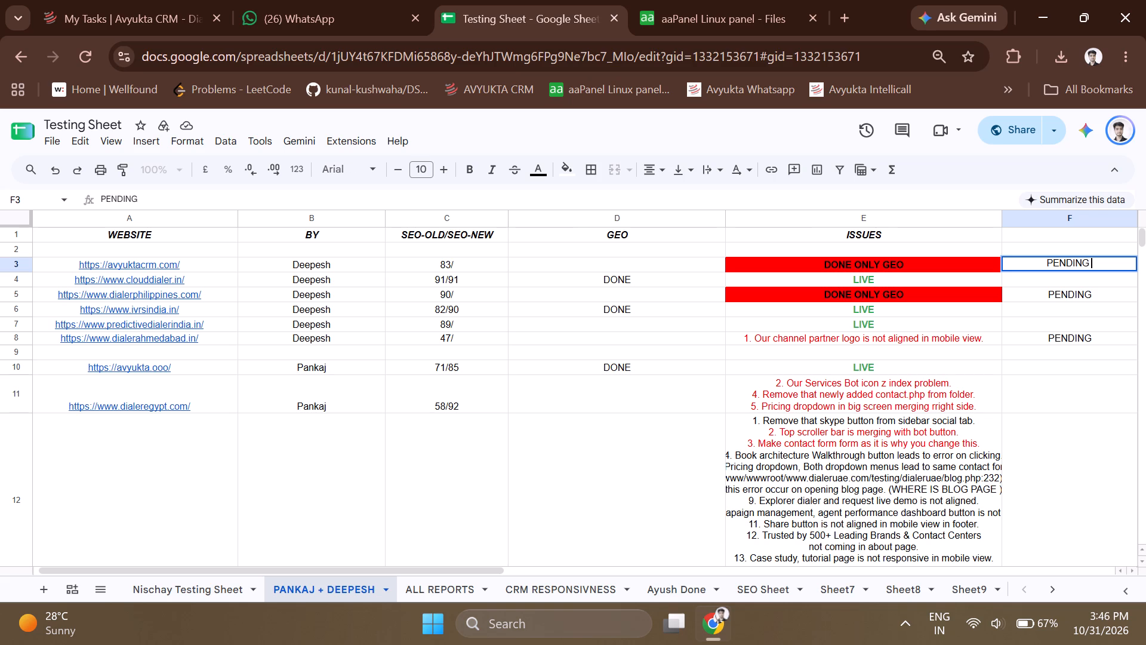
text(BY)
key(space)
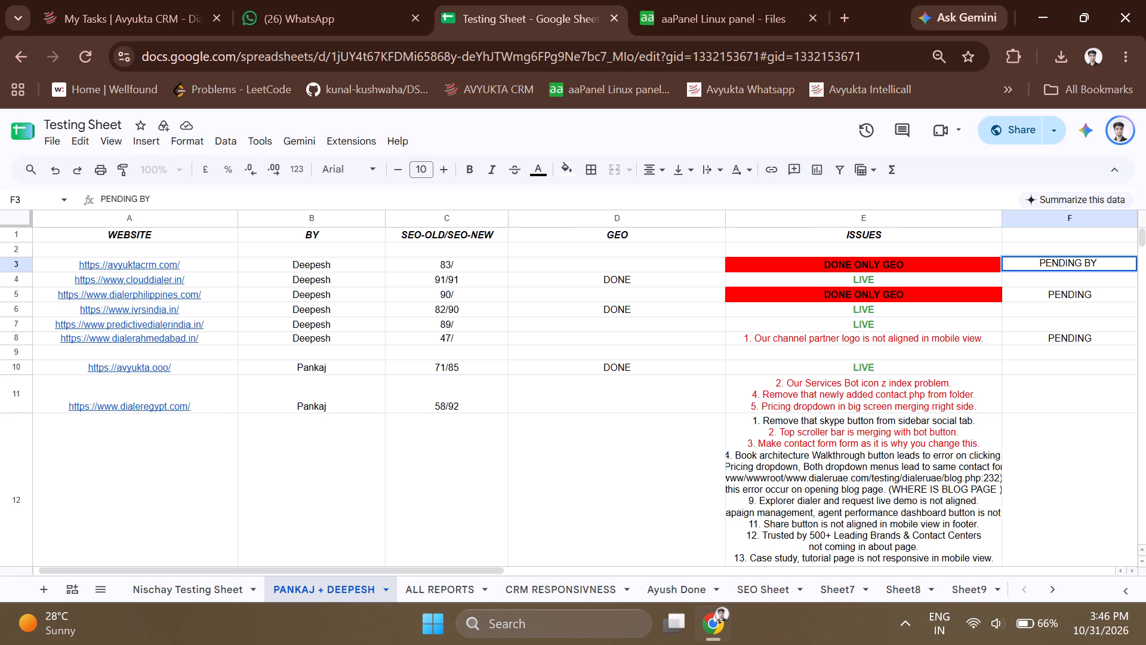
key(shift+BackSpace)
key(shift+BackSpace)
key(shift+BackSpace)
text(FROM)
key(space)
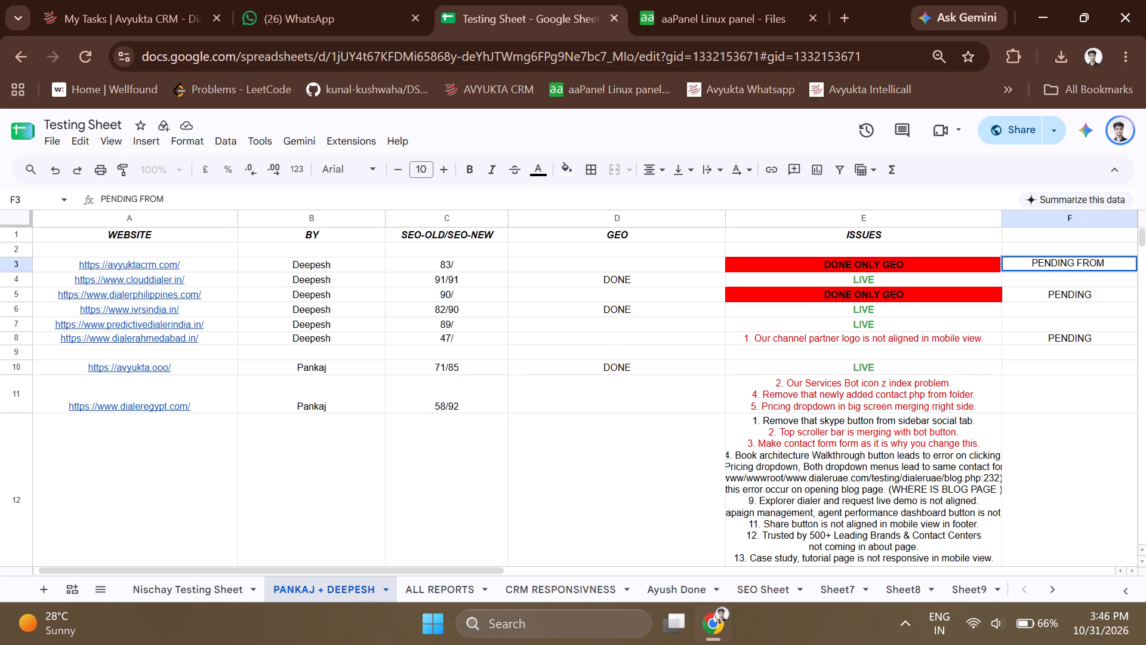
text(DEEPESH)
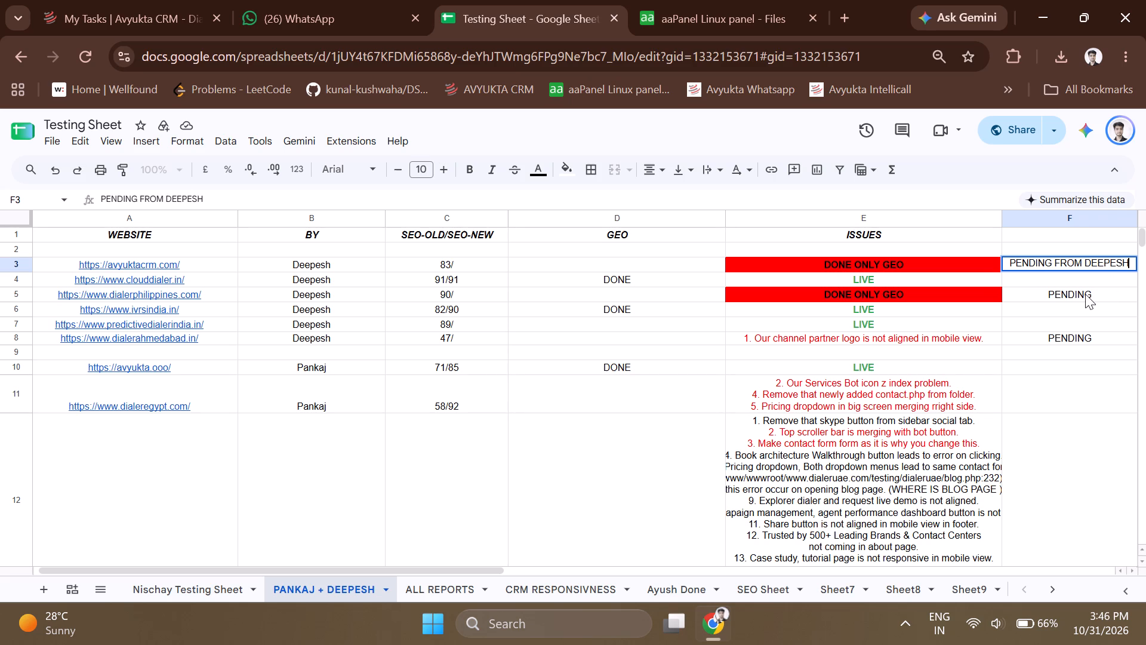
Change the dialerphilippines.com status note in column F to PENDING FROM NK.
click(1085, 294)
double_click(1092, 293)
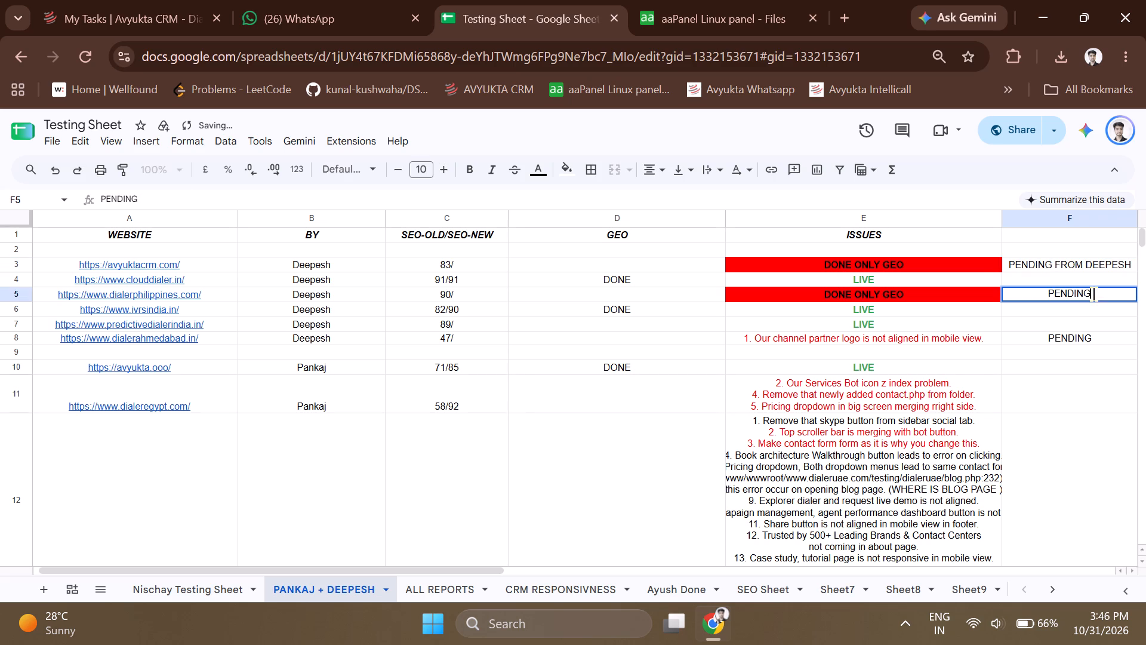
key(space)
text(FROM)
key(space)
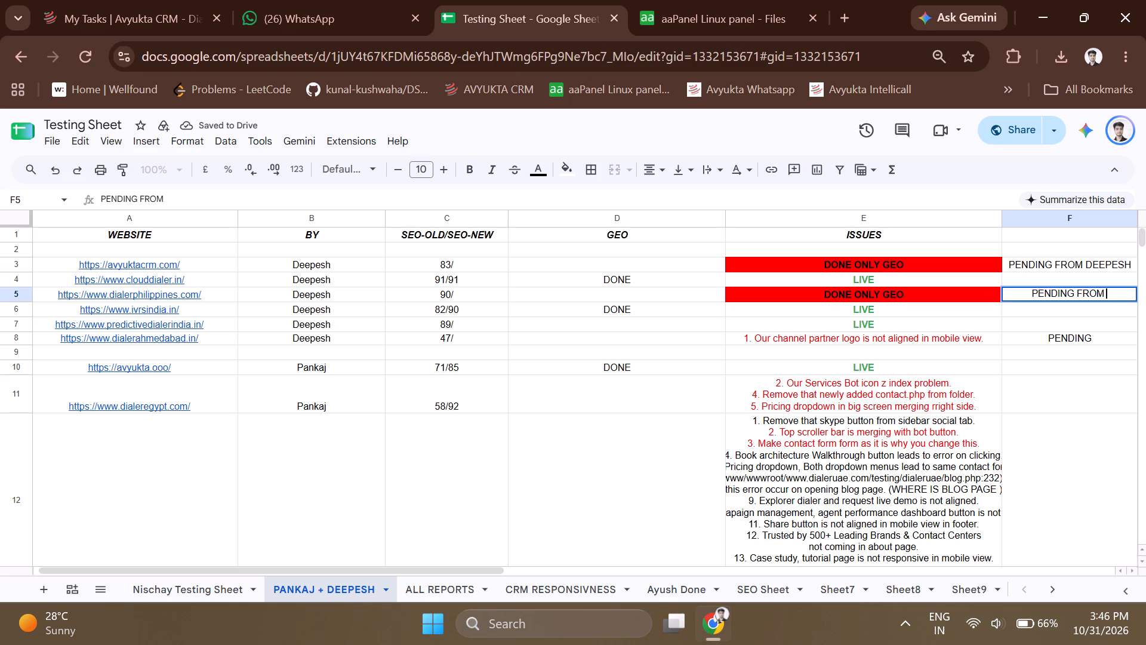
text(NK)
Change the dialerahmedabad.in status note in column F to PENDING NK.
double_click(1096, 333)
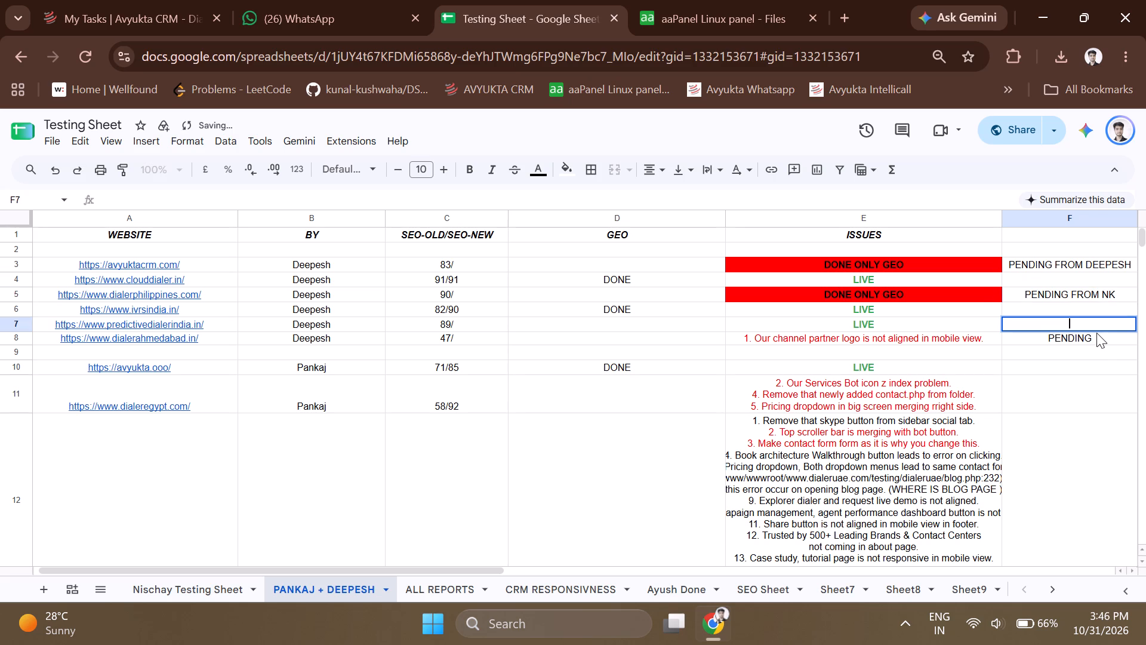
double_click(1099, 342)
key(space)
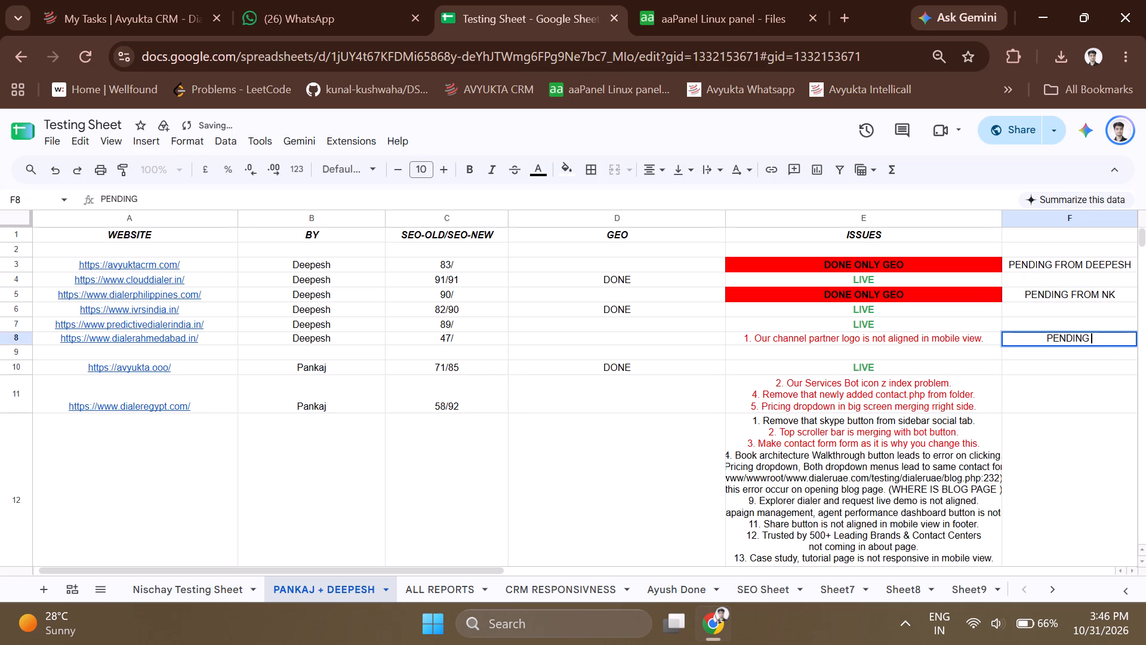
text(NK)
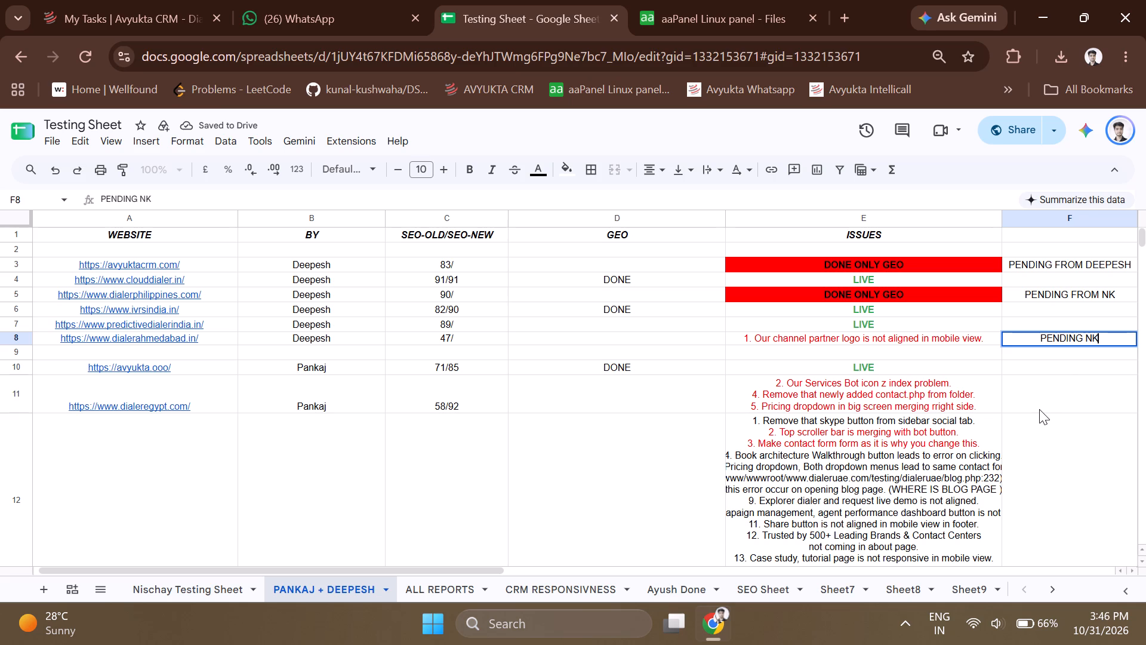
click(1039, 409)
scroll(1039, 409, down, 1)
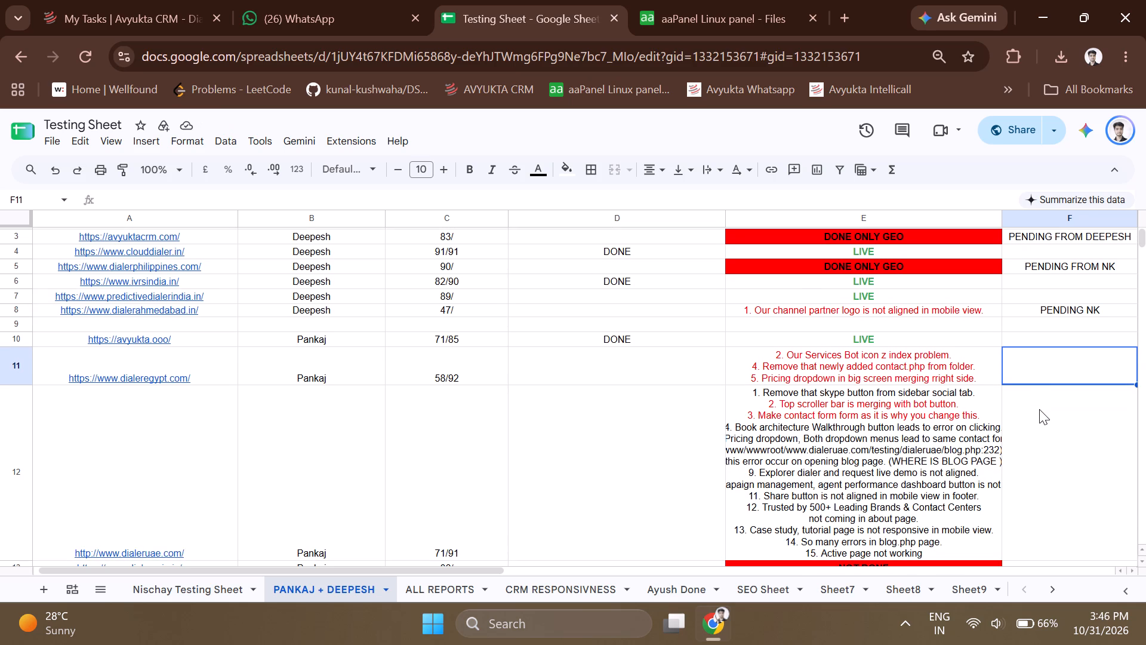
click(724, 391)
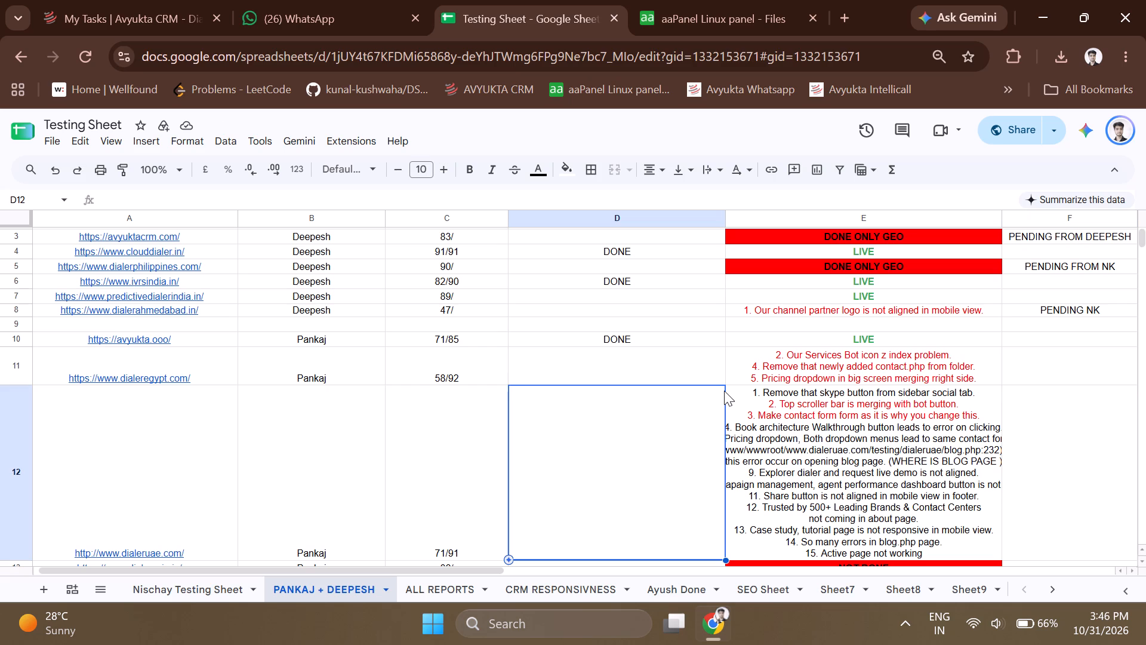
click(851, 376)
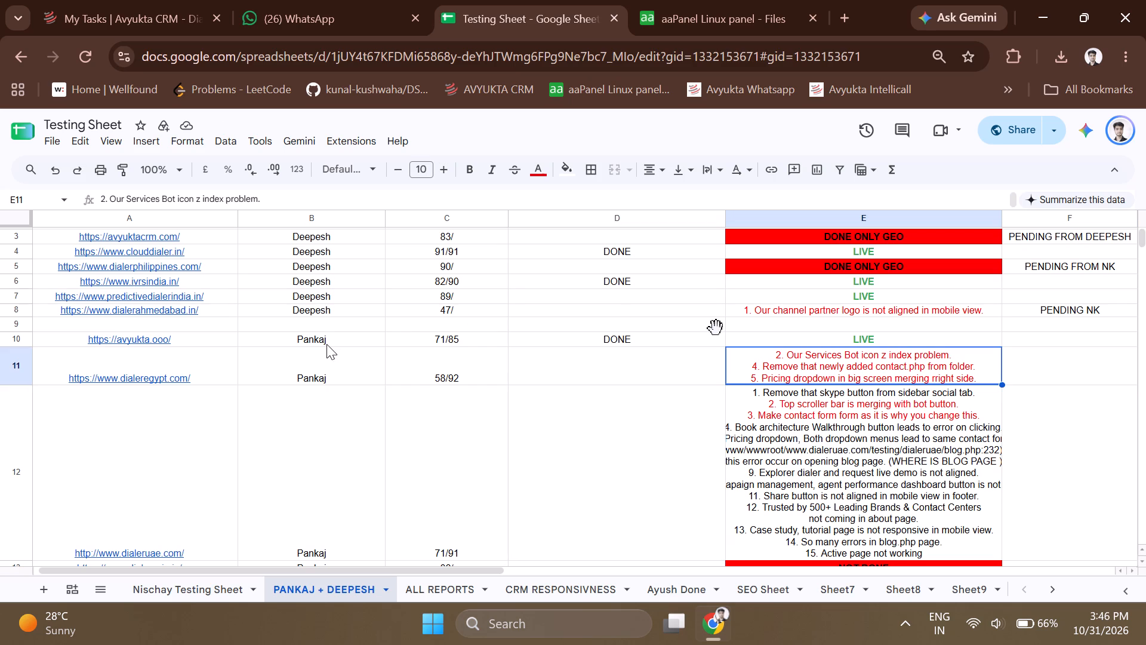
Clear the channel partner logo issue from the ISSUES cell of dialerahmedabad.in.
scroll(560, 430, up, 3)
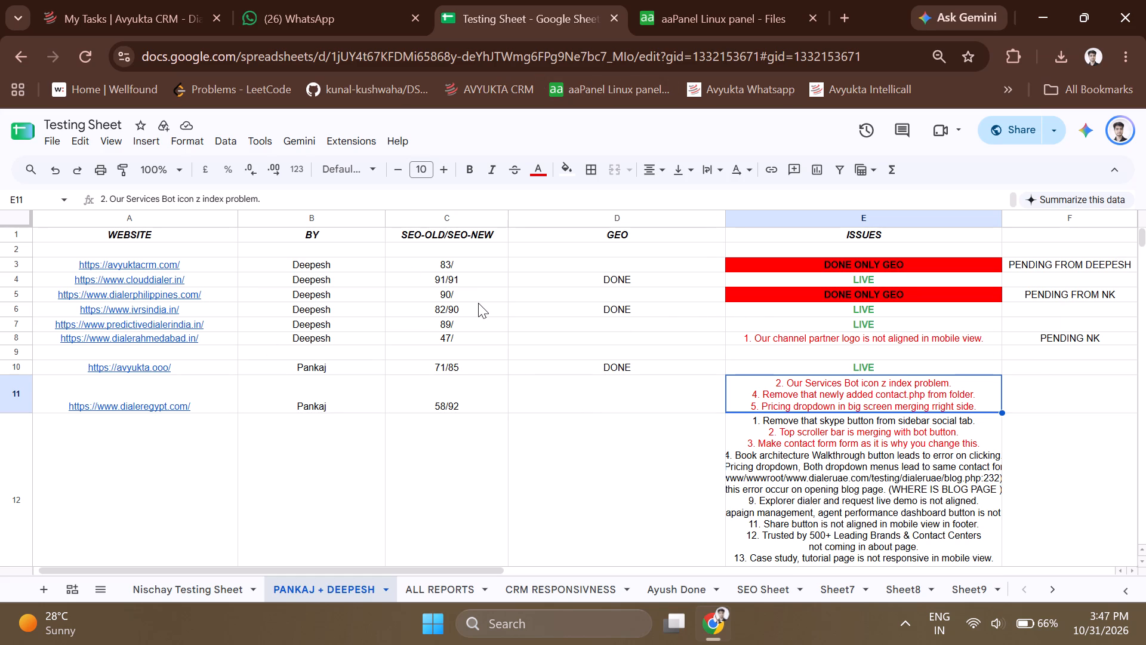
triple_click(840, 334)
triple_click(851, 341)
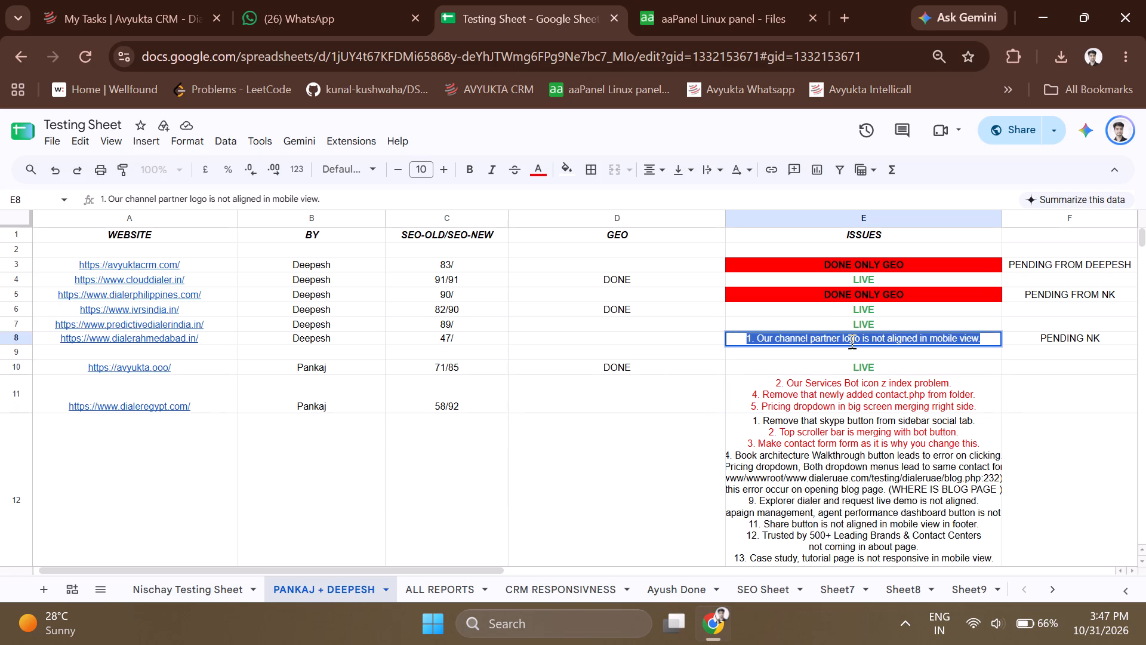
key(BackSpace)
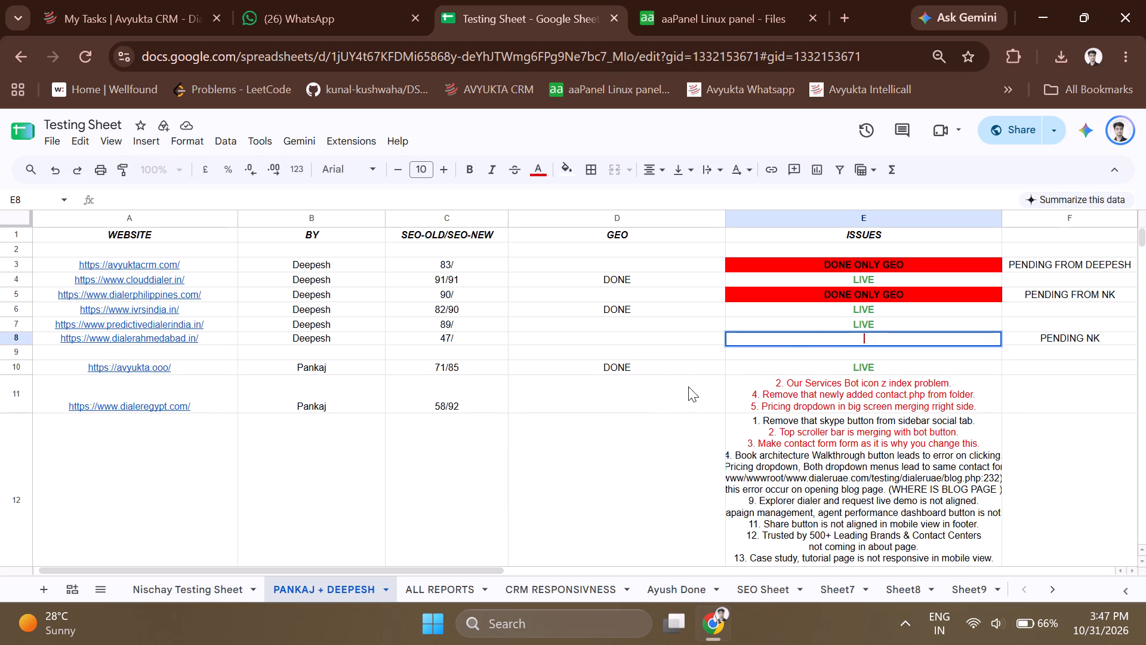
click(619, 400)
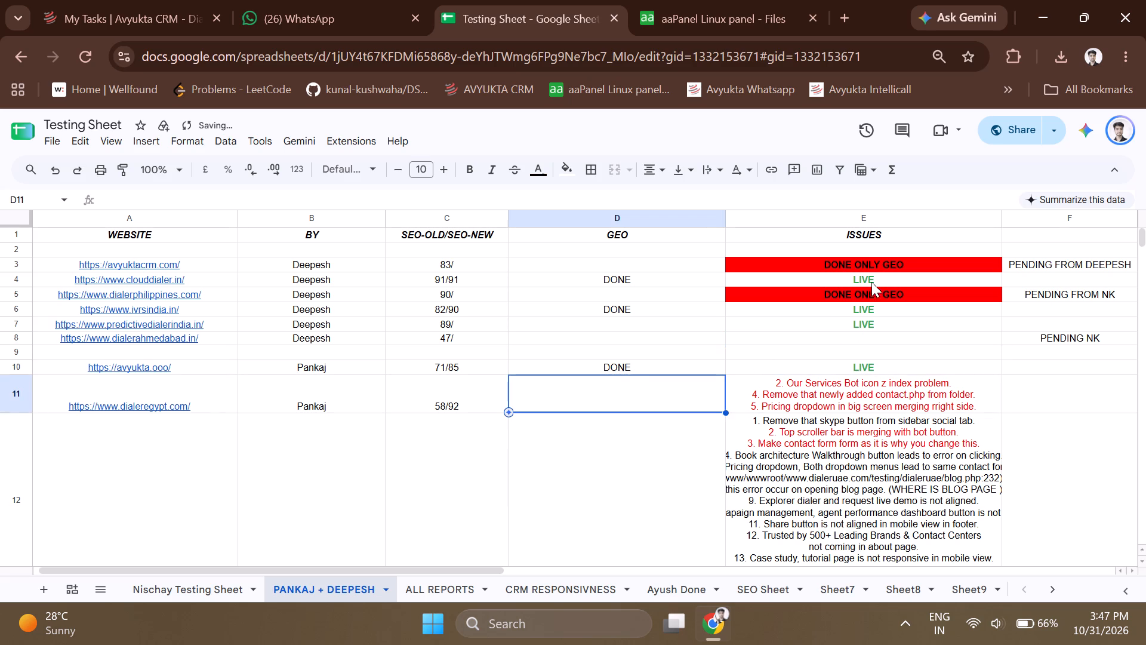
Change the fill of the DONE ONLY GEO cells for avyuktacrm.com and dialerphilippines.com to white.
triple_click(889, 259)
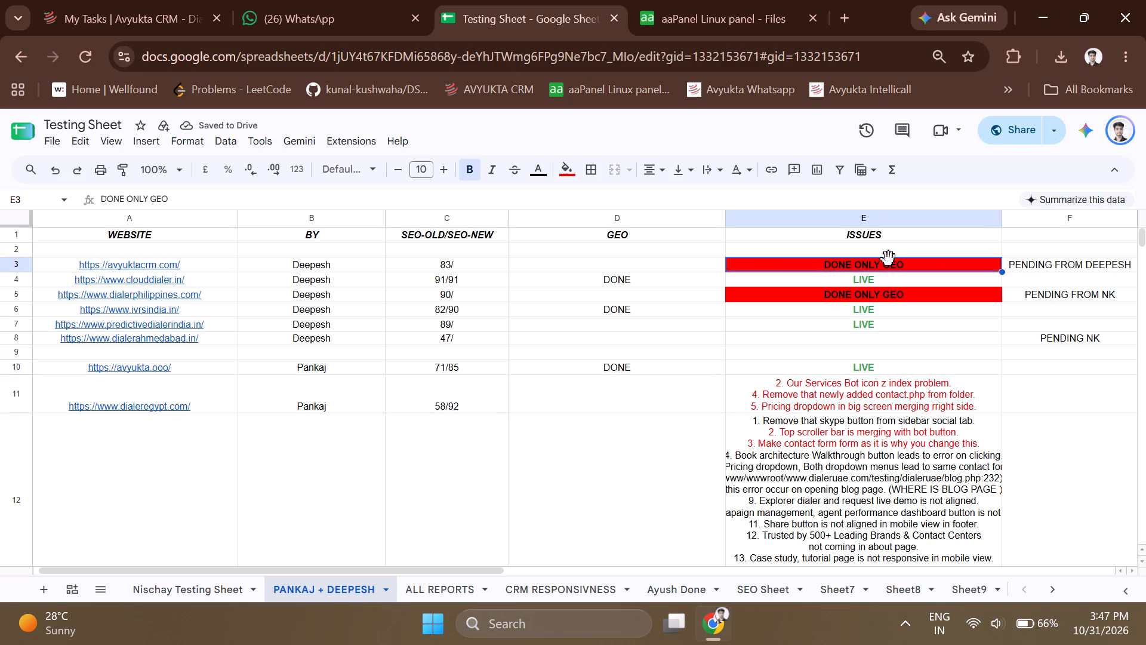
triple_click(885, 265)
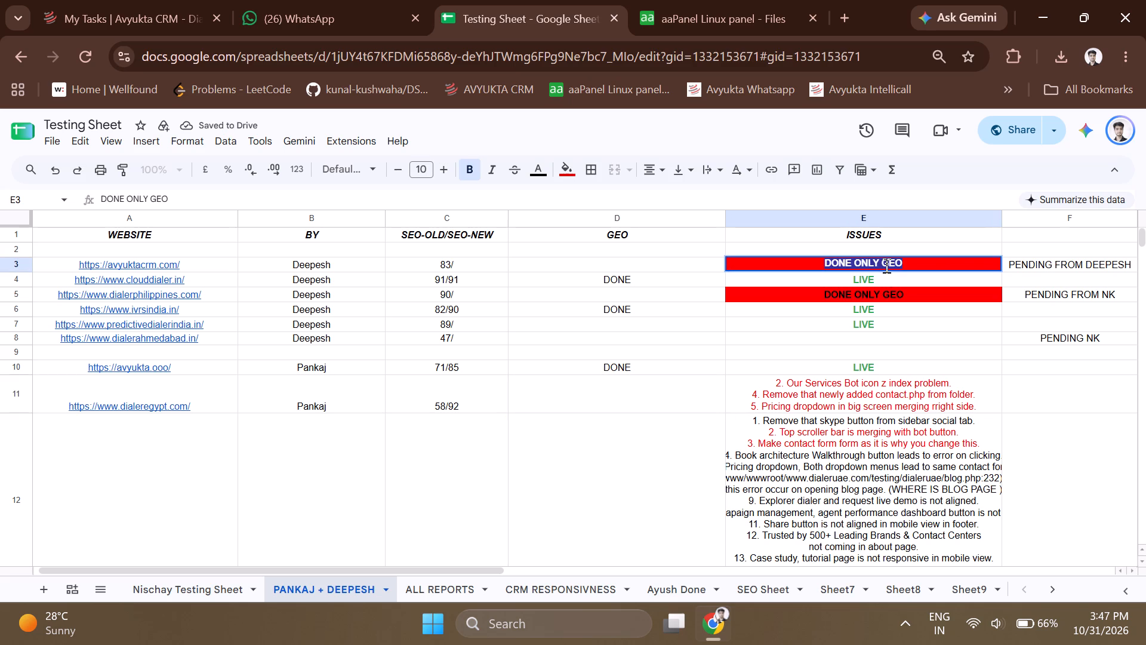
click(569, 169)
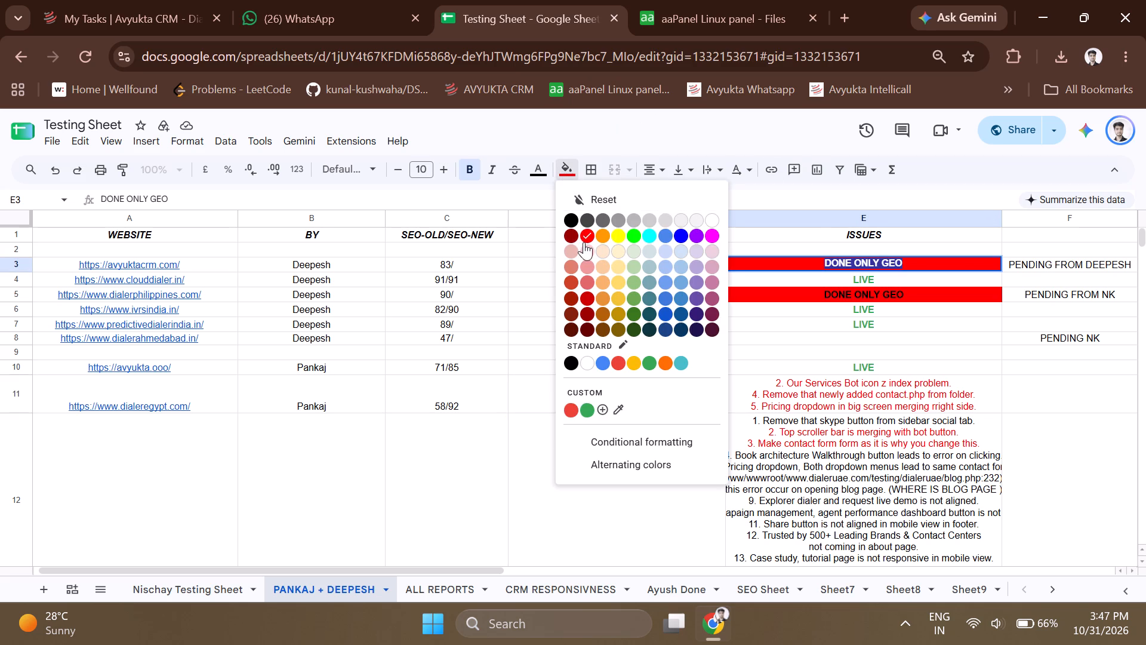
click(711, 219)
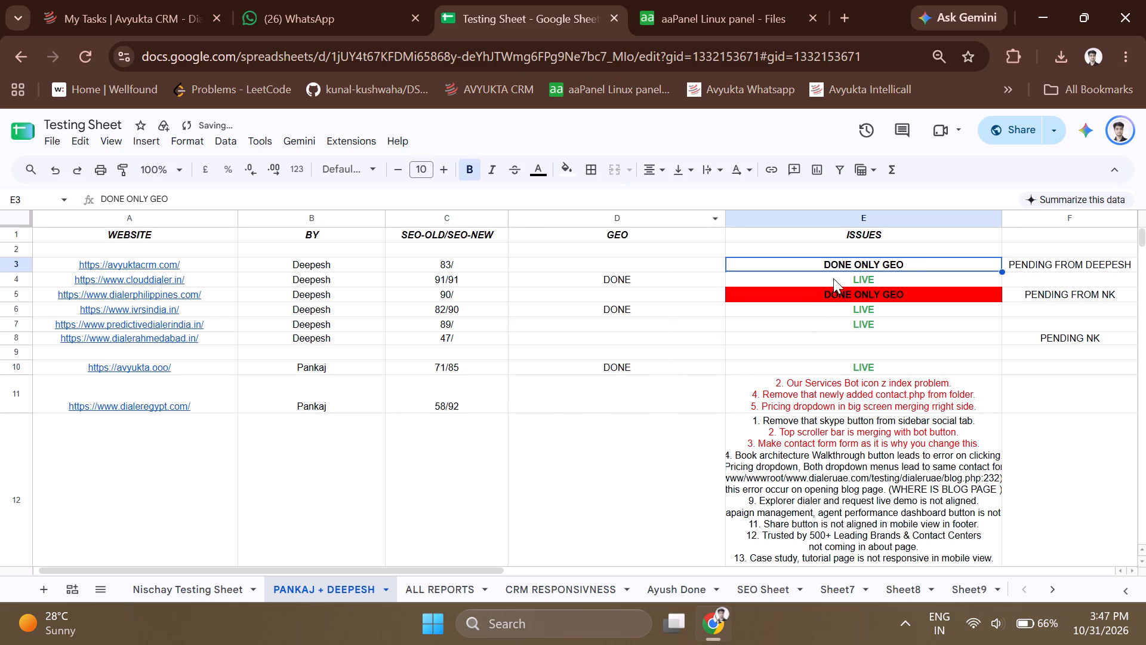
double_click(914, 260)
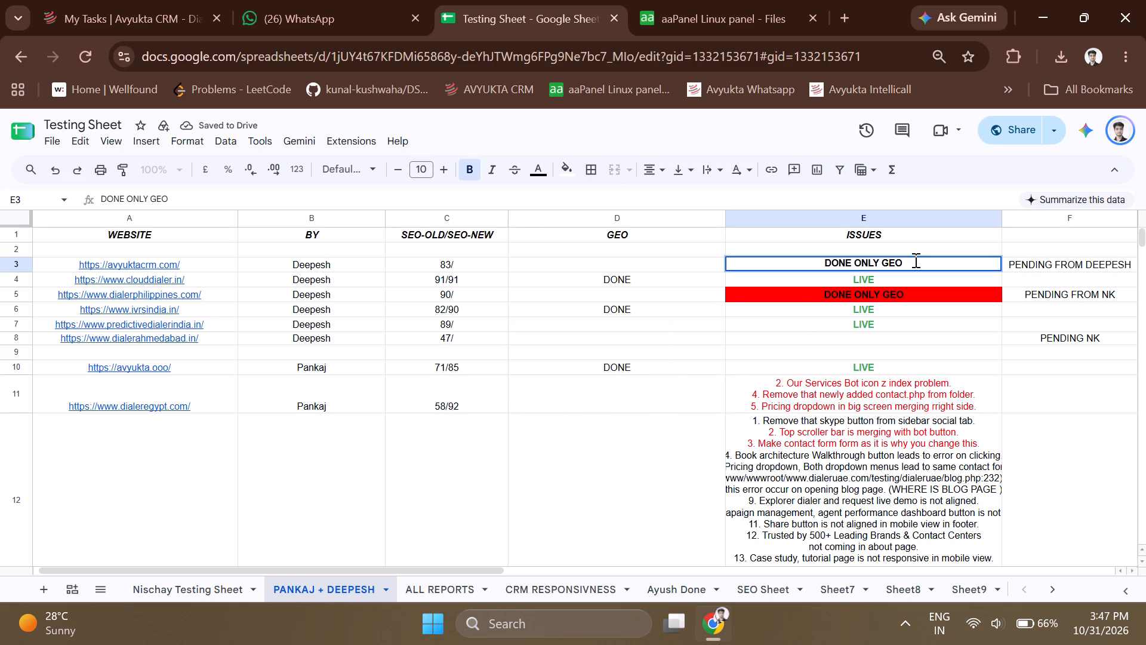
double_click(902, 290)
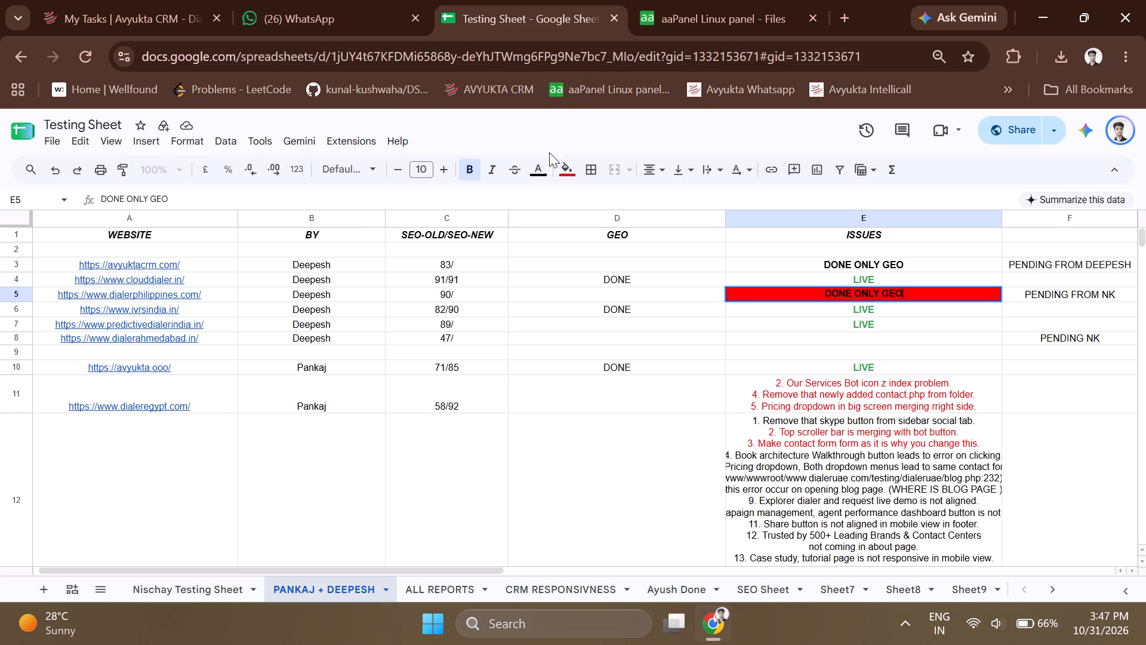
click(574, 171)
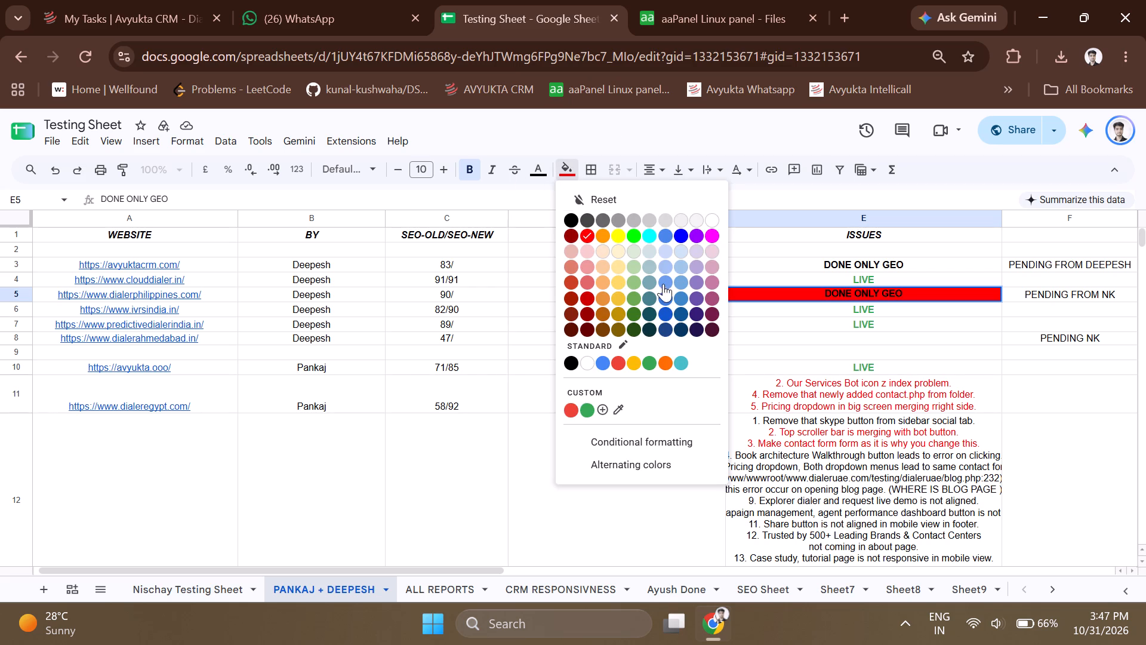
click(707, 215)
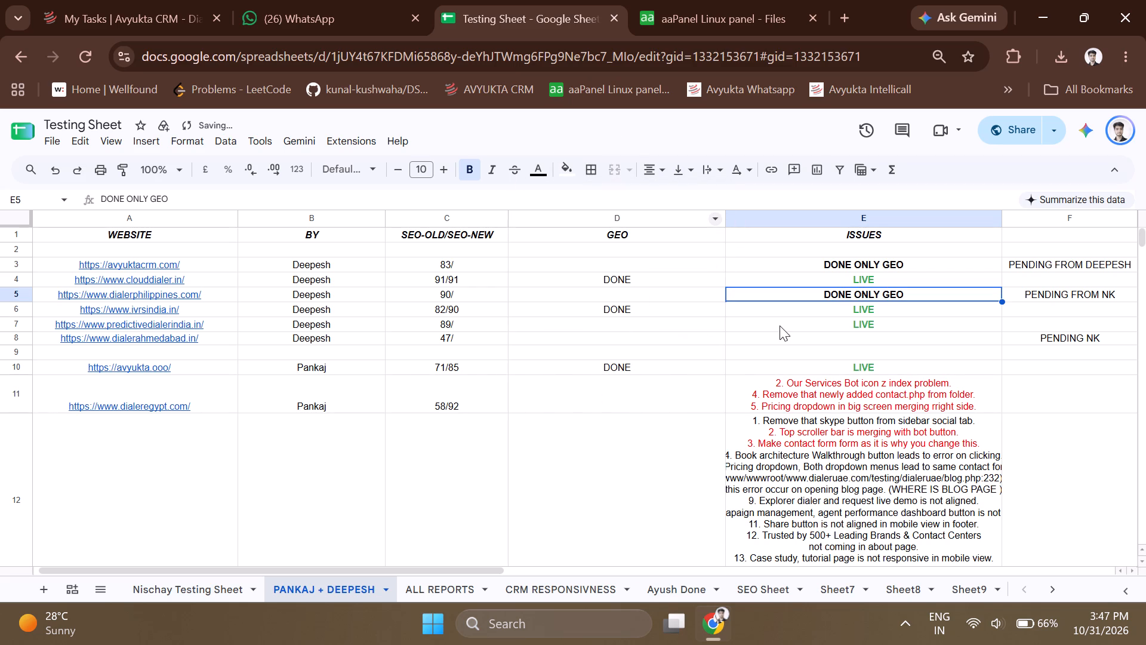
Shorten the ISSUES entry for dialerphilippines.com to DONE.
double_click(914, 293)
key(BackSpace)
key(BackSpace)
key(BackSpace)
key(BackSpace)
key(BackSpace)
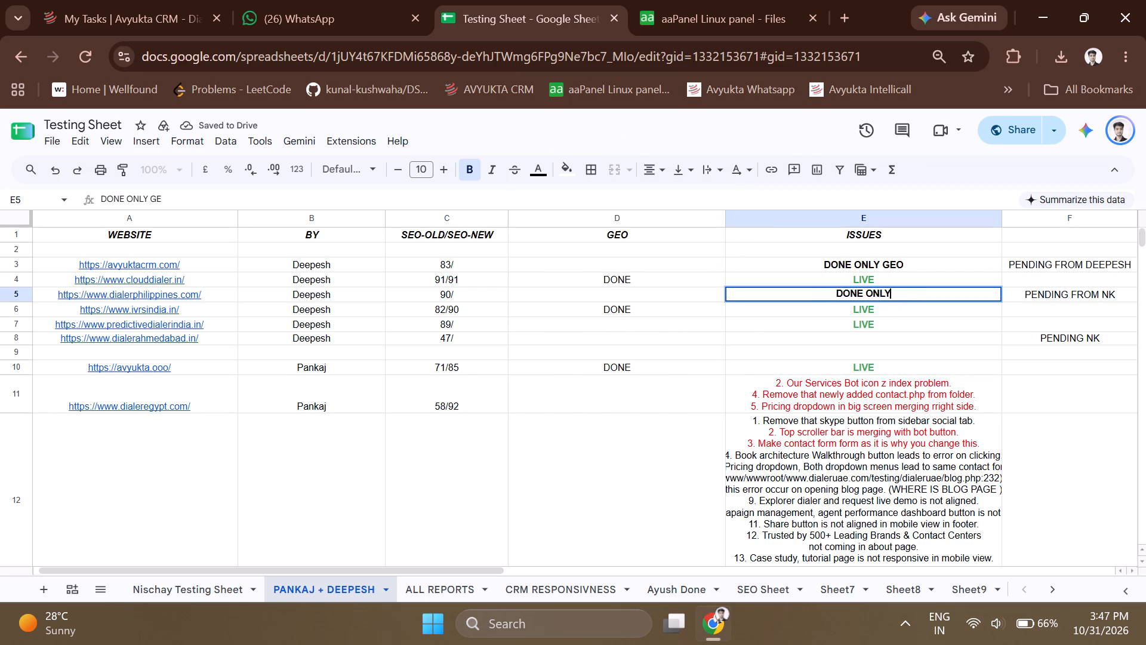
key(BackSpace)
key(BackSpace)
key(BackSpace)
key(BackSpace)
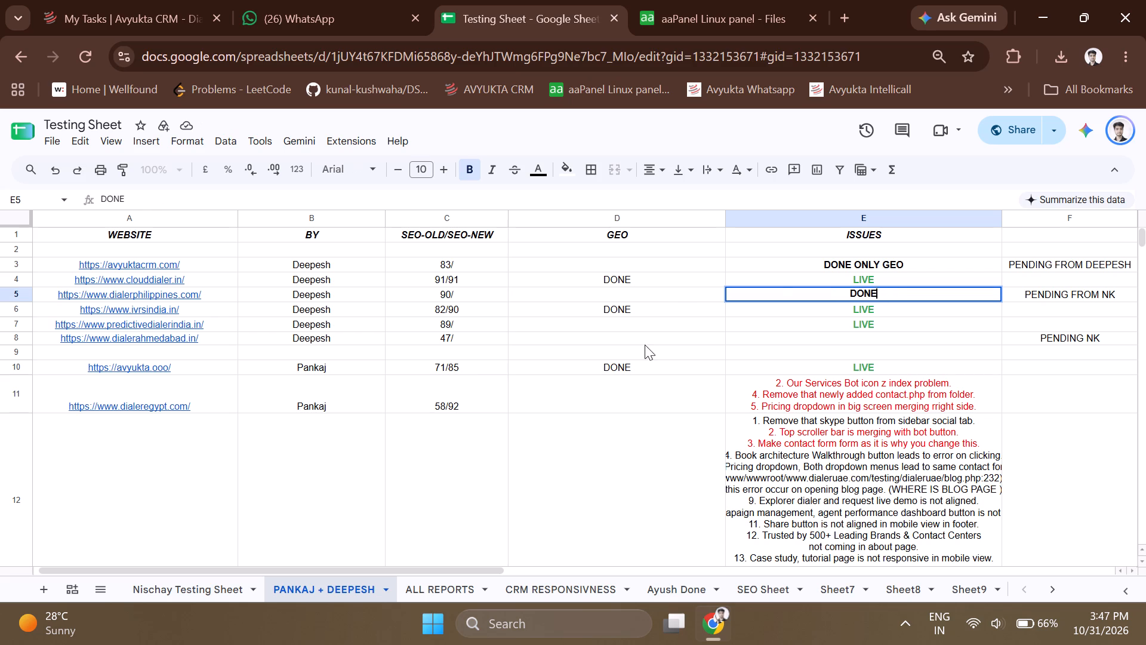
click(645, 345)
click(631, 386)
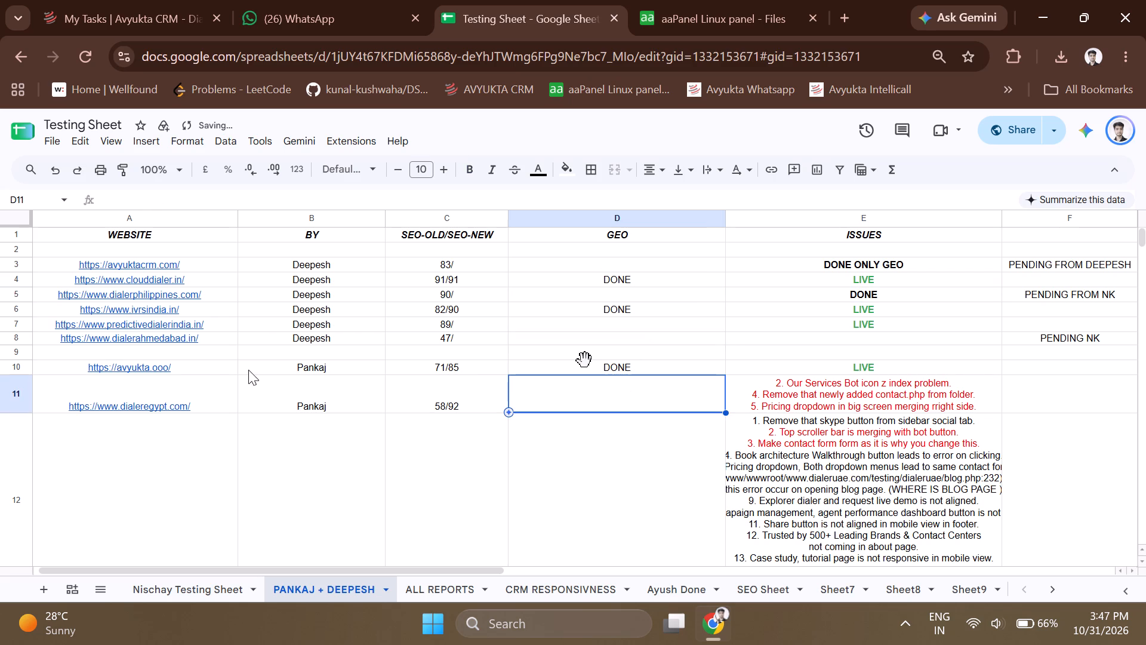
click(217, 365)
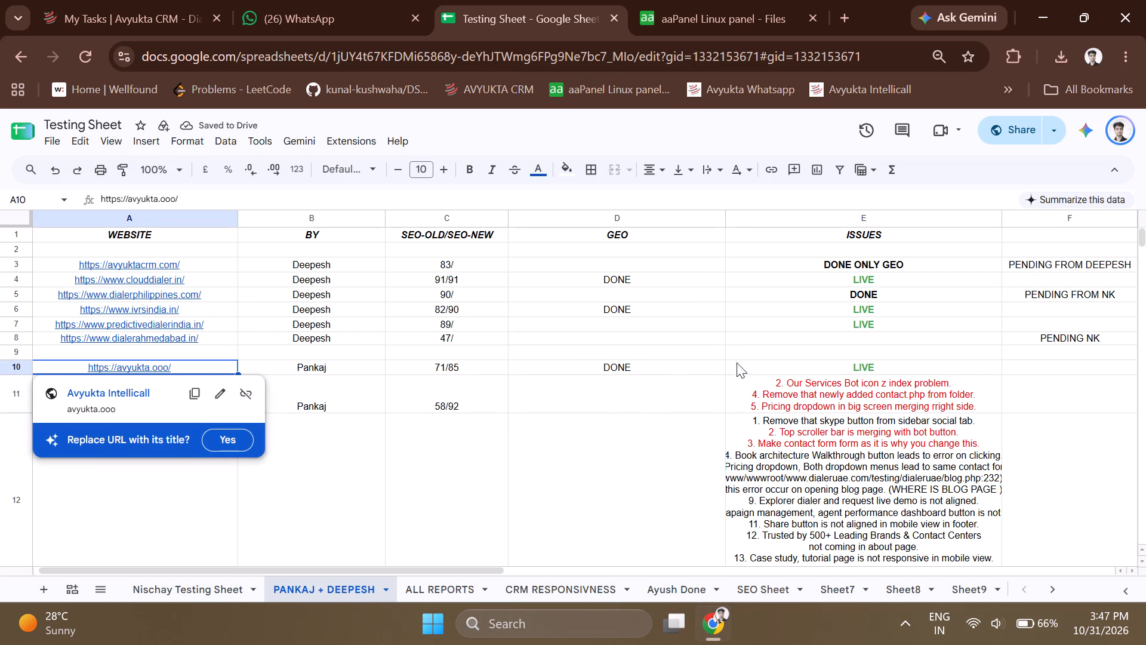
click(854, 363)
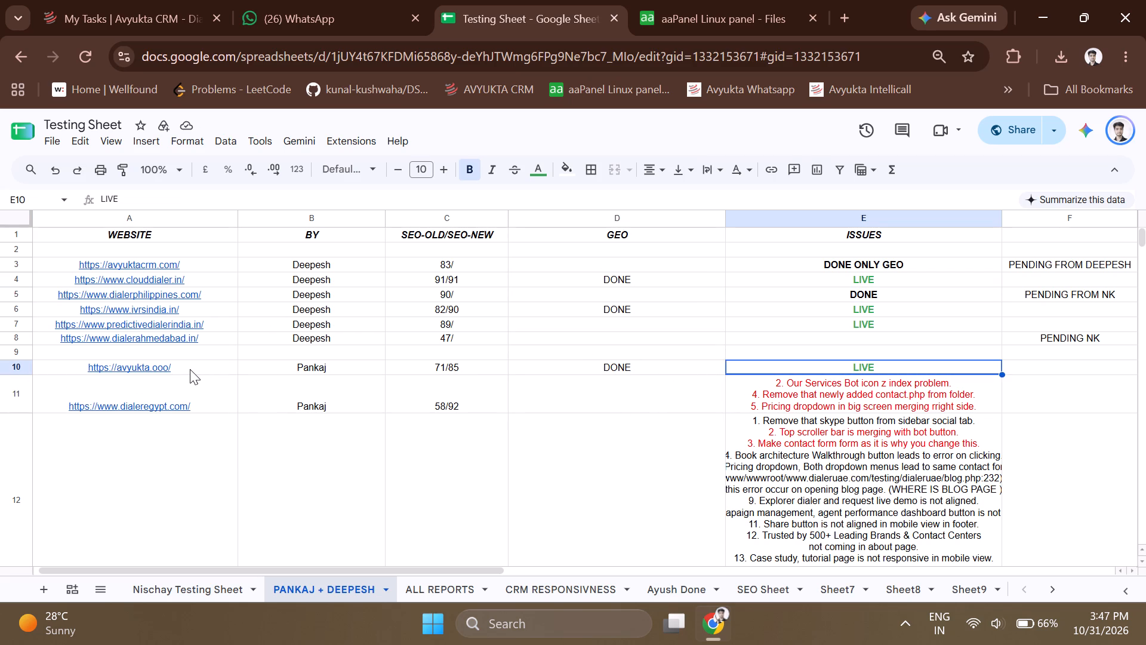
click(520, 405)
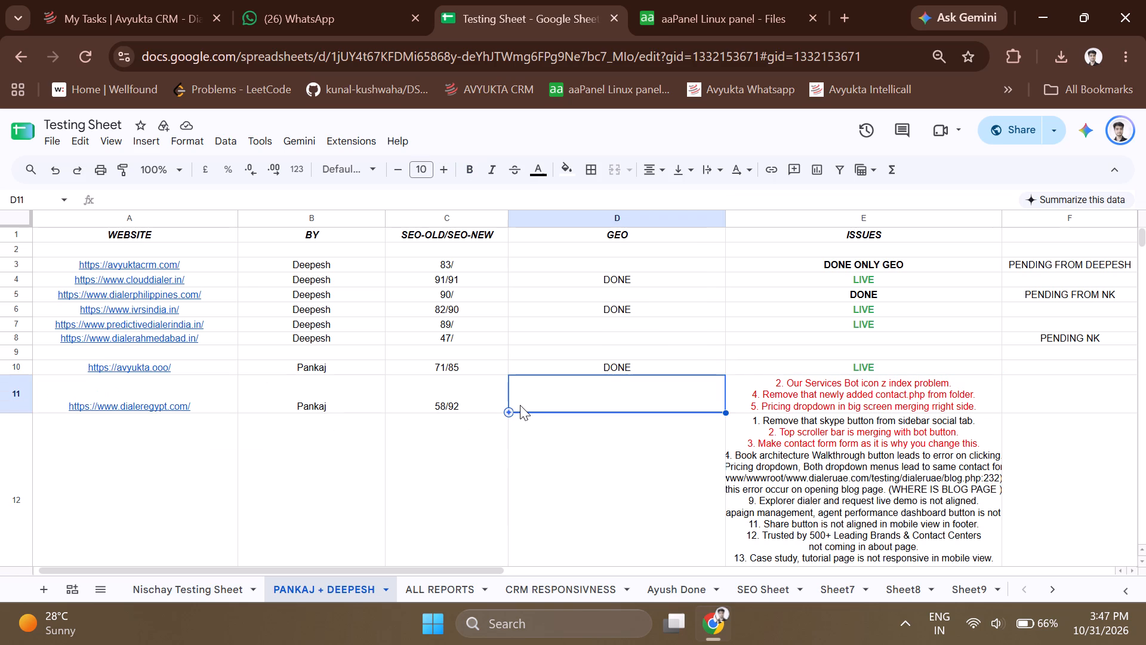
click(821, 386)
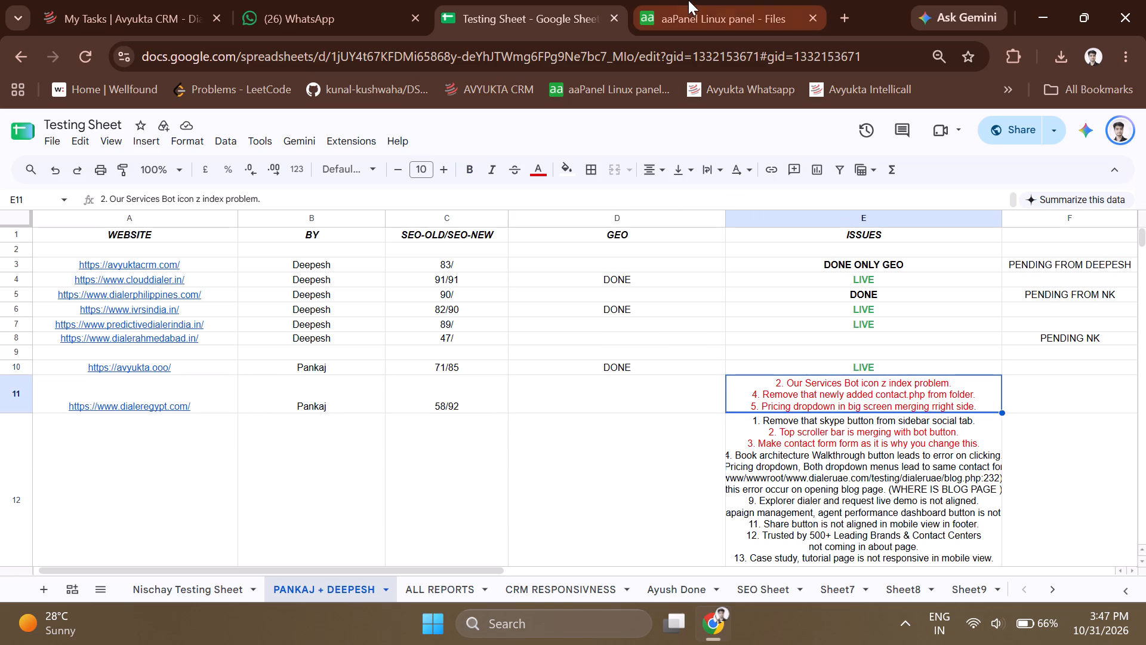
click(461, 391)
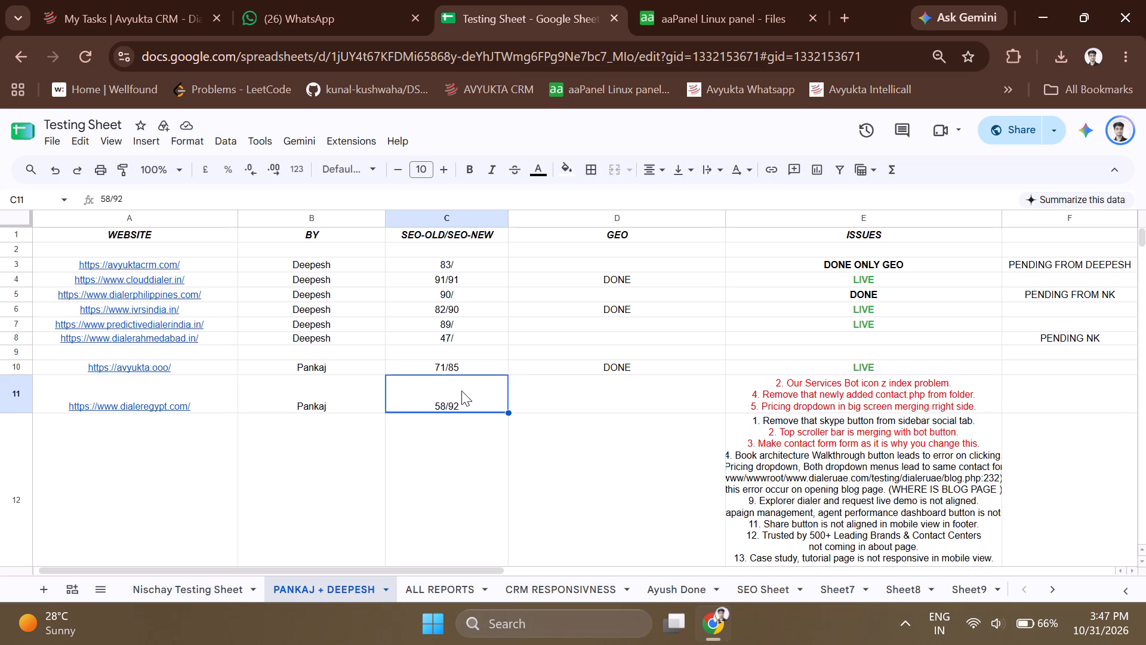
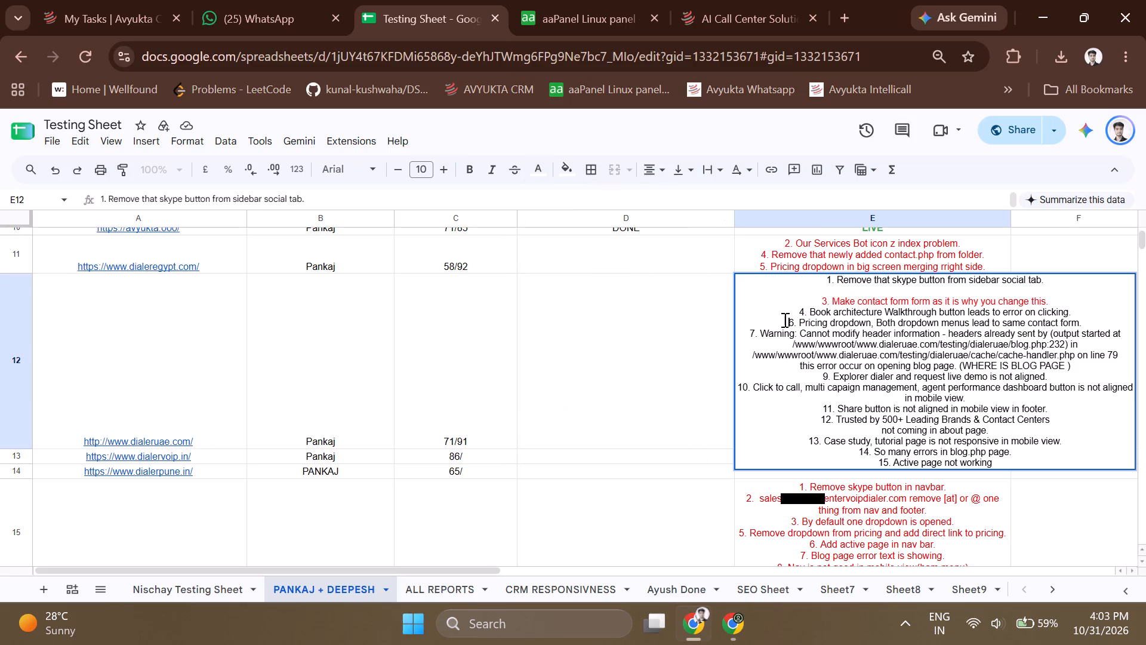
click(784, 320)
triple_click(879, 294)
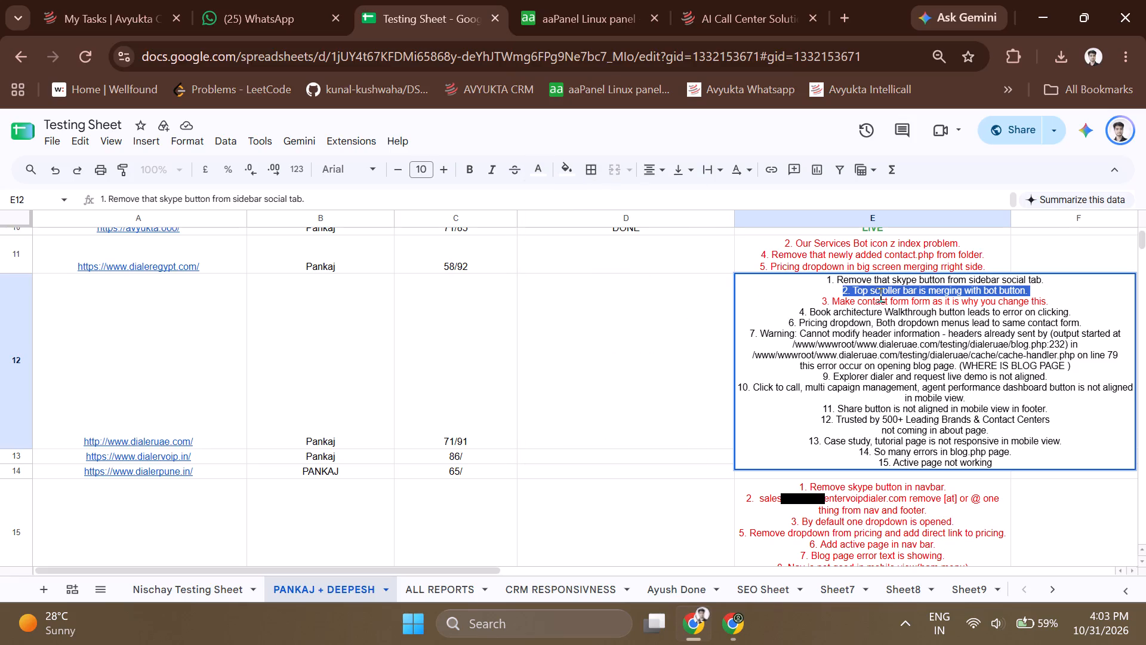
click(544, 166)
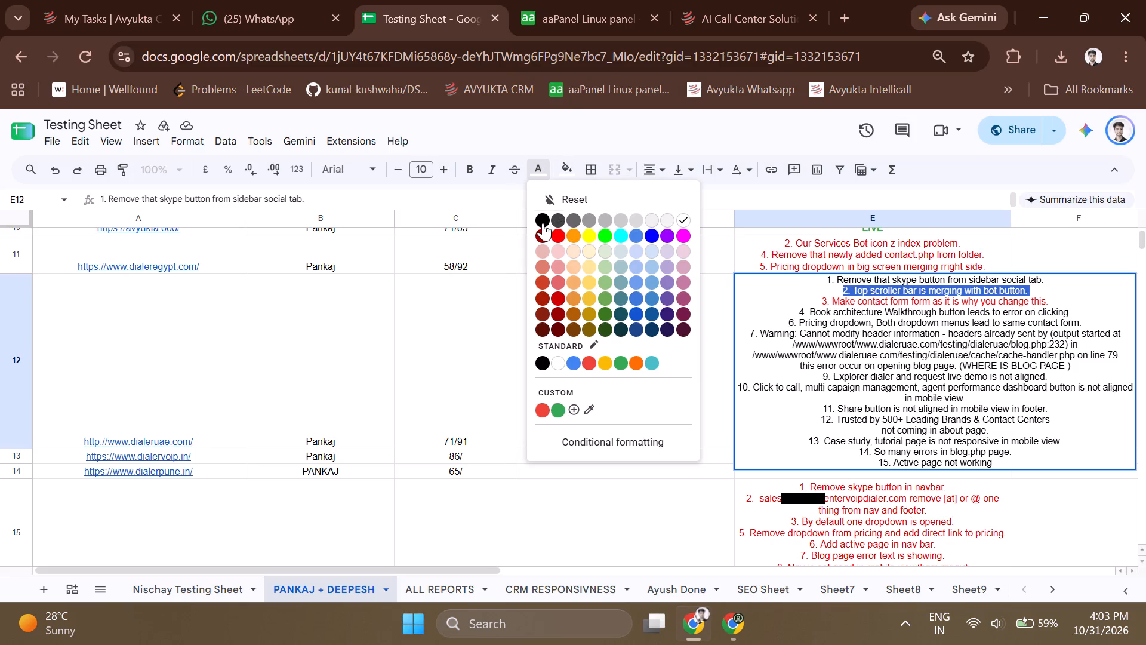
click(543, 223)
click(814, 405)
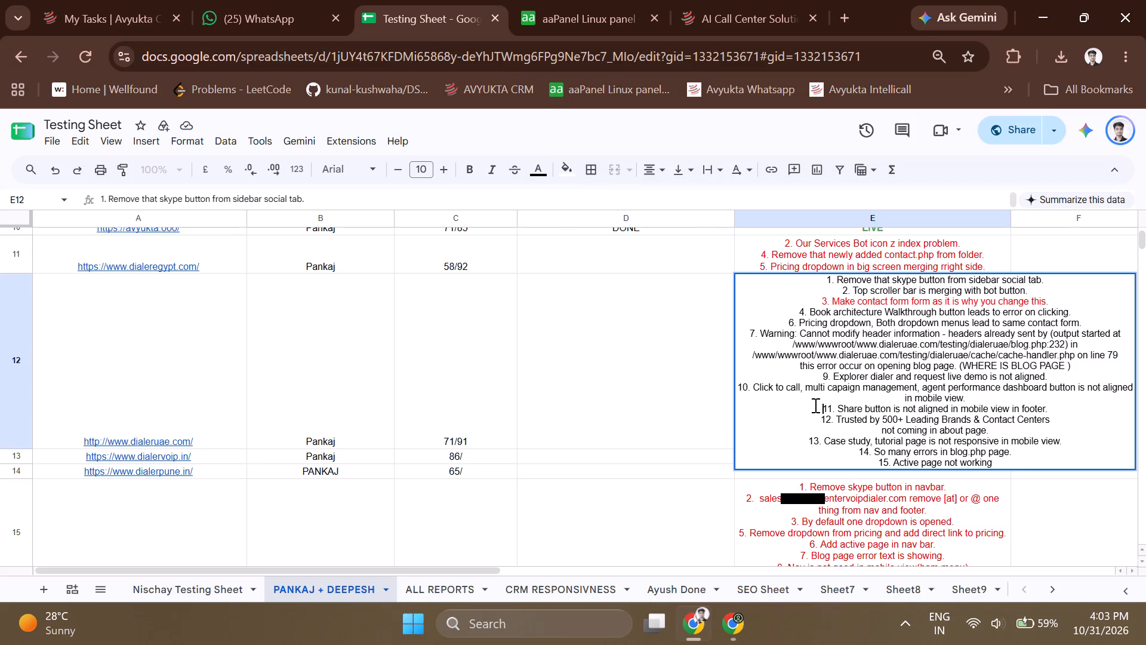
Switch to the dialeruae.com testing site, open its contact form to check it against item 3, and close the form.
double_click(919, 300)
click(740, 0)
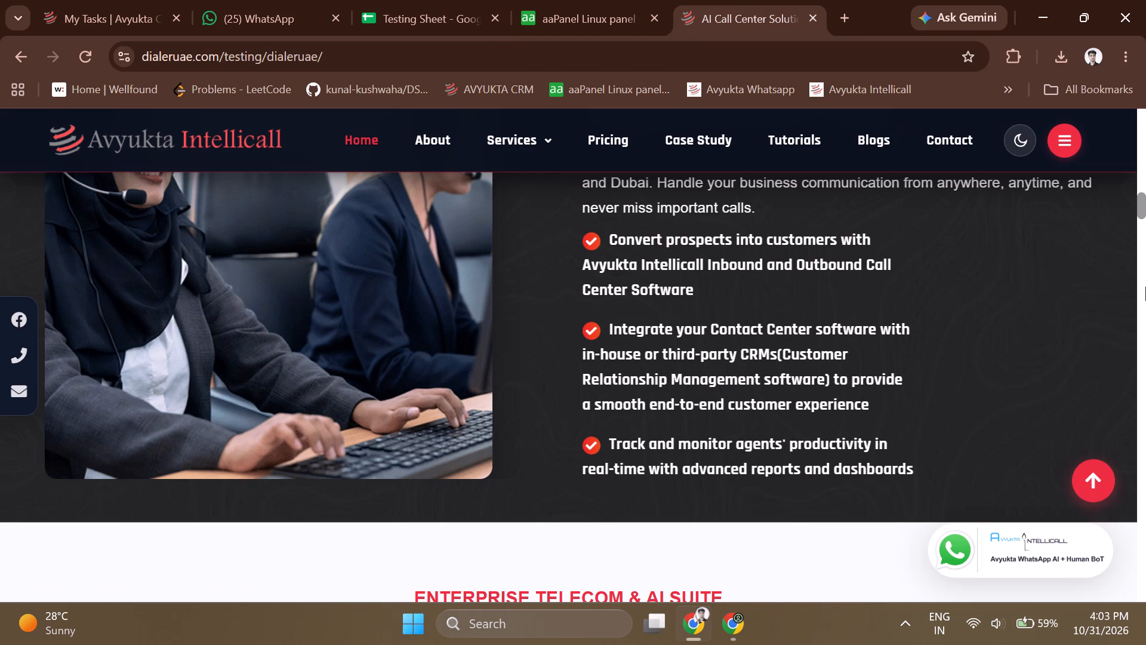
click(926, 133)
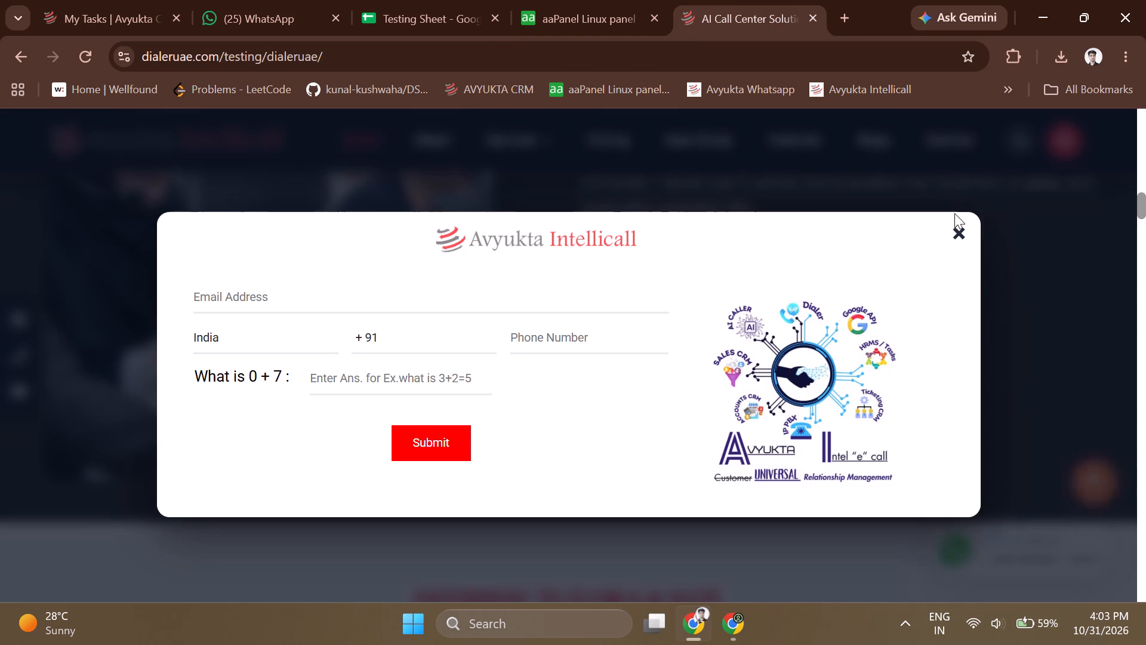
click(958, 228)
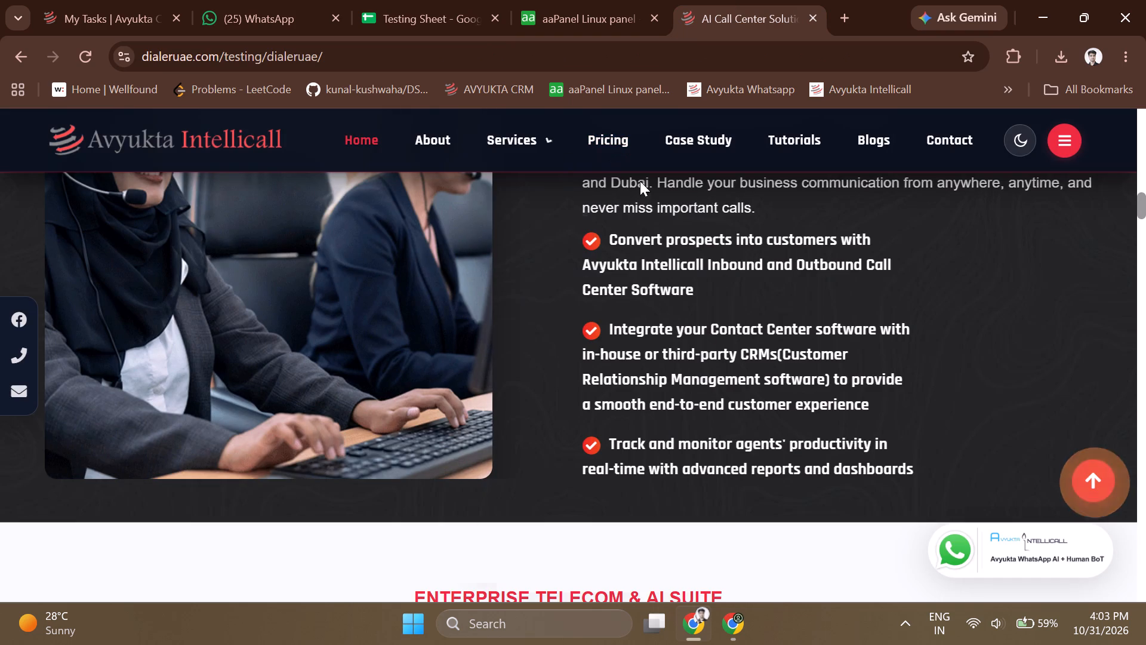
Examine the home page's service cards, test the Explore HRMS link, and go back to the home page.
scroll(834, 389, right, 2)
scroll(680, 431, down, 3)
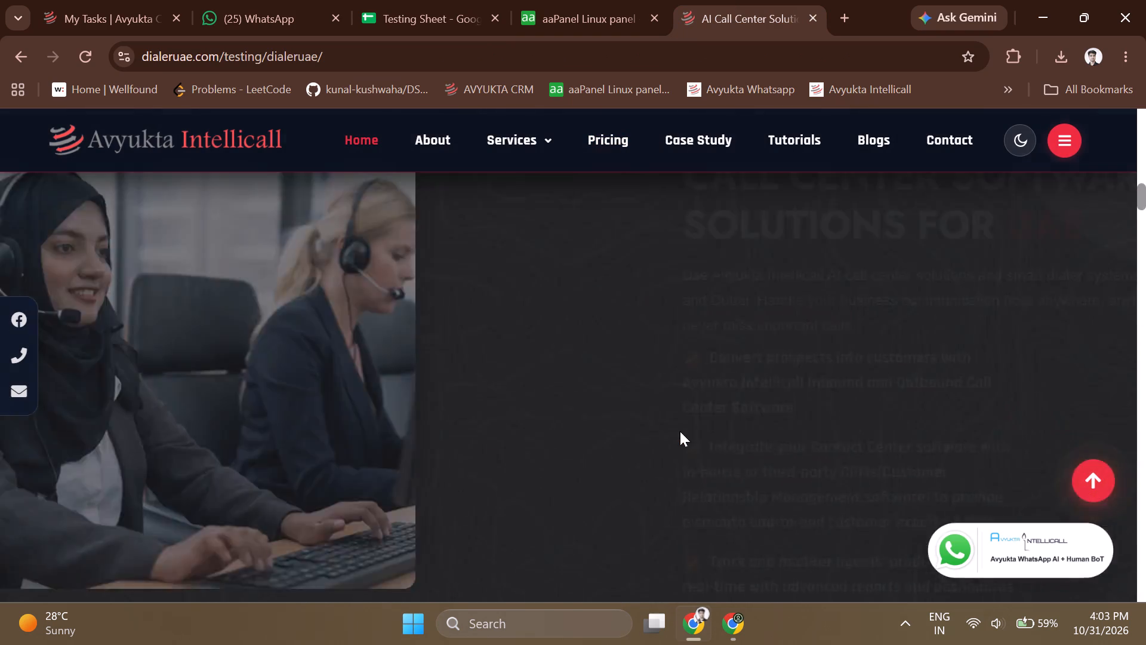
scroll(680, 431, down, 9)
click(604, 463)
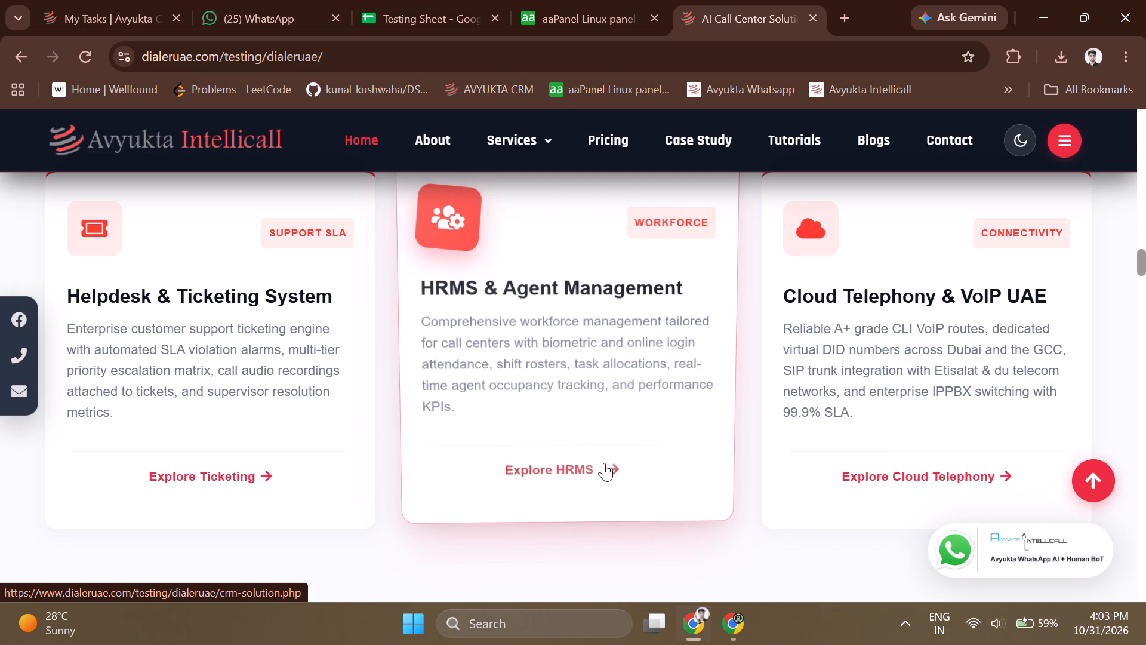
click(12, 53)
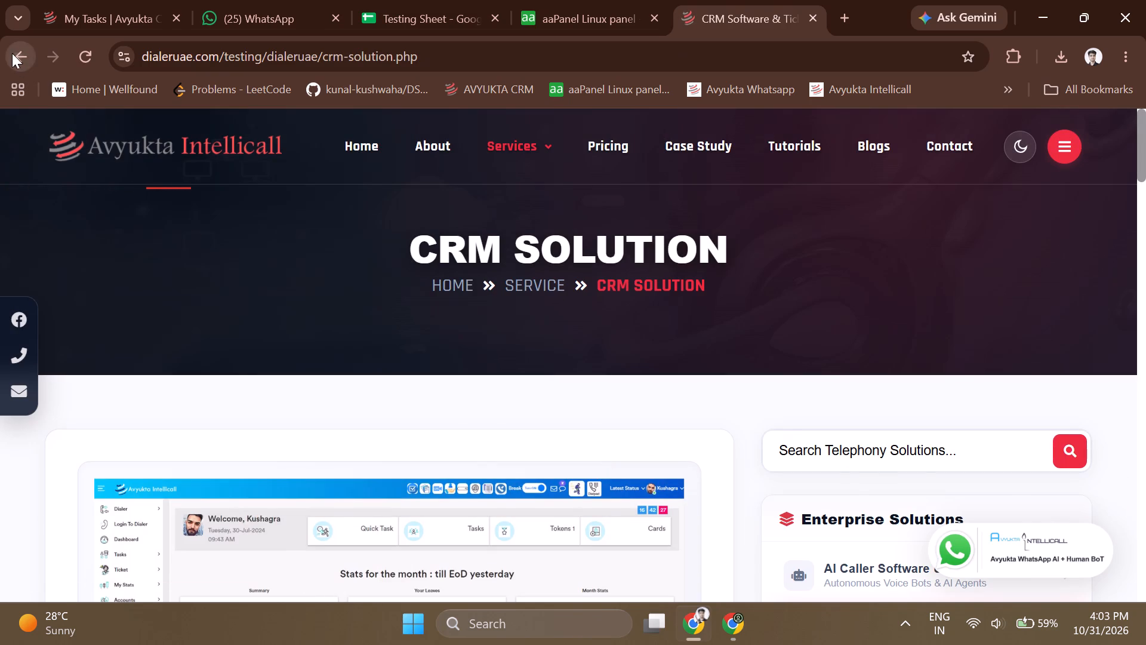
Examine the "How Does Dialer UAE Work?" section, test the Book Architecture Walkthrough button, and close the form.
scroll(569, 391, down, 3)
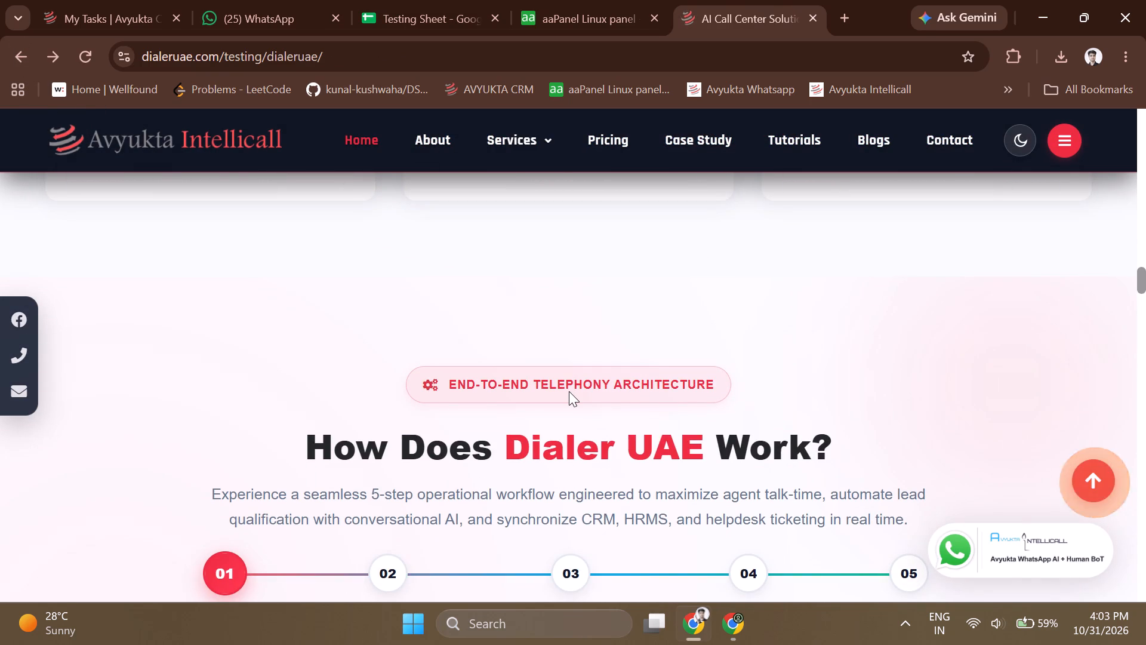
scroll(569, 391, down, 4)
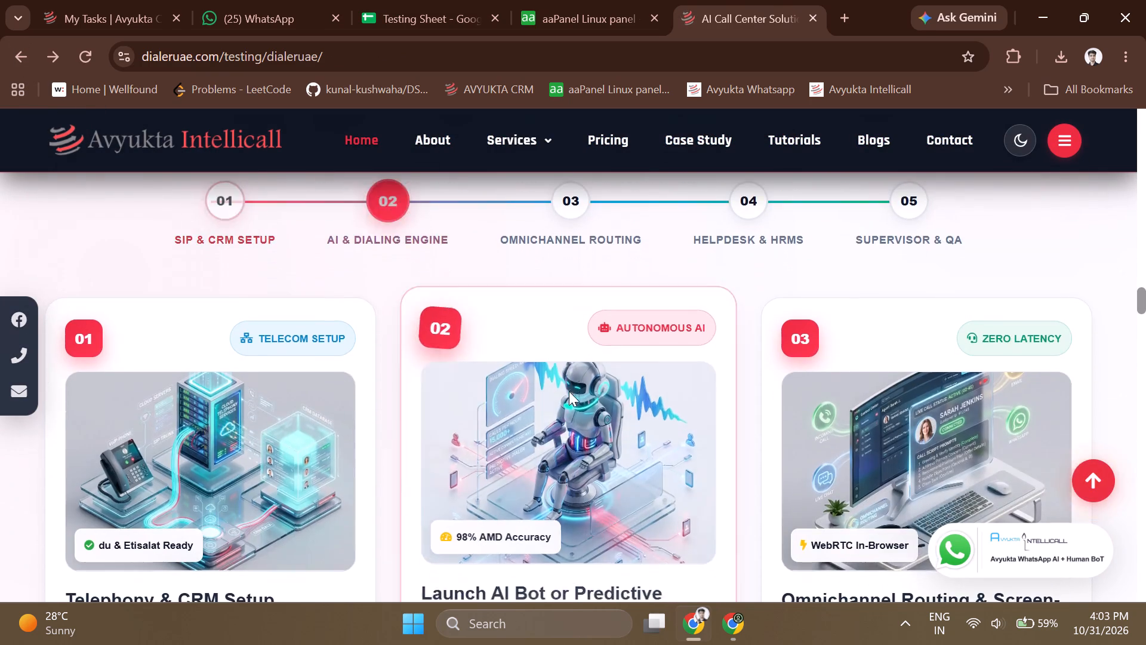
scroll(569, 391, down, 3)
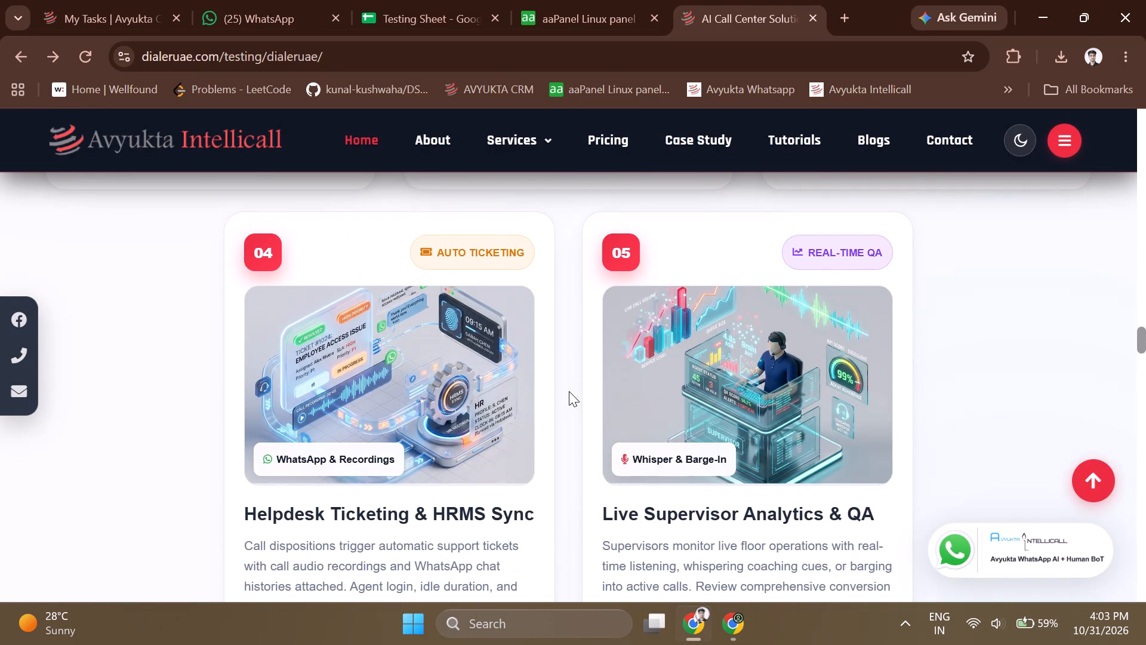
scroll(569, 391, down, 6)
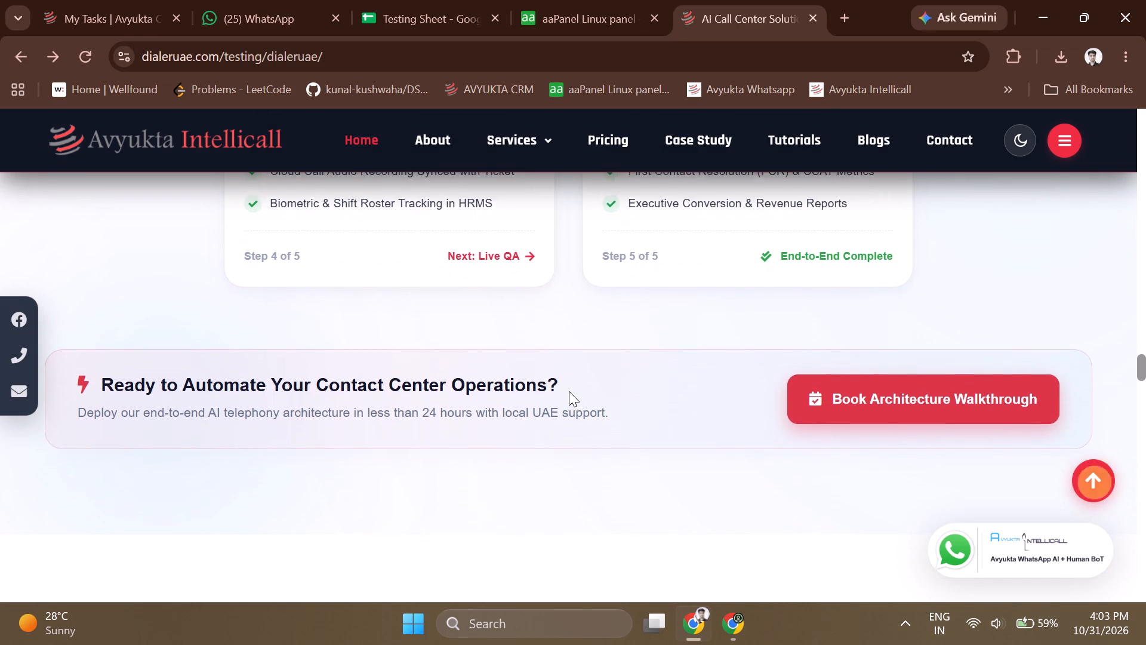
scroll(569, 391, down, 1)
click(855, 407)
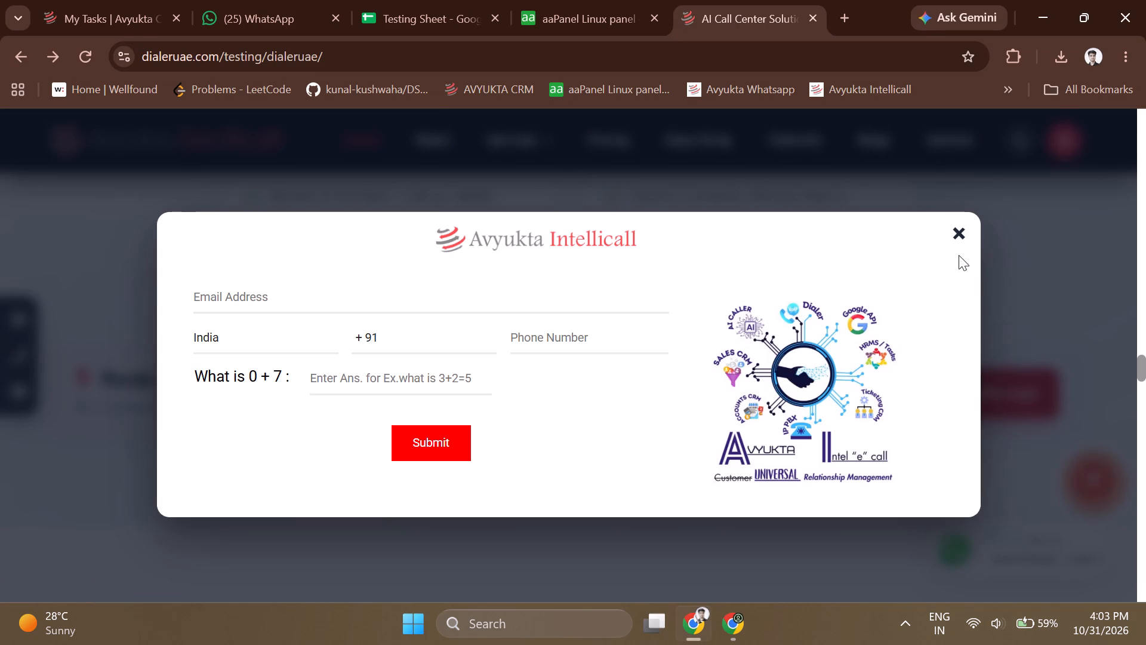
click(960, 244)
Check the home page's live experience and services sections, test the Cloud-based Call Center Software link, and return to the home page.
scroll(505, 432, down, 5)
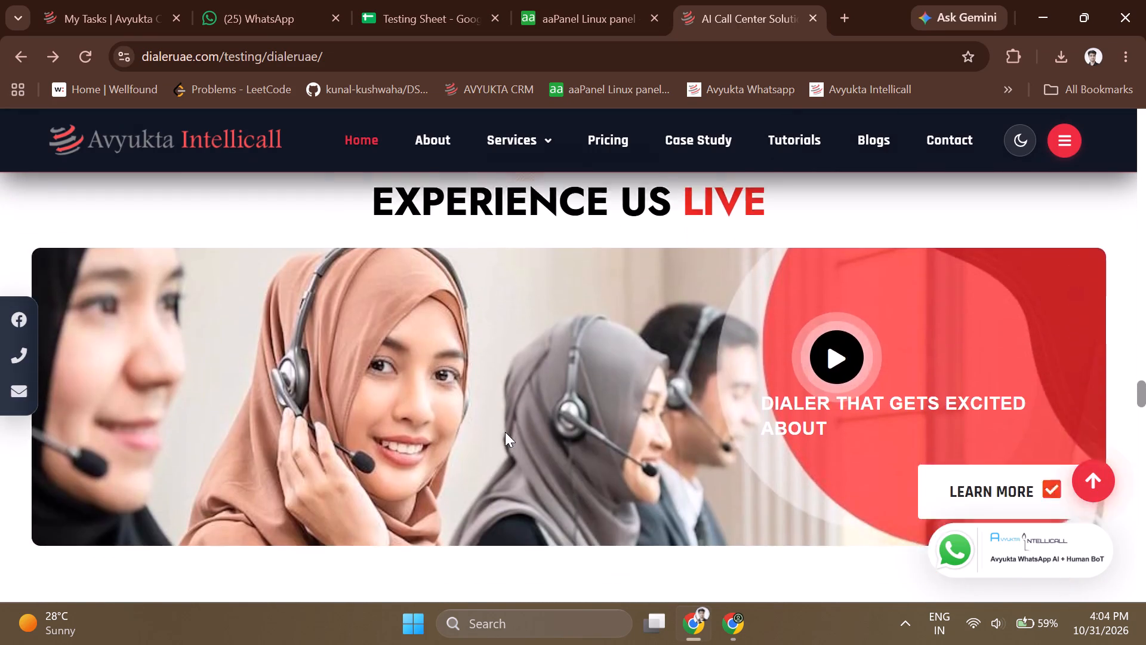
scroll(505, 432, down, 3)
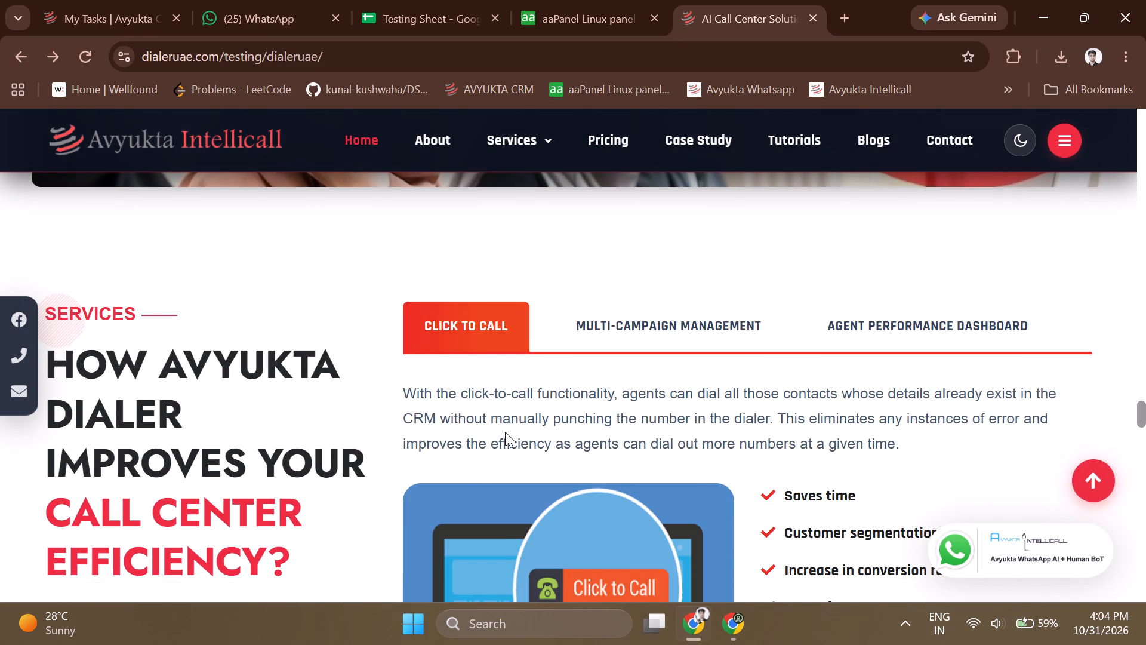
scroll(505, 432, down, 2)
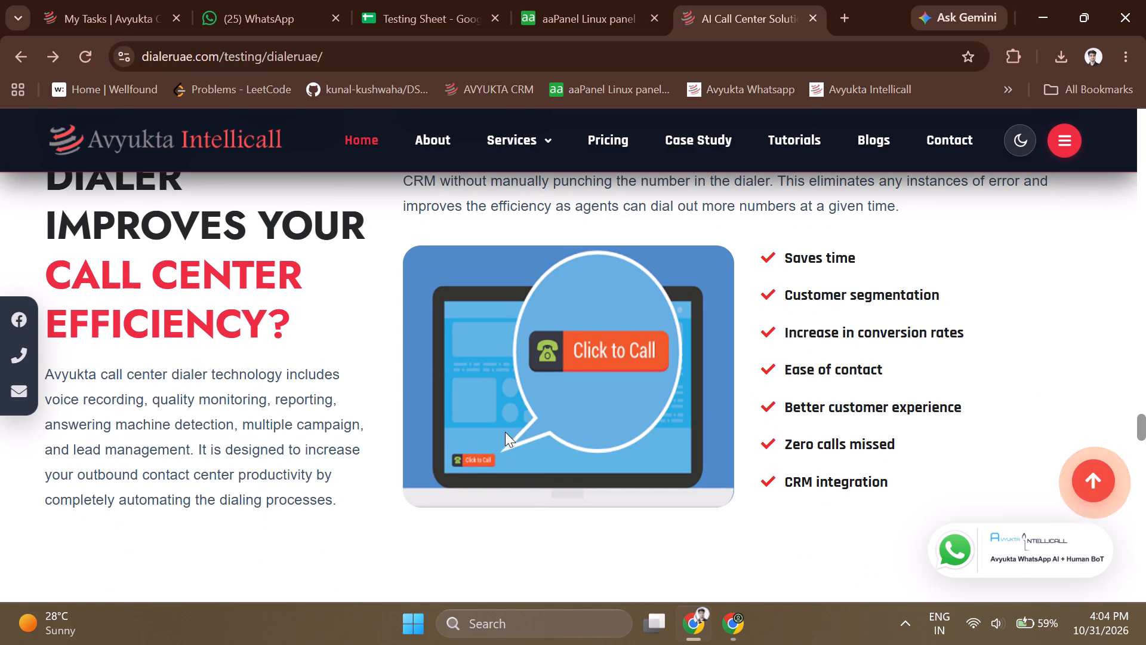
scroll(505, 432, down, 10)
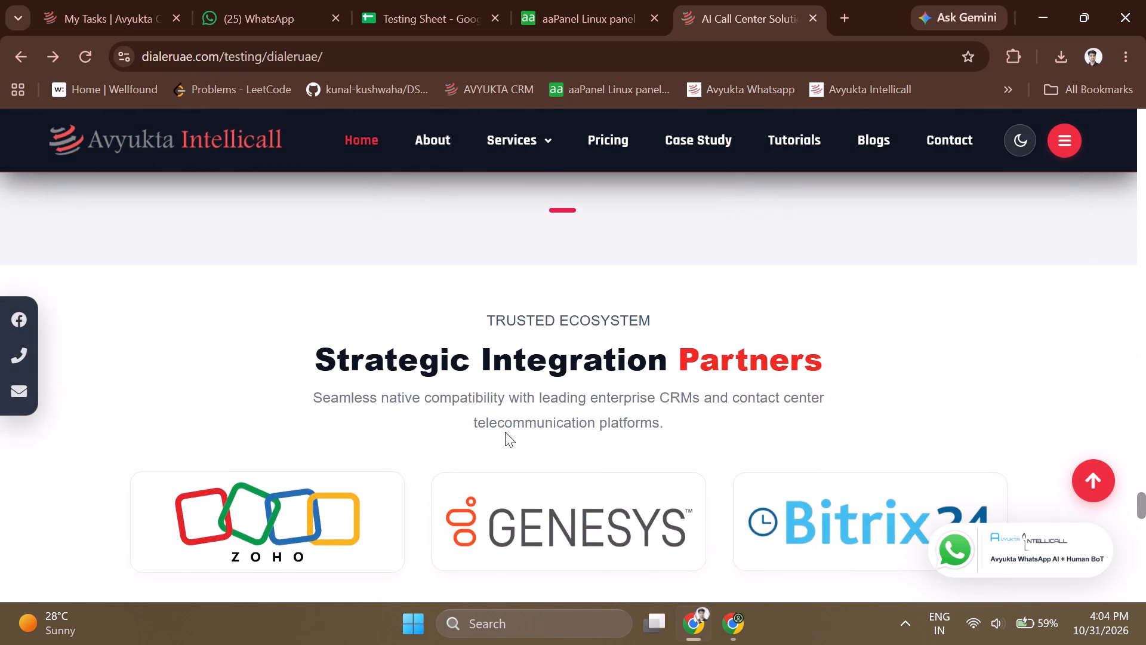
scroll(505, 432, up, 2)
click(475, 256)
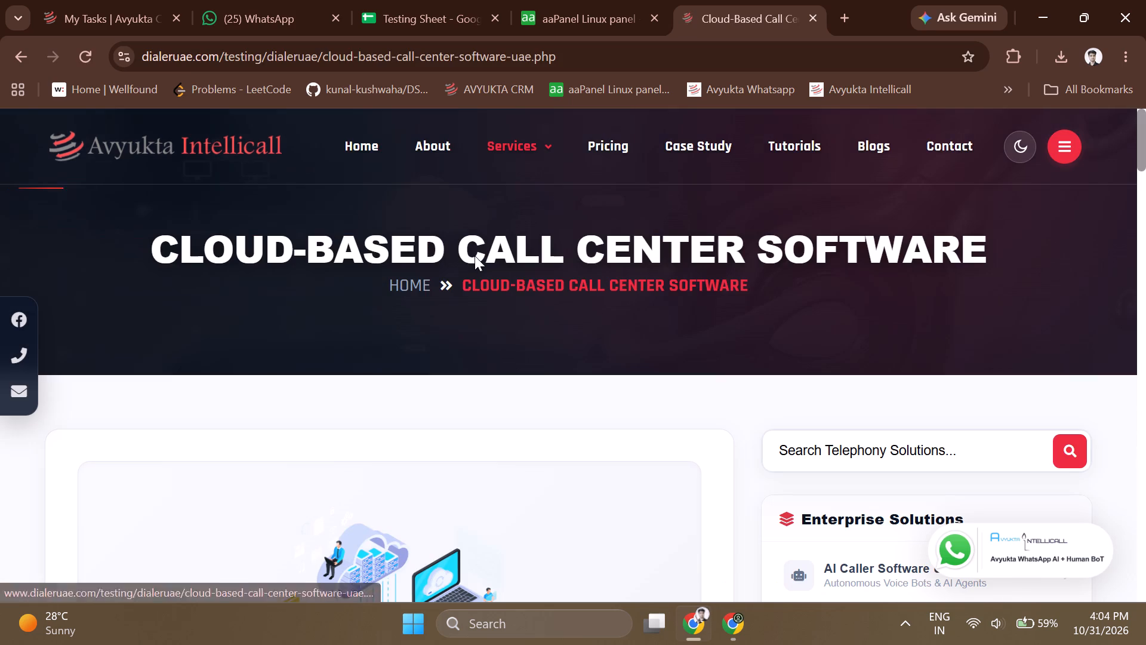
click(24, 45)
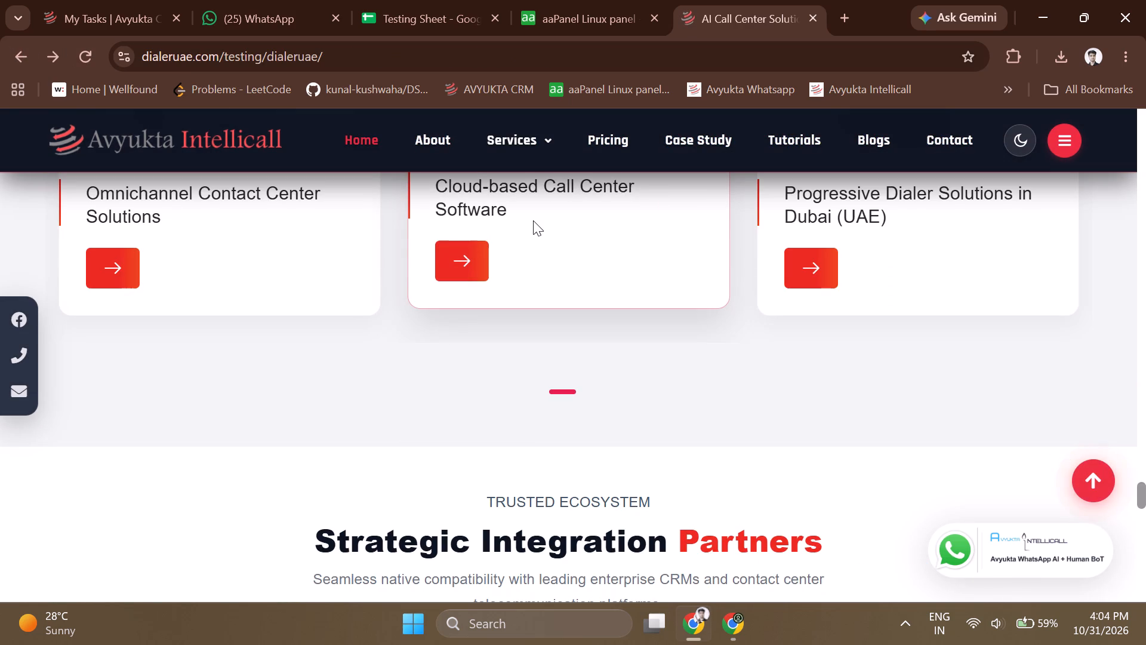
Examine the rest of the home page, including integration partners, frequently asked questions, the consultation banner and the footer.
scroll(533, 220, down, 1)
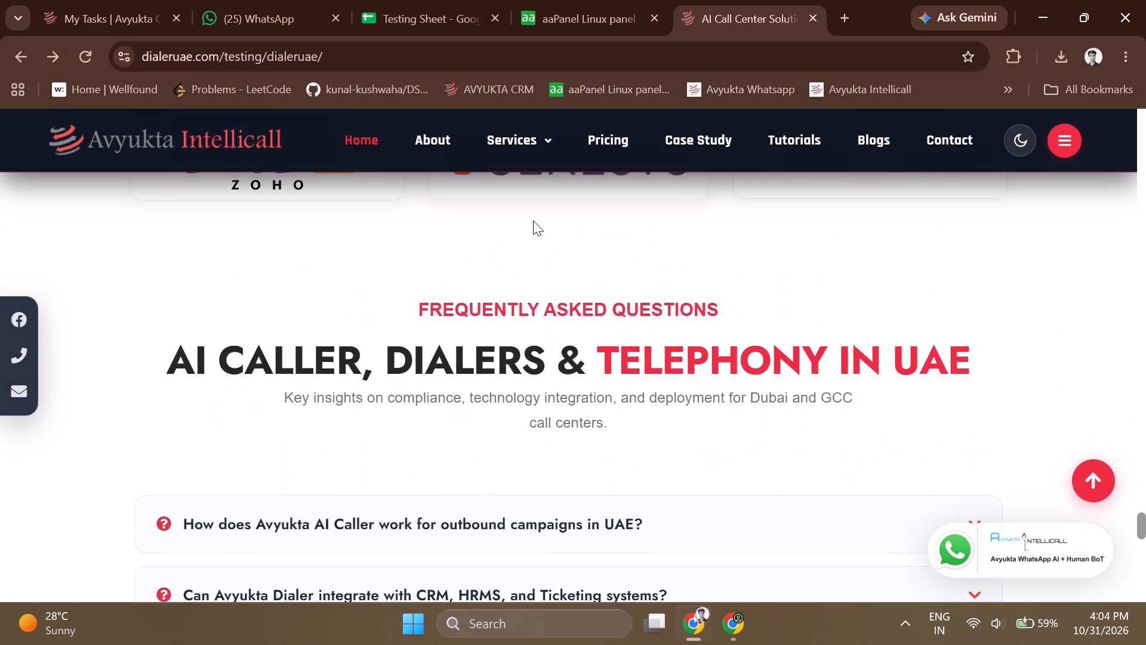
scroll(533, 220, down, 8)
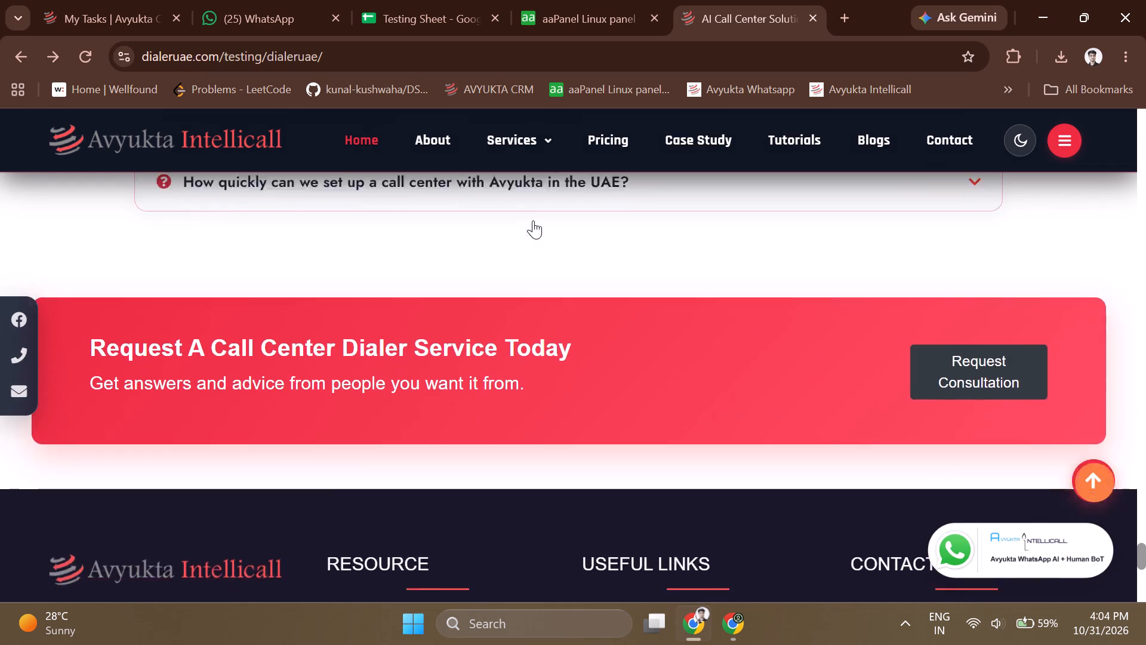
scroll(533, 220, down, 9)
scroll(533, 220, up, 8)
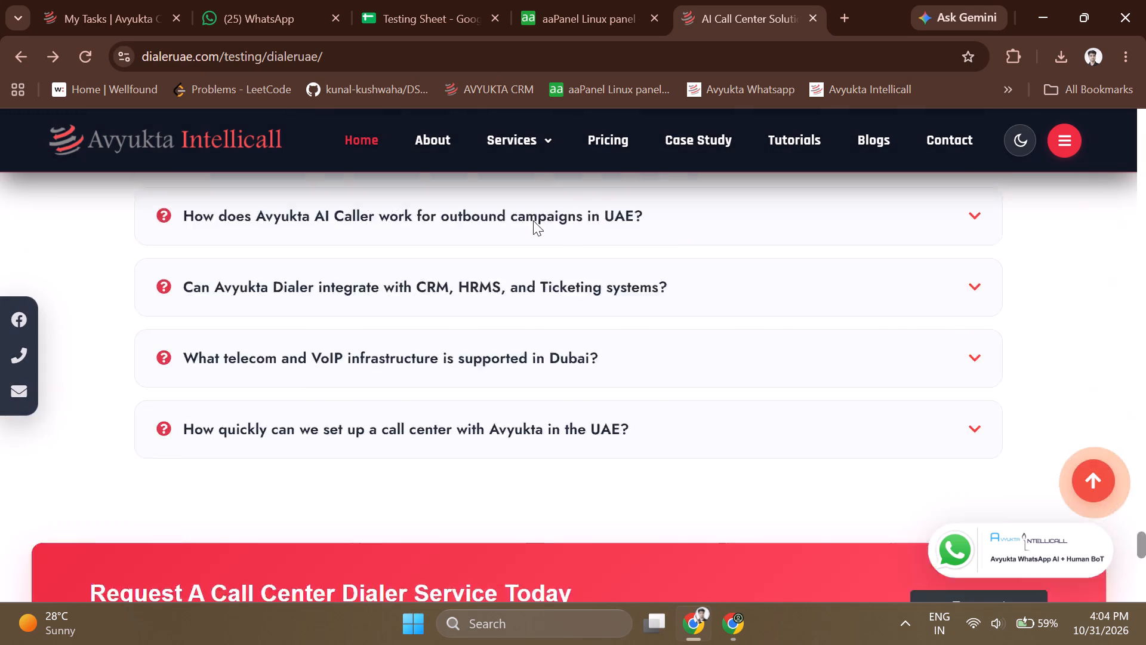
scroll(533, 220, up, 20)
scroll(533, 220, up, 6)
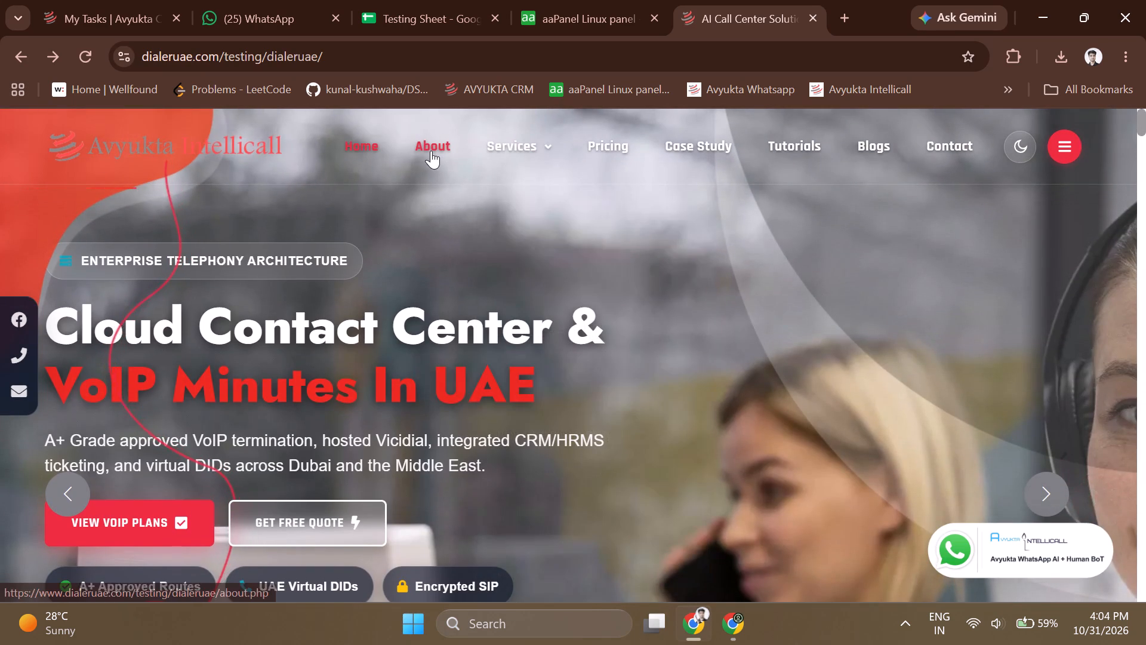
click(431, 150)
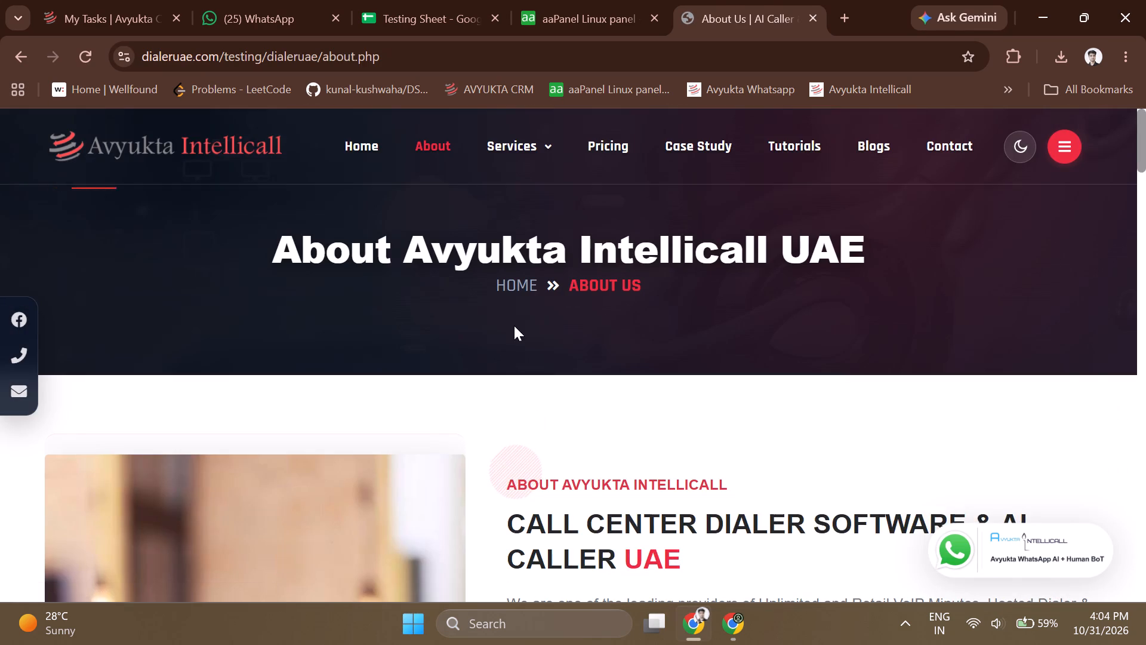
scroll(514, 325, down, 9)
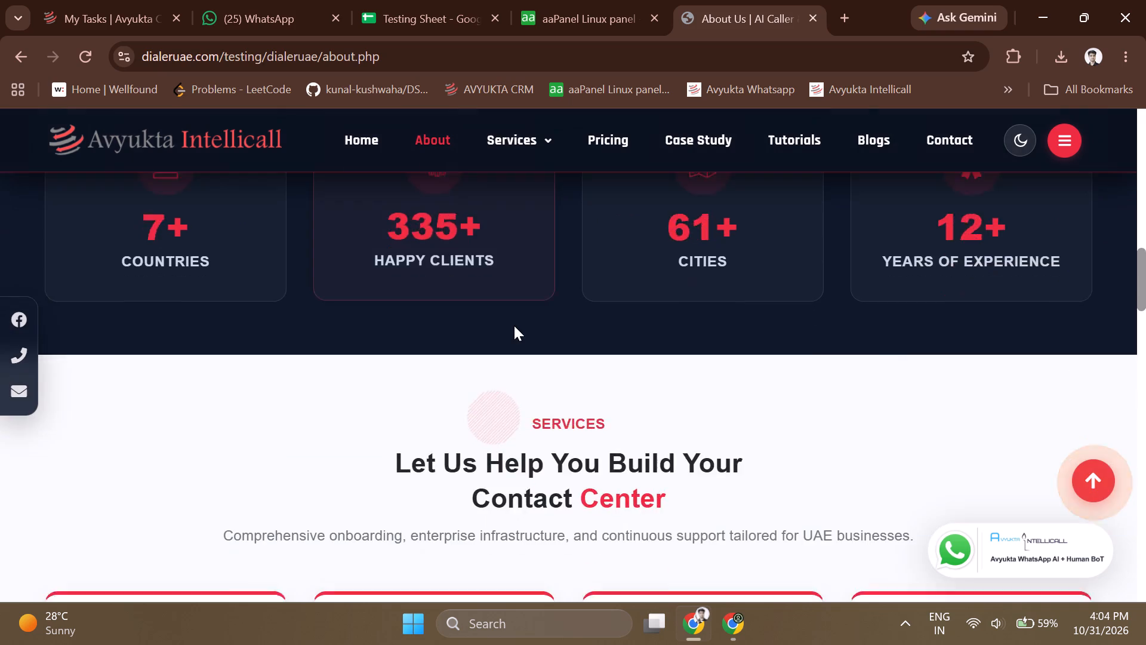
scroll(514, 325, down, 8)
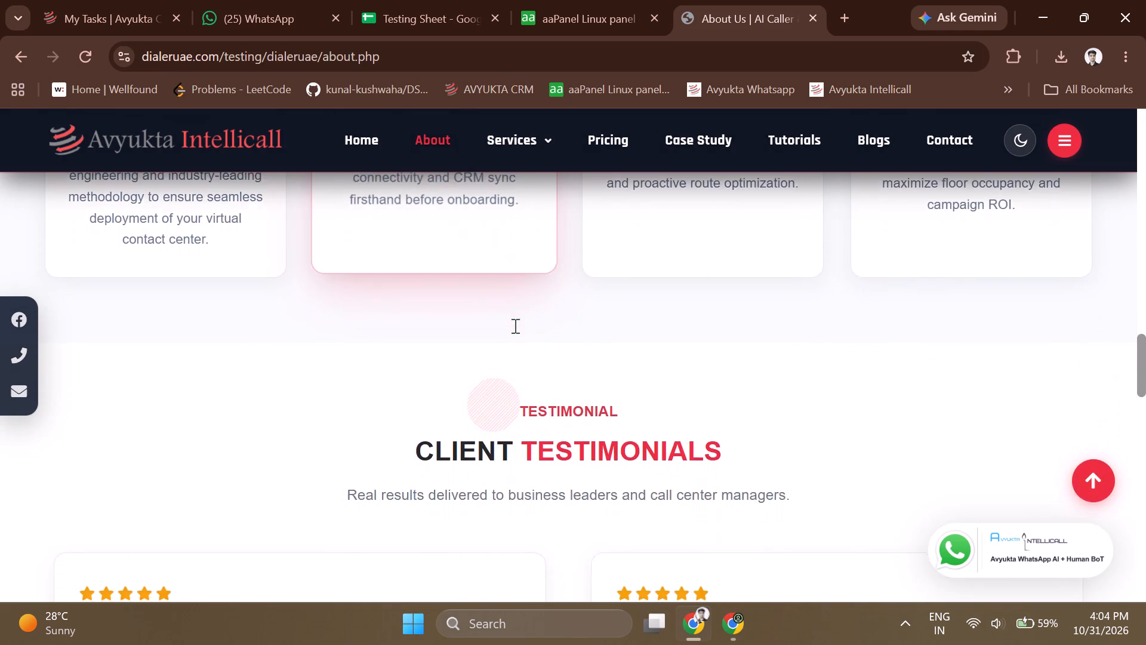
scroll(514, 325, down, 5)
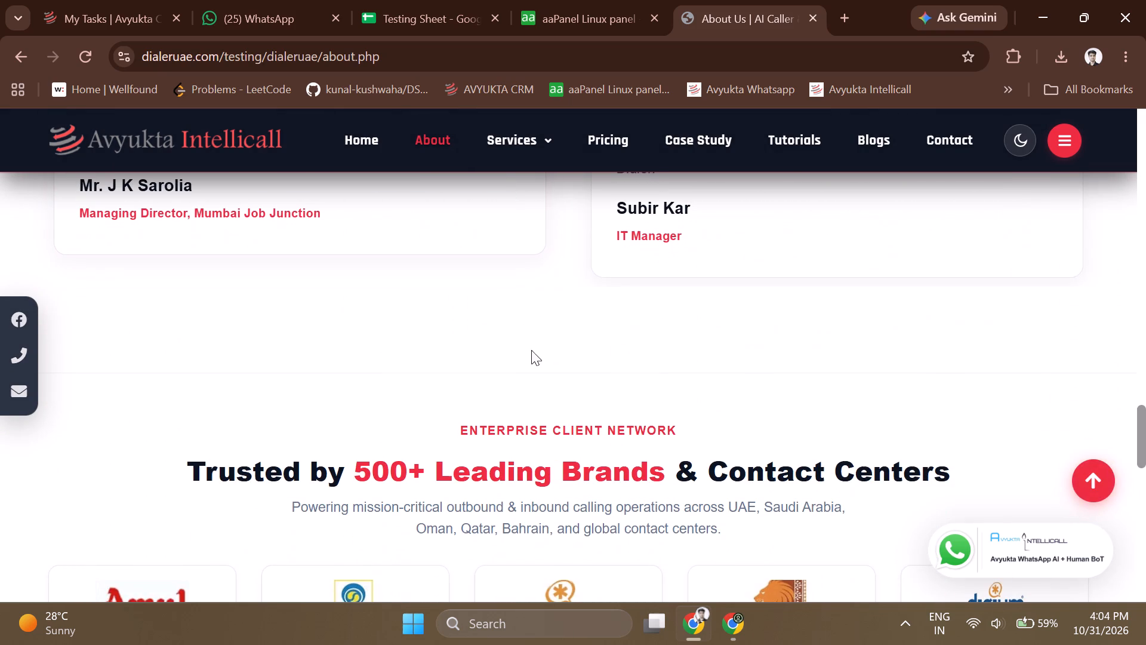
scroll(768, 310, up, 3)
scroll(768, 310, down, 1)
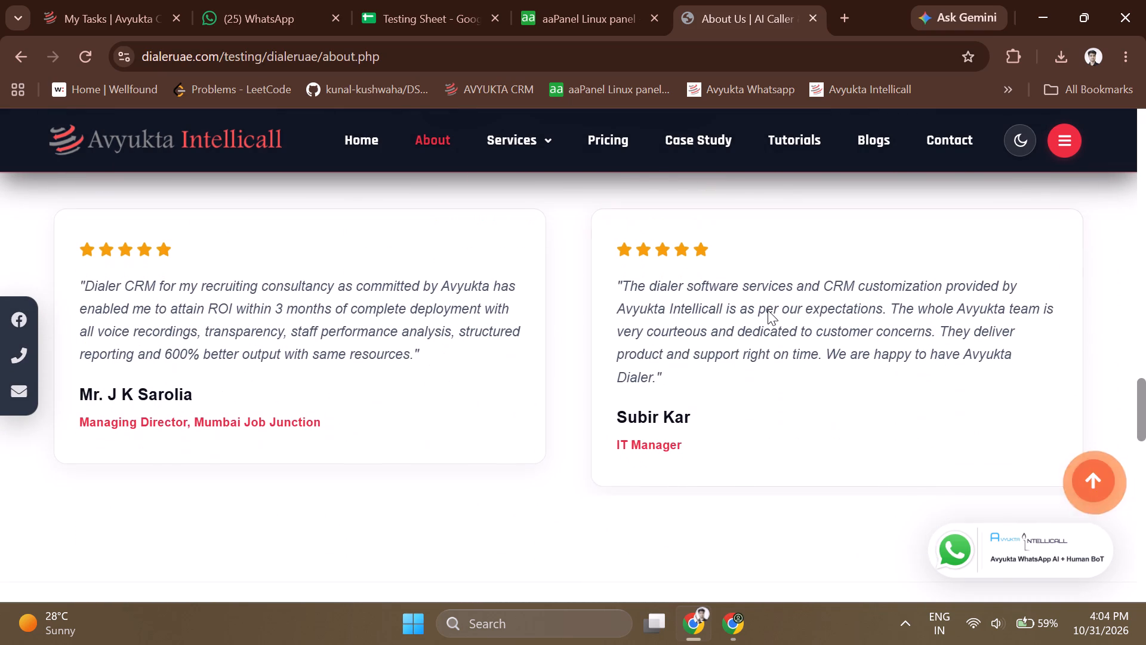
scroll(768, 310, up, 1)
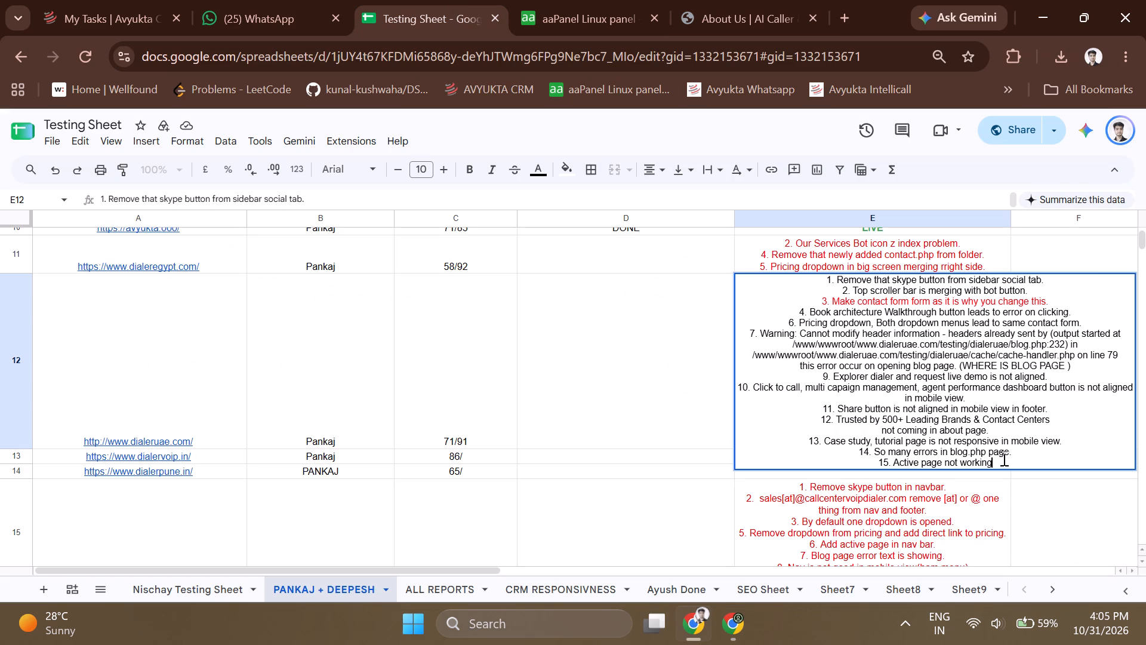
Add a new line reading "16. Abou us [age" at the end of the dialeruae.com issue list in cell E12.
key(ctrl+Return)
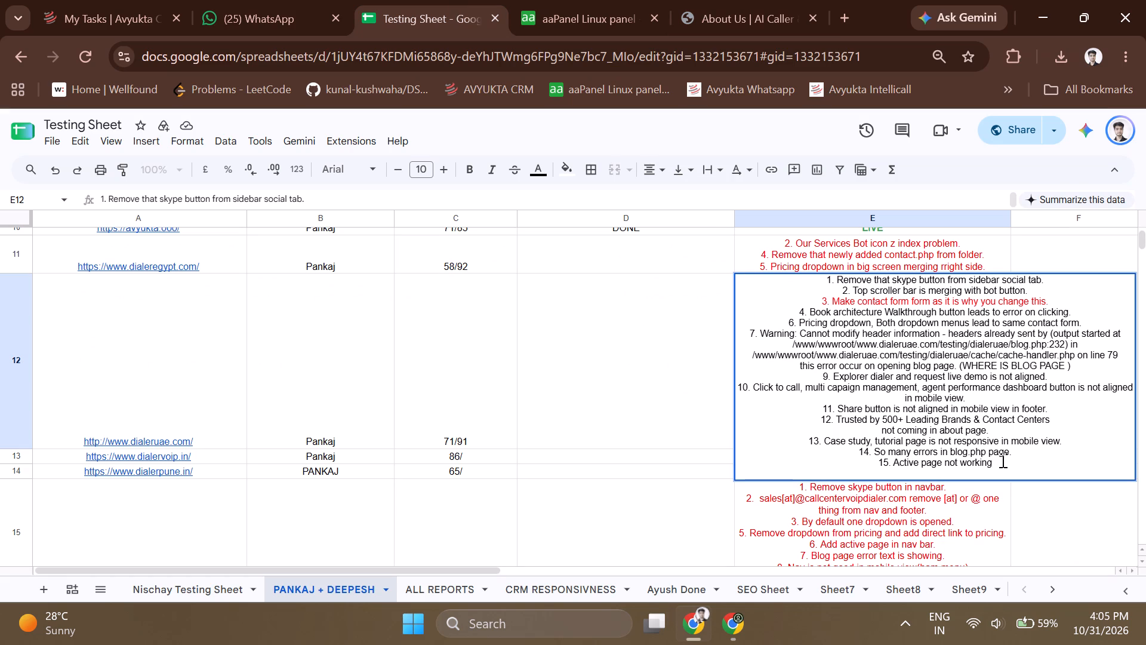
key(1)
text(6.)
key(space)
text(Abou us [age)
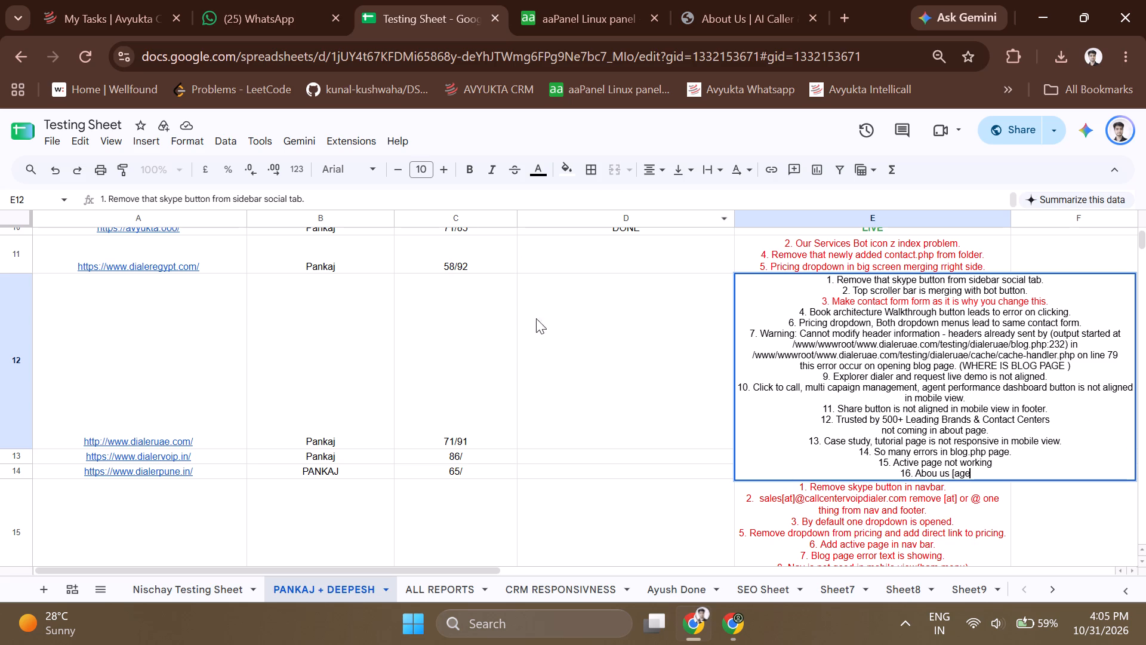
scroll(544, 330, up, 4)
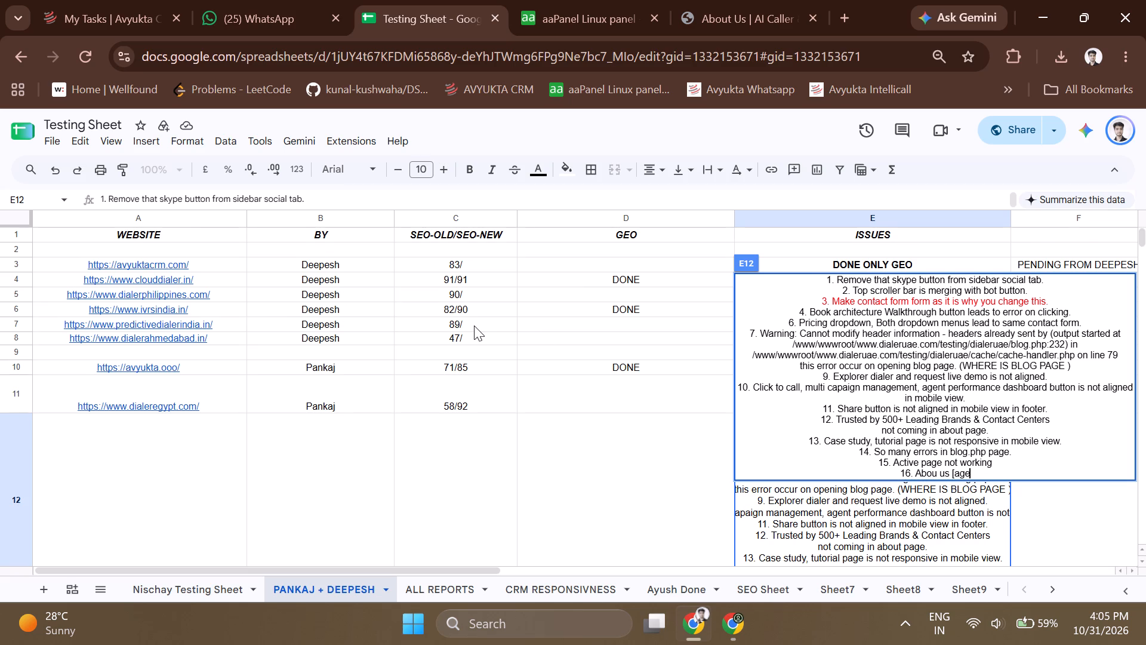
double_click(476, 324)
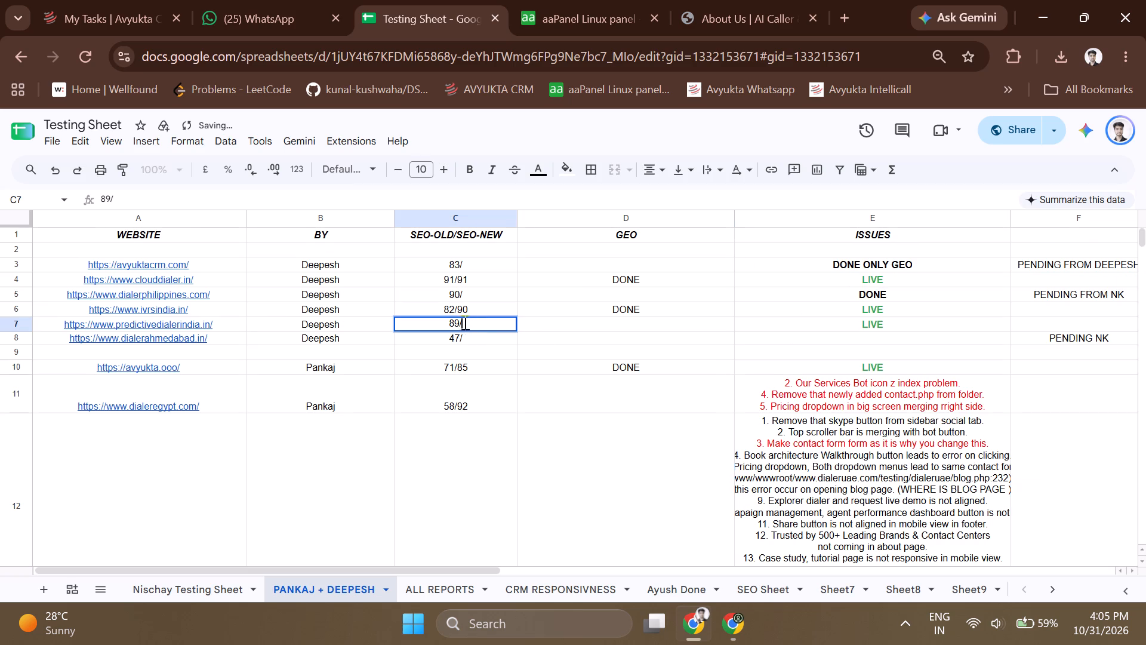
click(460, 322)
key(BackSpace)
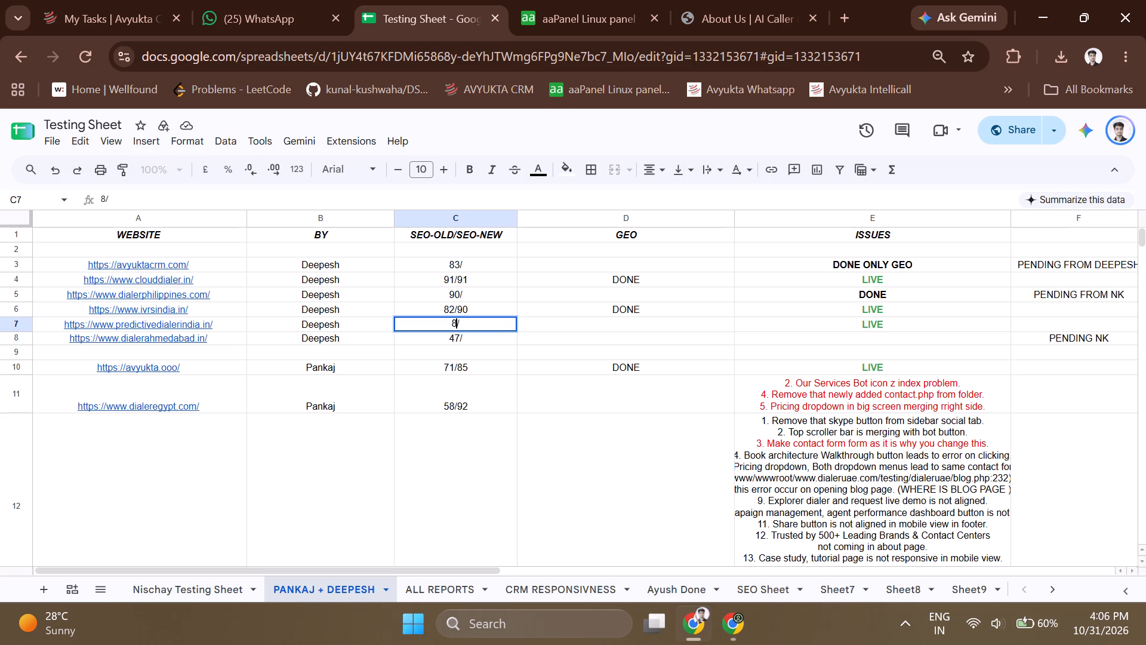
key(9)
double_click(475, 328)
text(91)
double_click(475, 293)
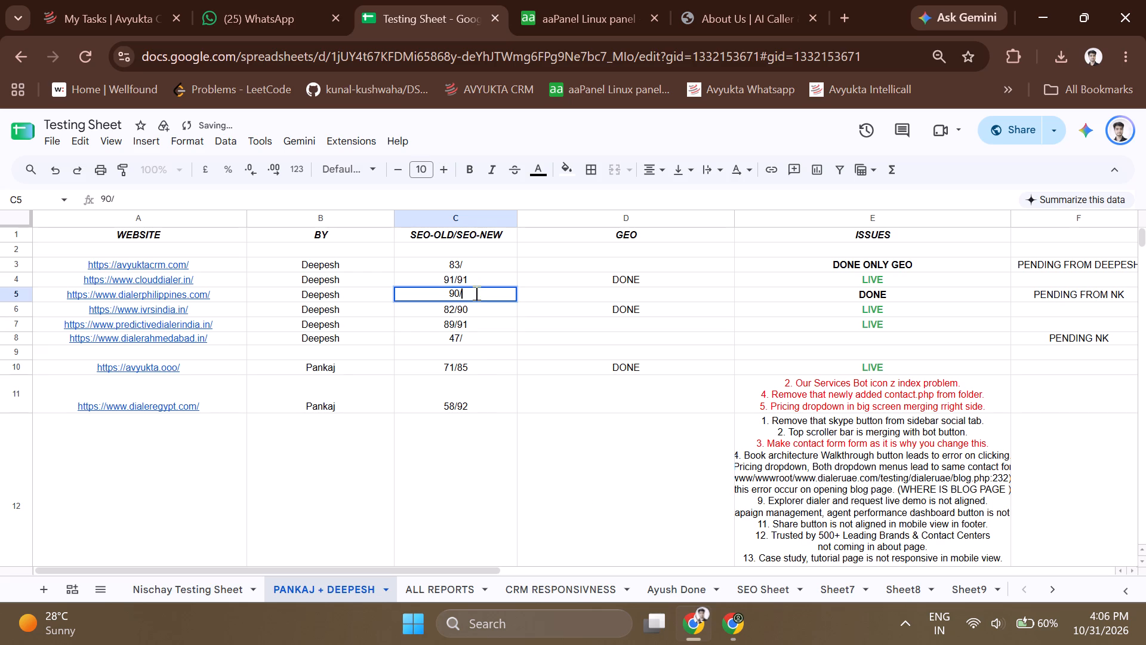
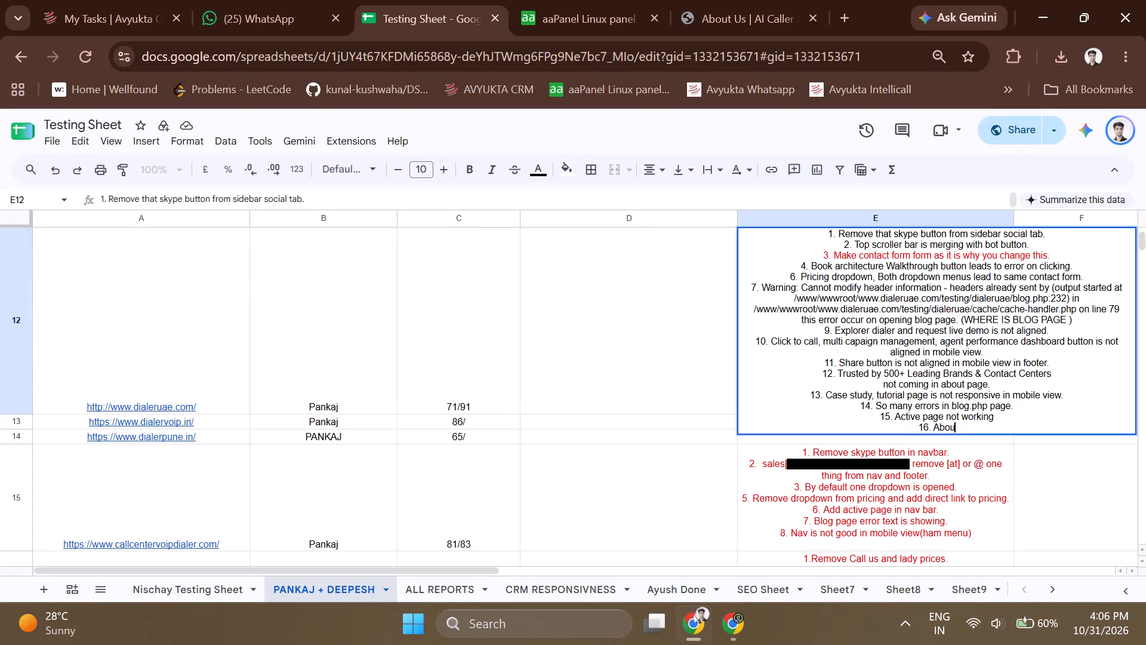
Correct the last line of the dialeruae.com issue list in cell E12 so it reads "16. About us page".
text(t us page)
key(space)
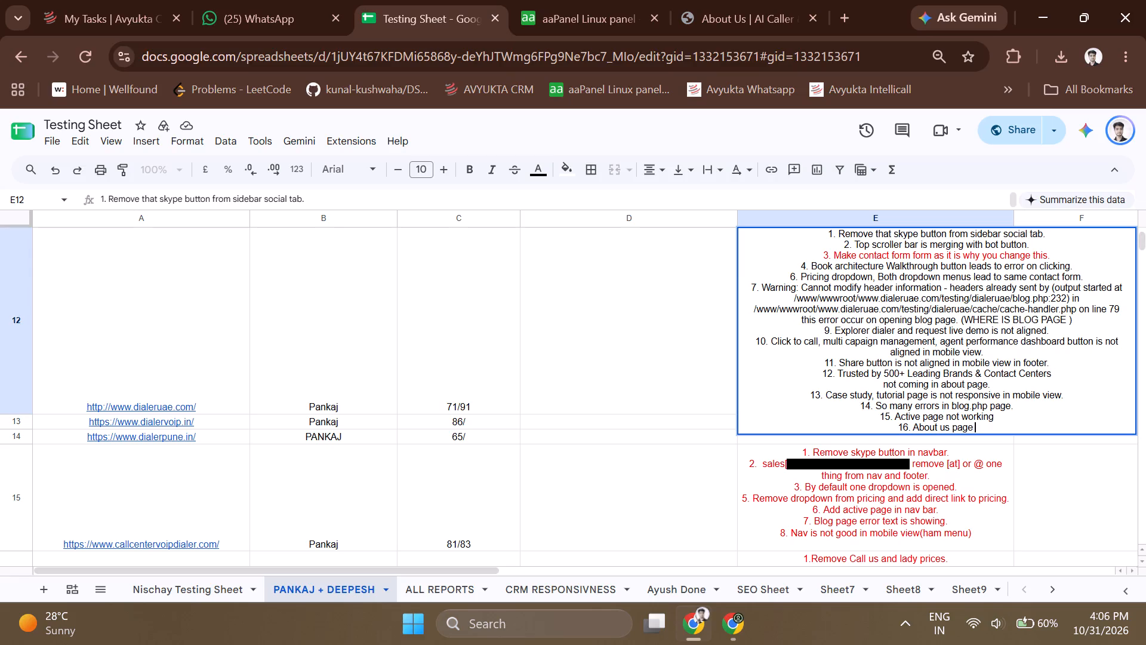
Complete issue 16 in cell E12 so it reads "16. About us page card is not of same height.".
text(card is not of same si)
key(BackSpace)
key(BackSpace)
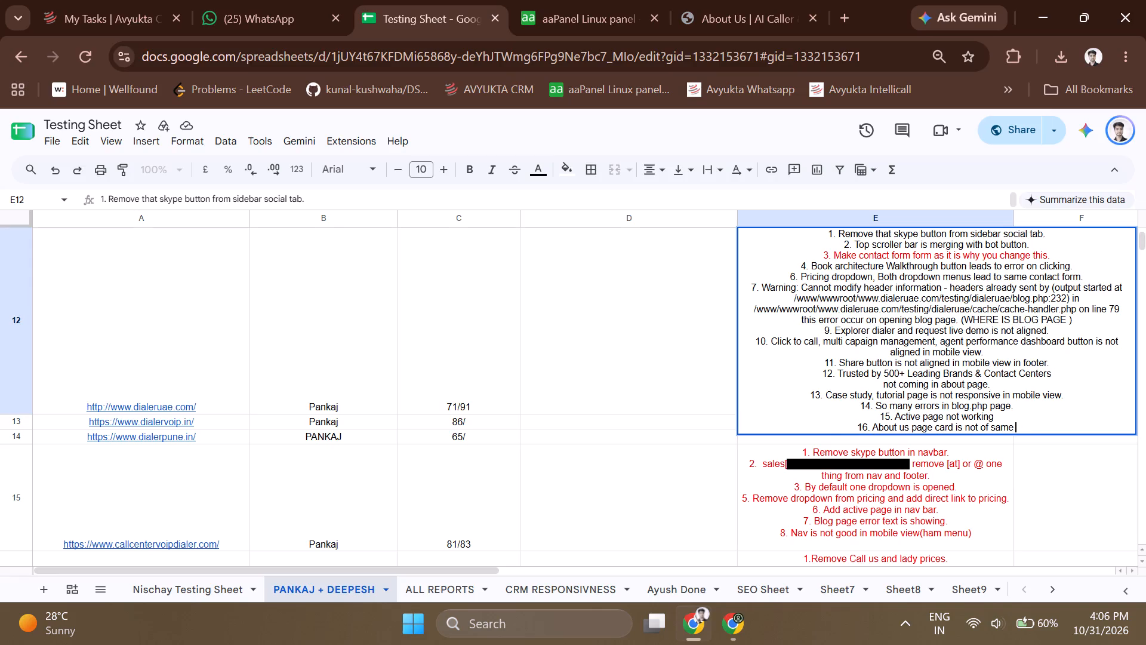
text(height)
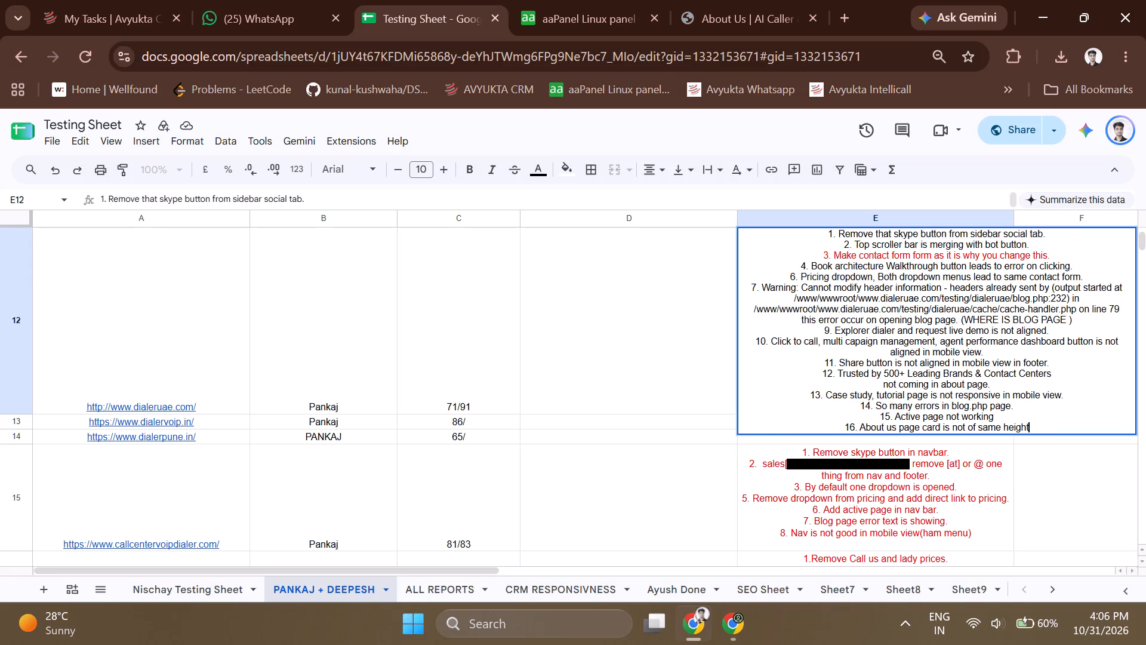
click(962, 422)
click(1039, 425)
key(ctrl+period)
key(period)
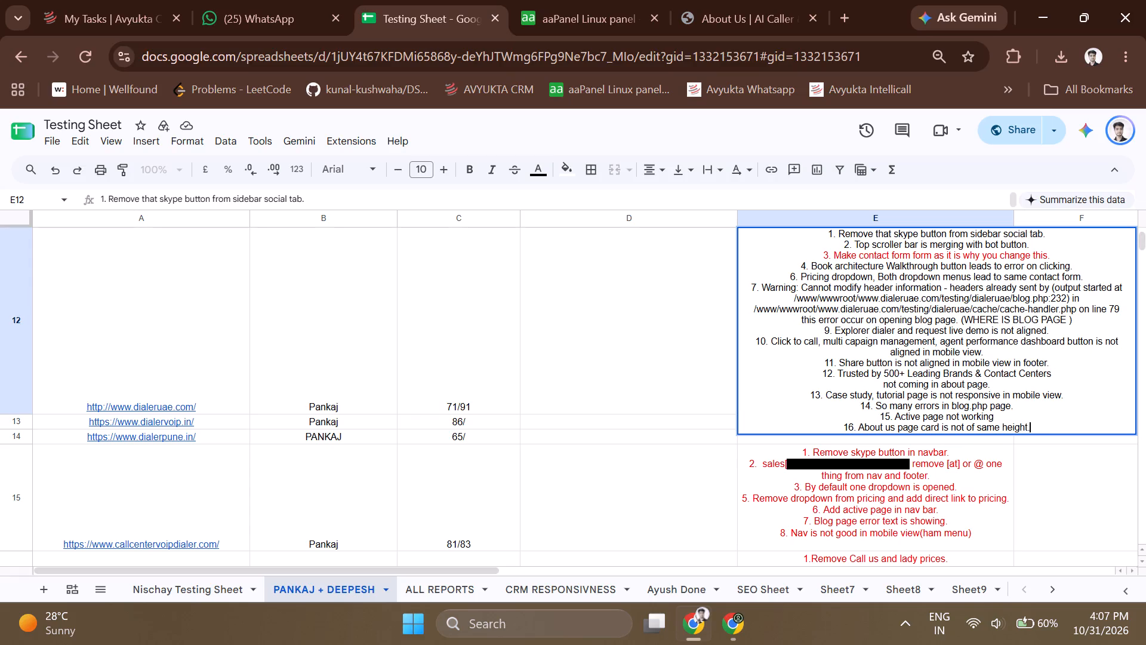
key(ctrl+Return)
text(17.)
key(space)
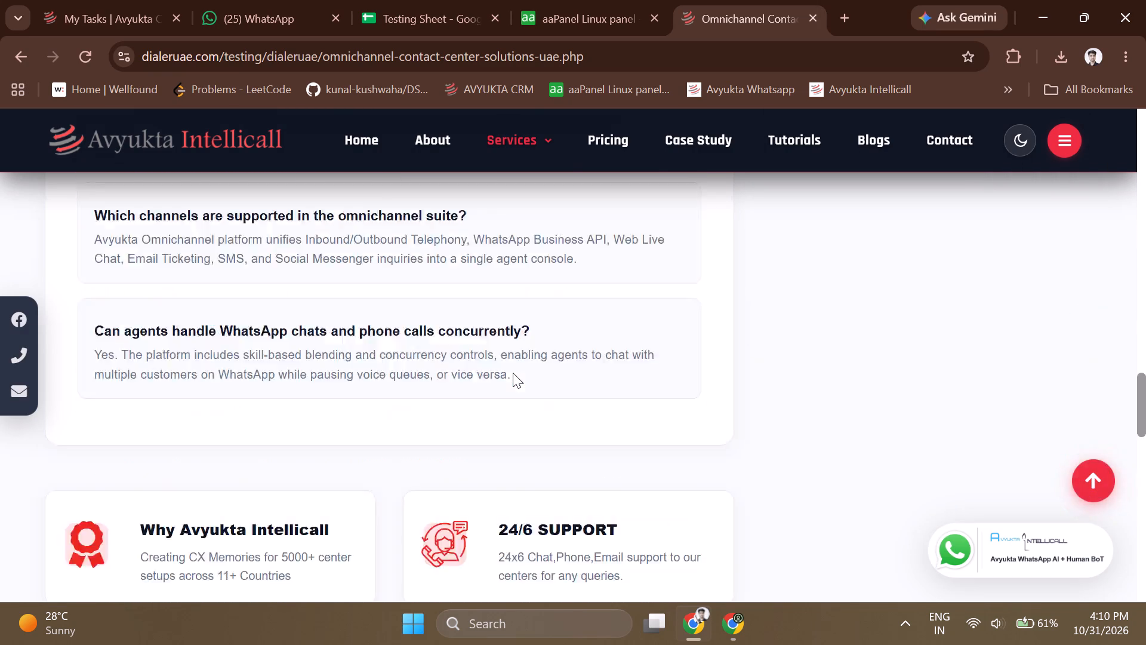
scroll(513, 373, down, 3)
scroll(513, 373, up, 15)
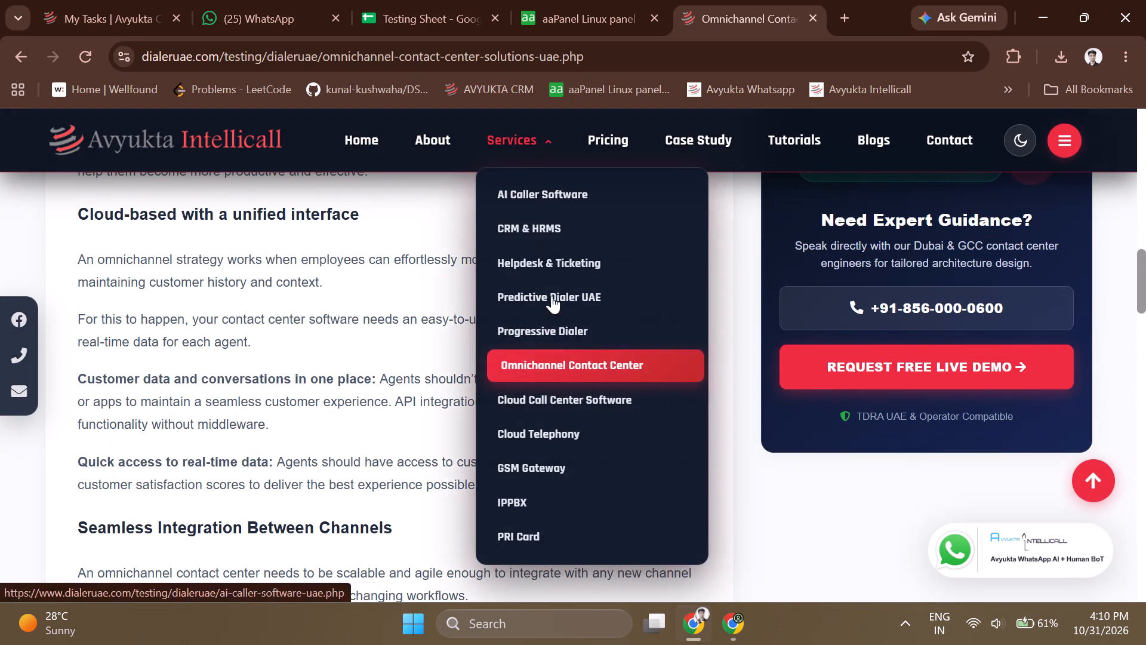
Examine the Cloud Call Center Software service page, including its introduction, sidebar and feature descriptions.
click(549, 400)
scroll(549, 400, down, 3)
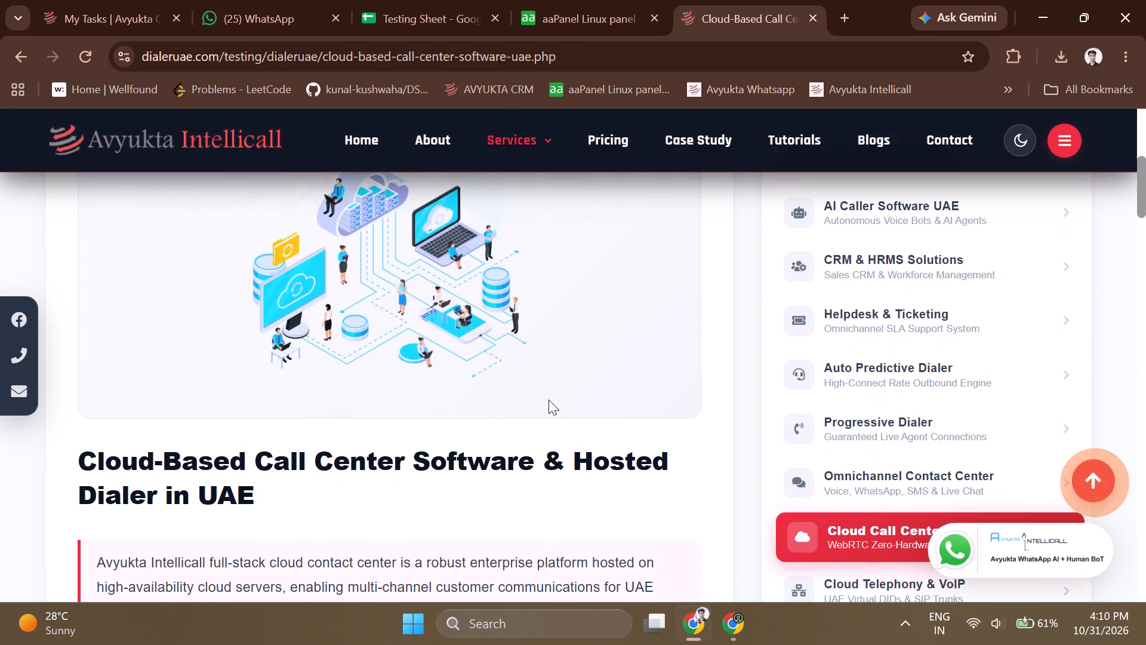
scroll(549, 400, down, 9)
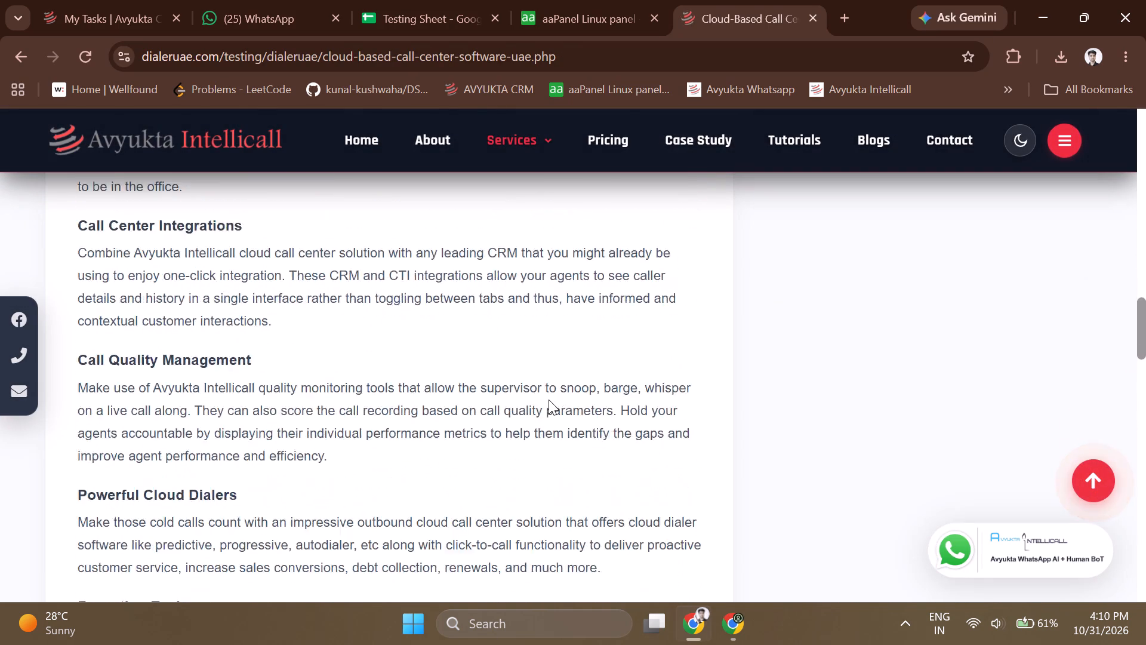
scroll(549, 400, down, 8)
scroll(549, 400, up, 19)
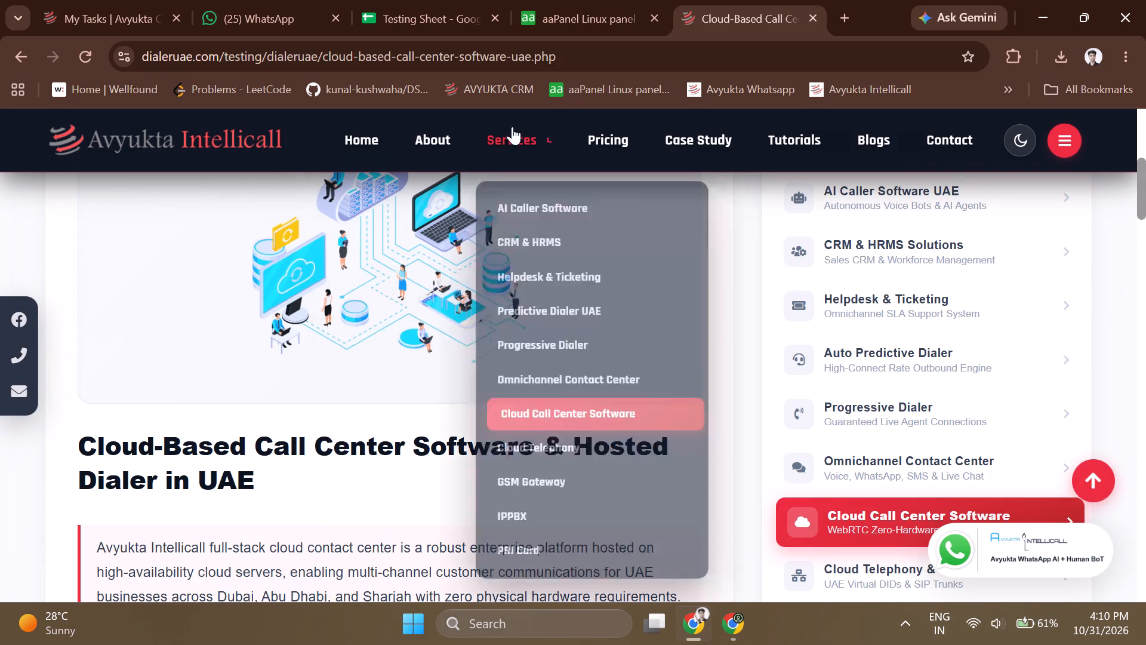
Examine the Cloud Telephony service page, including its introduction, how it works, benefits and expert guidance card.
click(519, 430)
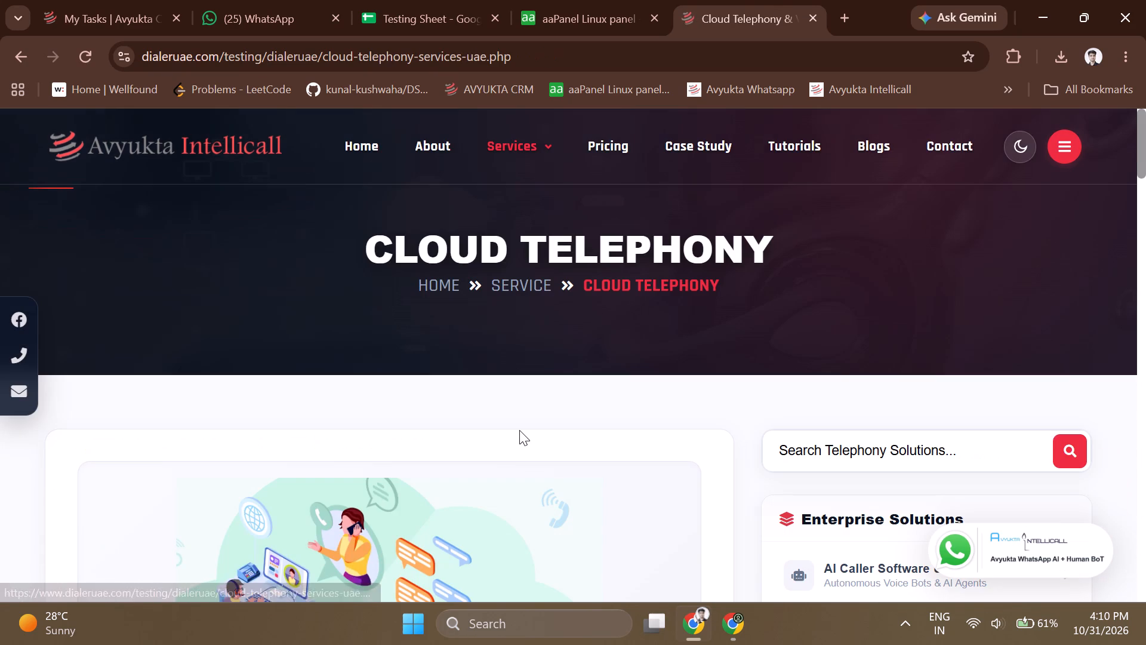
scroll(519, 430, down, 5)
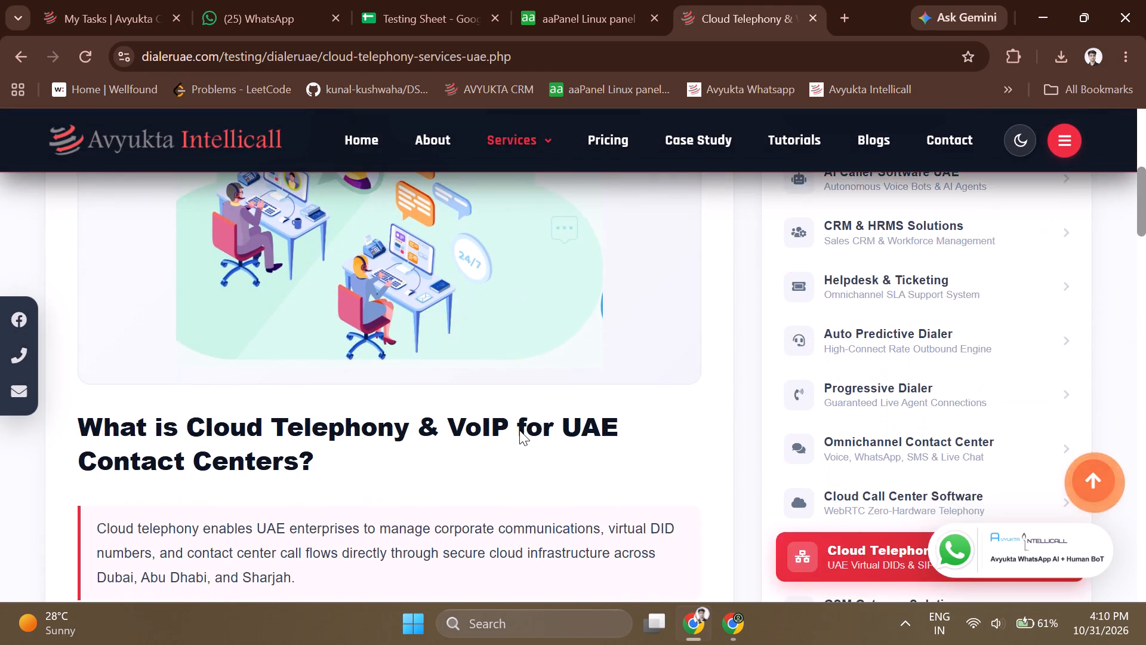
scroll(519, 430, down, 4)
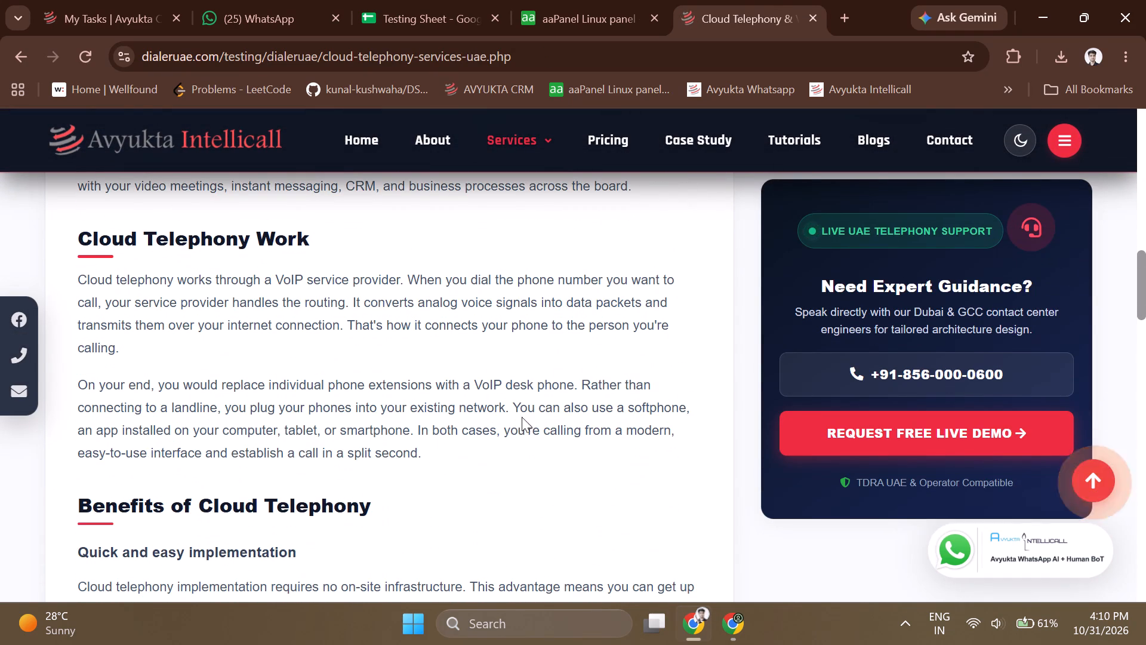
scroll(520, 389, up, 9)
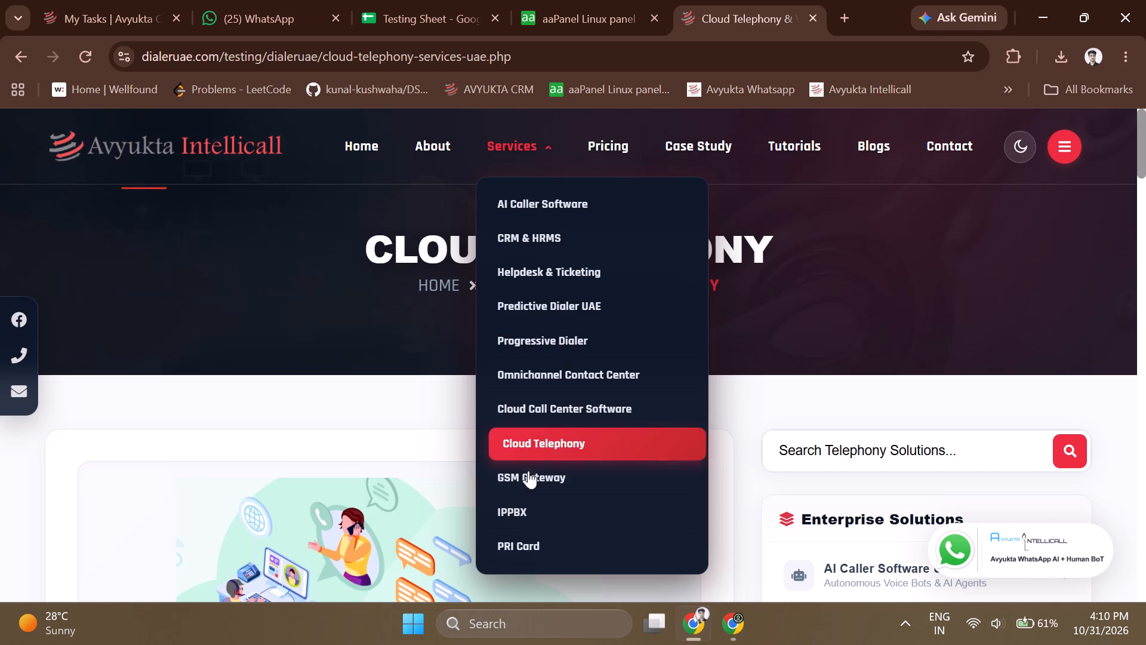
Examine the GSM Gateway service page from its introduction through the FAQs and support cards down to the footer.
click(526, 474)
scroll(526, 474, down, 5)
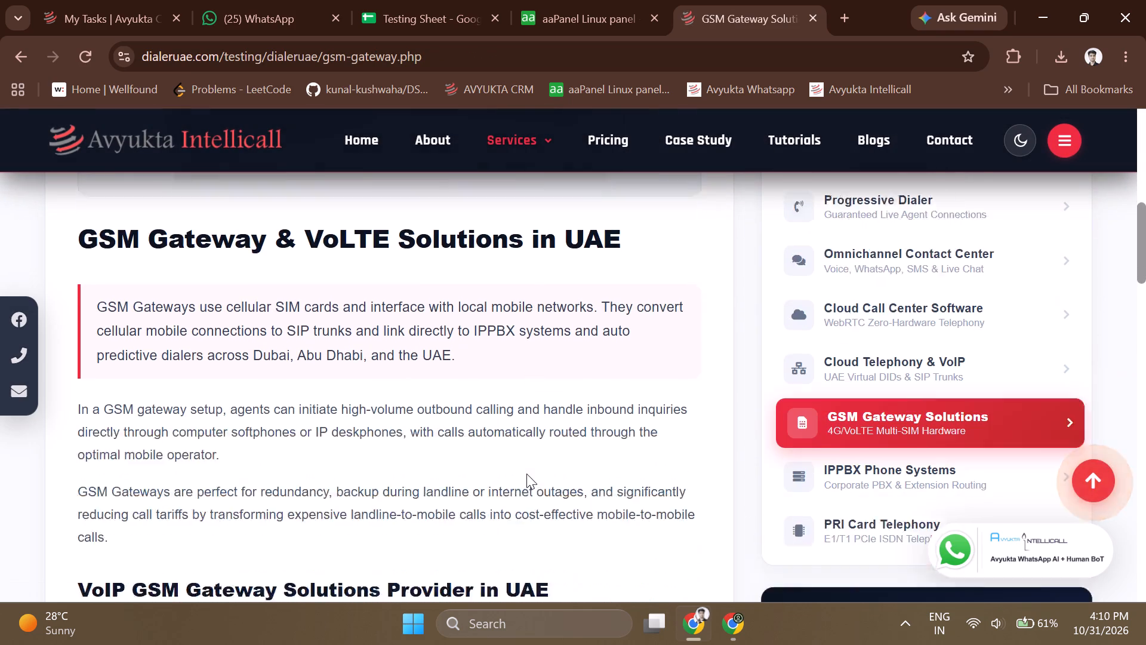
scroll(526, 474, down, 8)
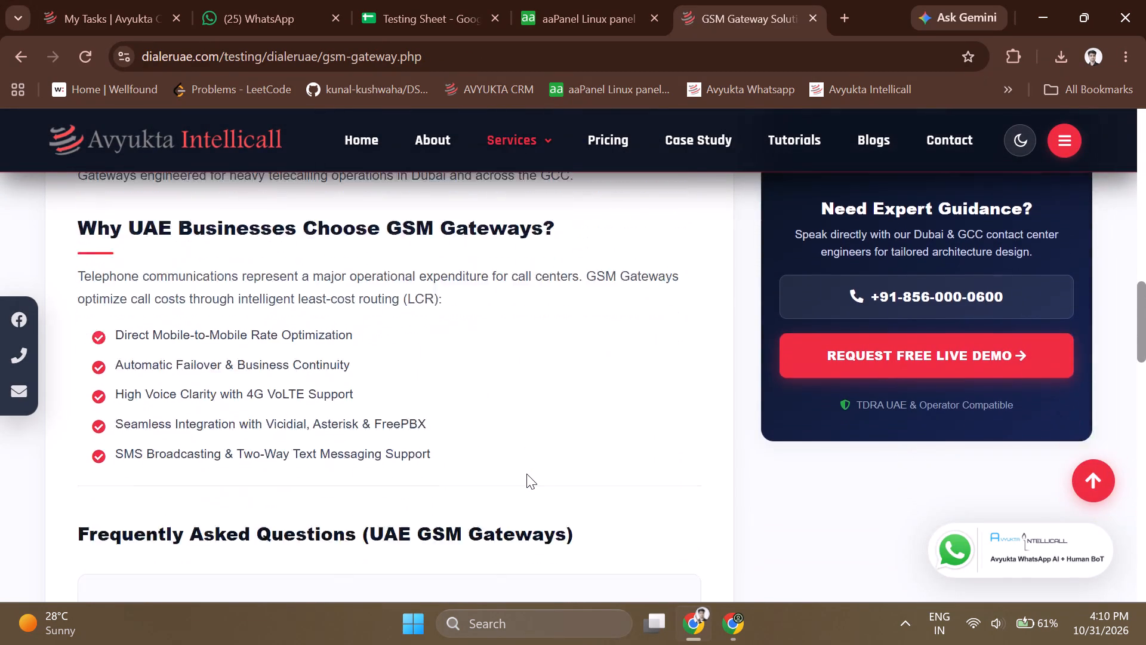
scroll(526, 474, down, 4)
scroll(526, 474, up, 1)
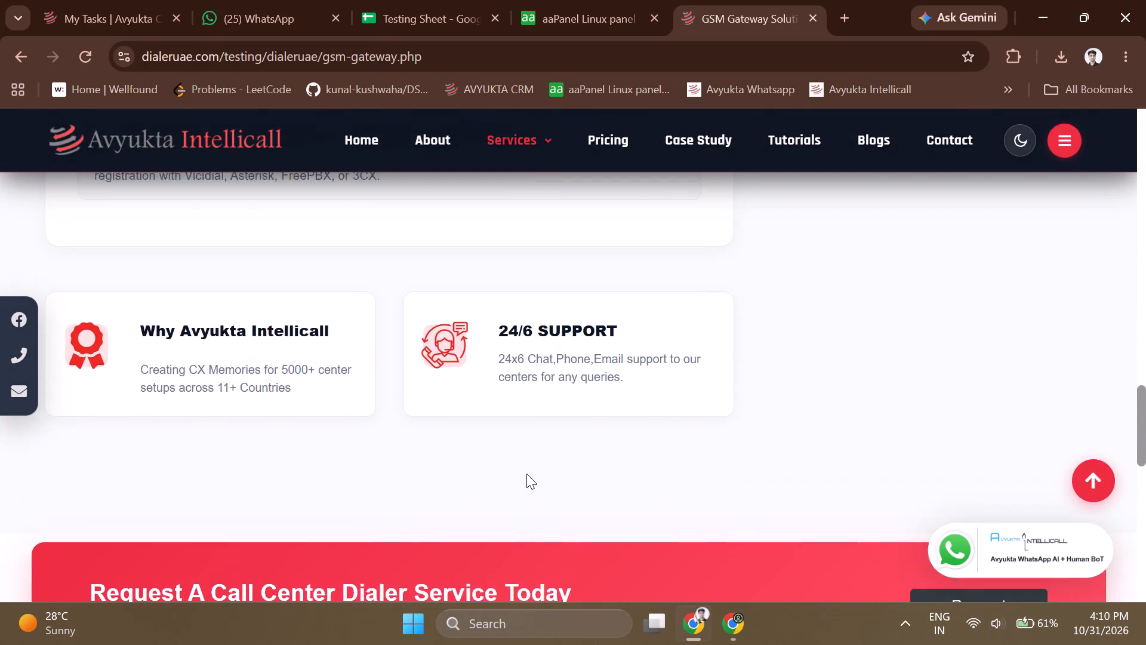
scroll(526, 474, up, 1)
scroll(526, 474, down, 6)
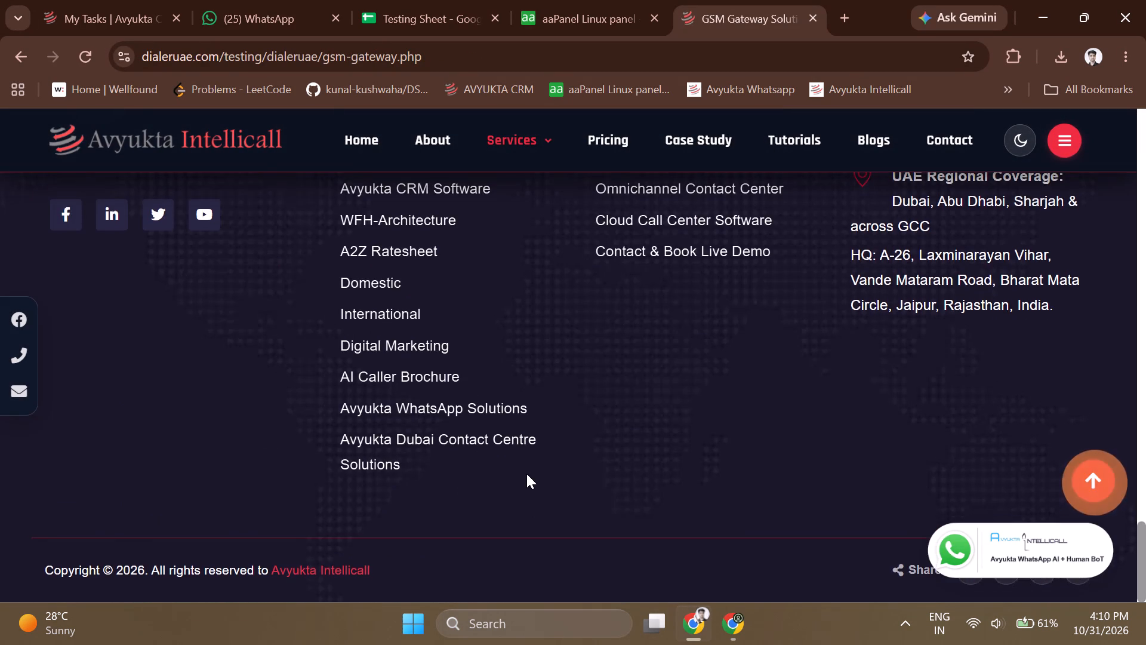
scroll(526, 474, up, 9)
scroll(526, 474, right, 5)
scroll(543, 217, up, 5)
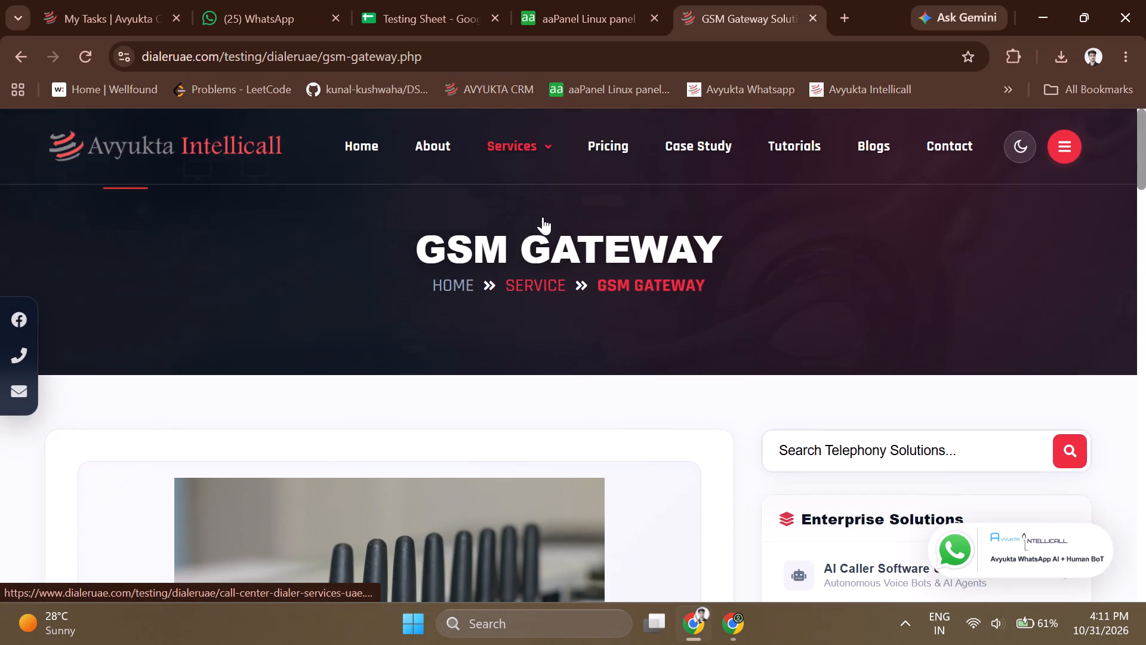
Examine the IPPBX service page from its feature descriptions and FAQs down to the consultation banner.
click(510, 508)
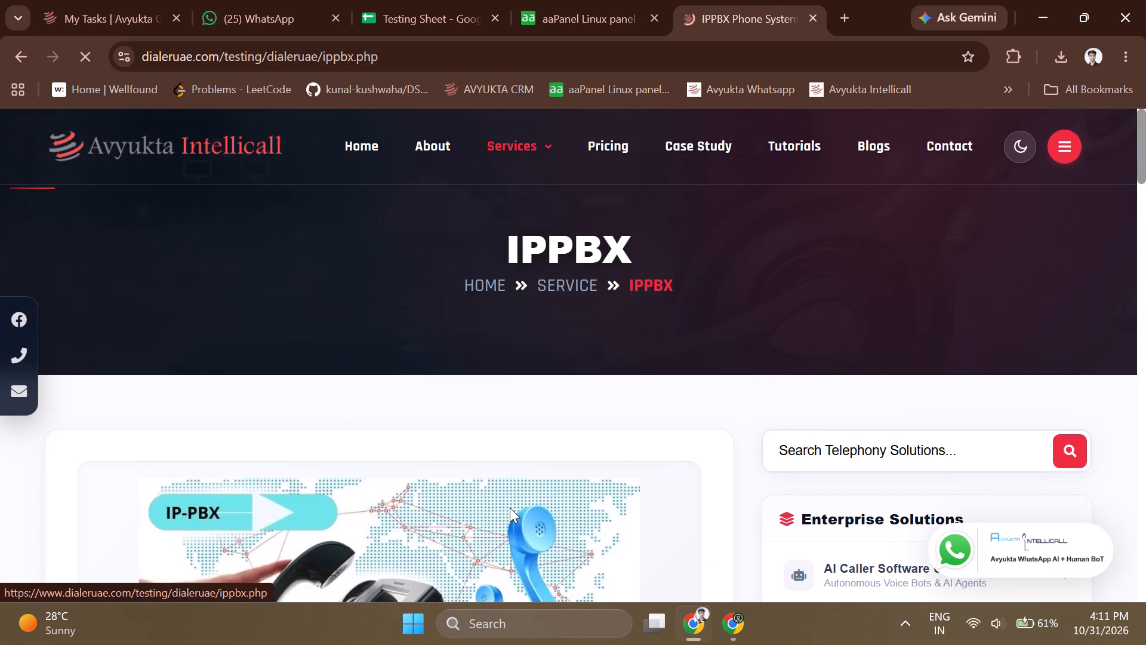
scroll(577, 291, down, 10)
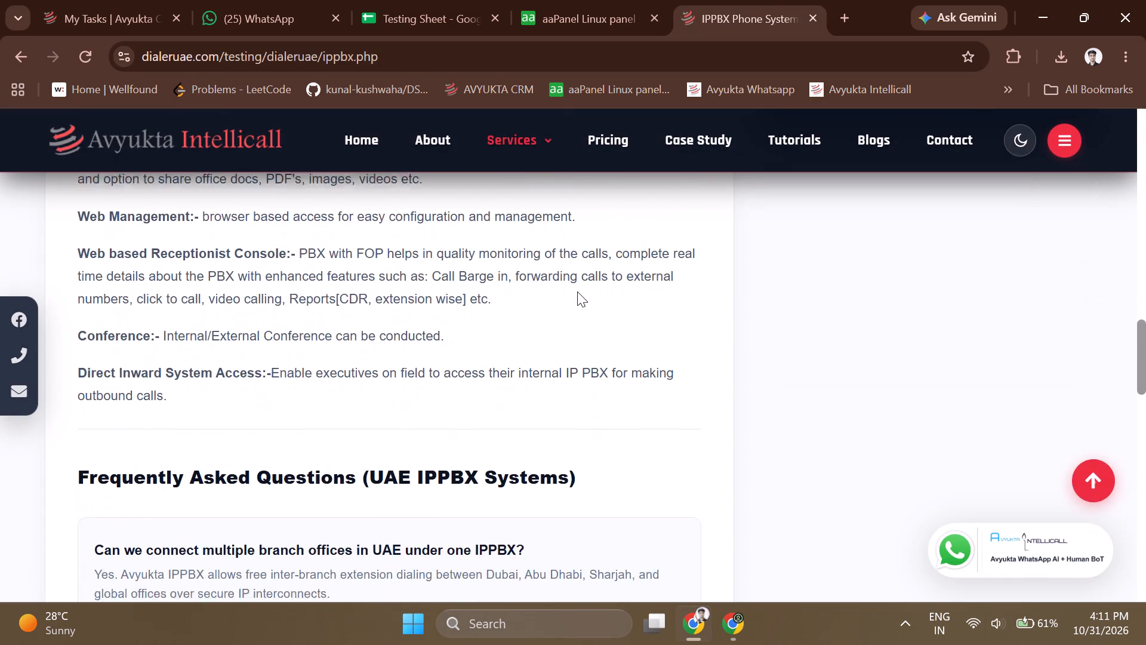
scroll(577, 291, down, 8)
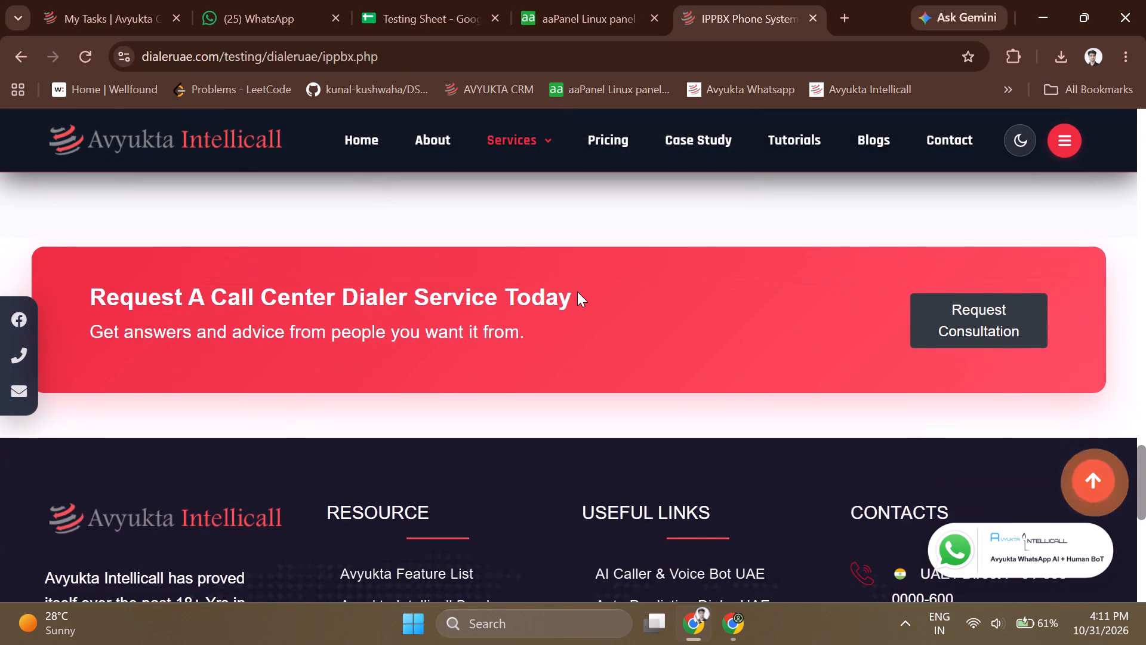
scroll(577, 291, up, 15)
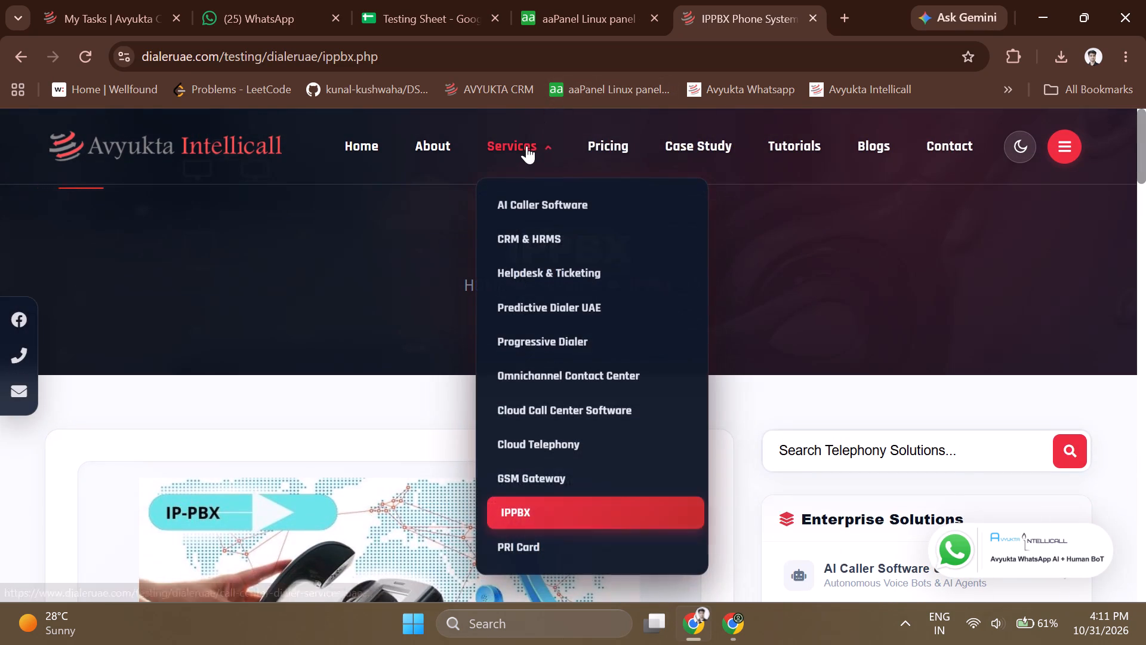
Examine the PRI Card service page, including its introduction, technical features and sidebar.
click(520, 548)
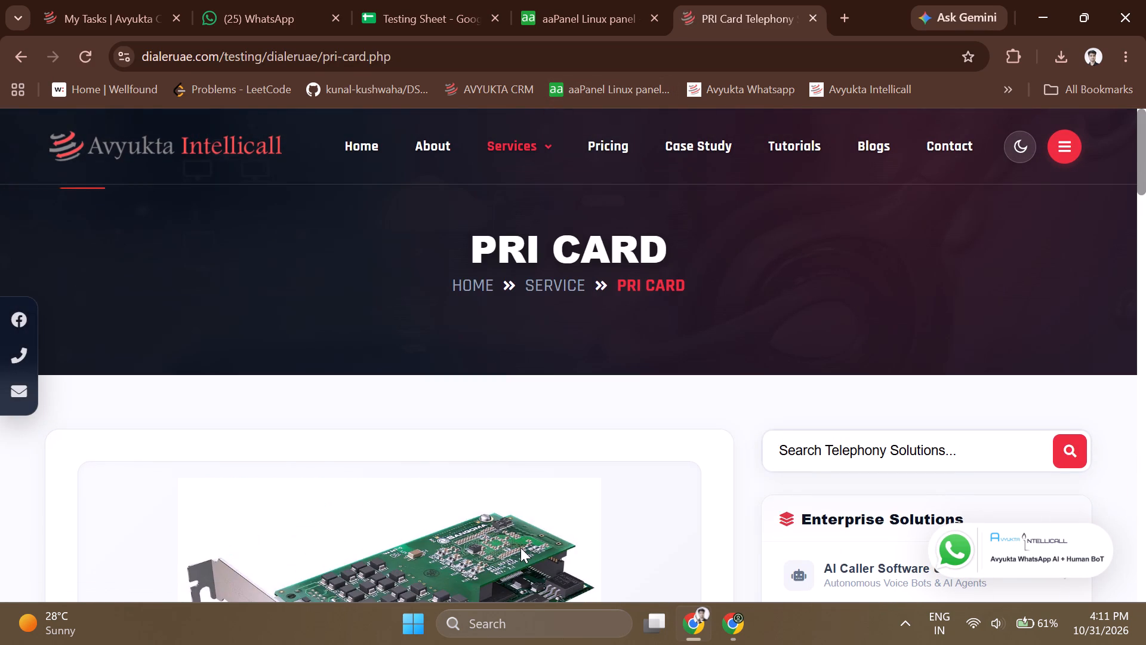
scroll(640, 644, down, 4)
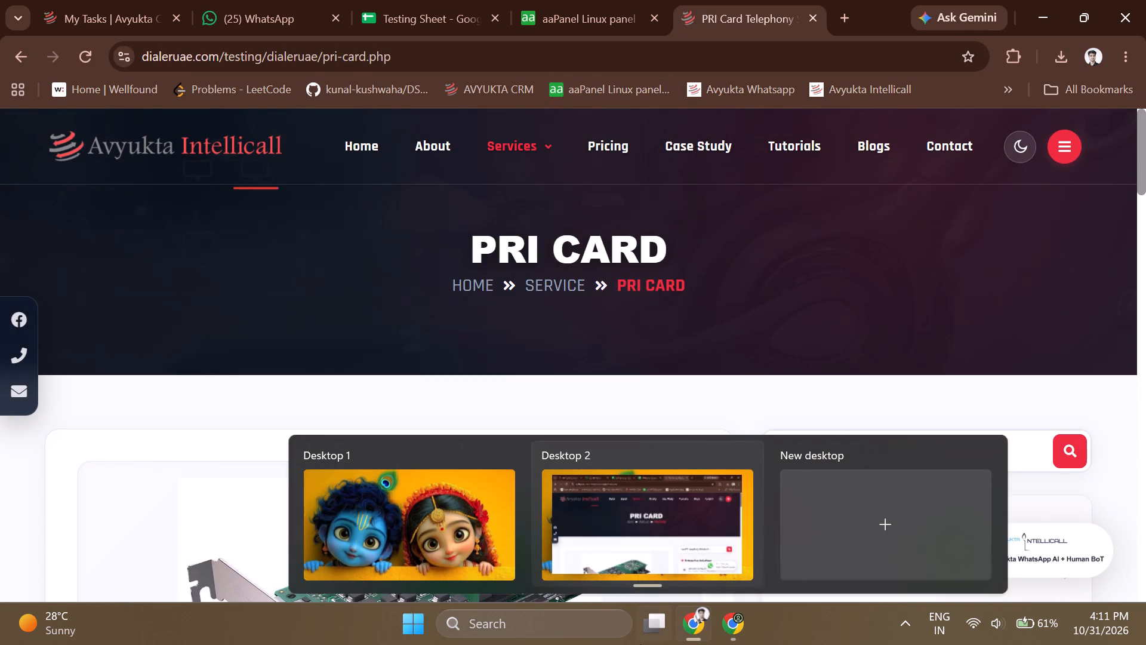
scroll(672, 271, down, 8)
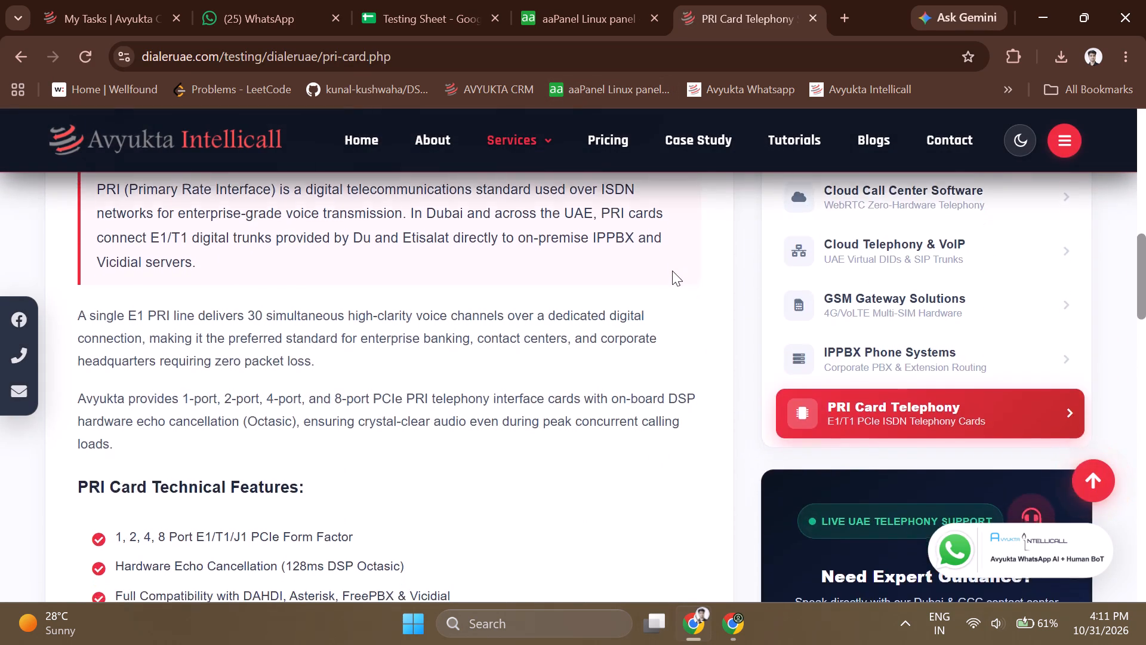
scroll(672, 271, down, 4)
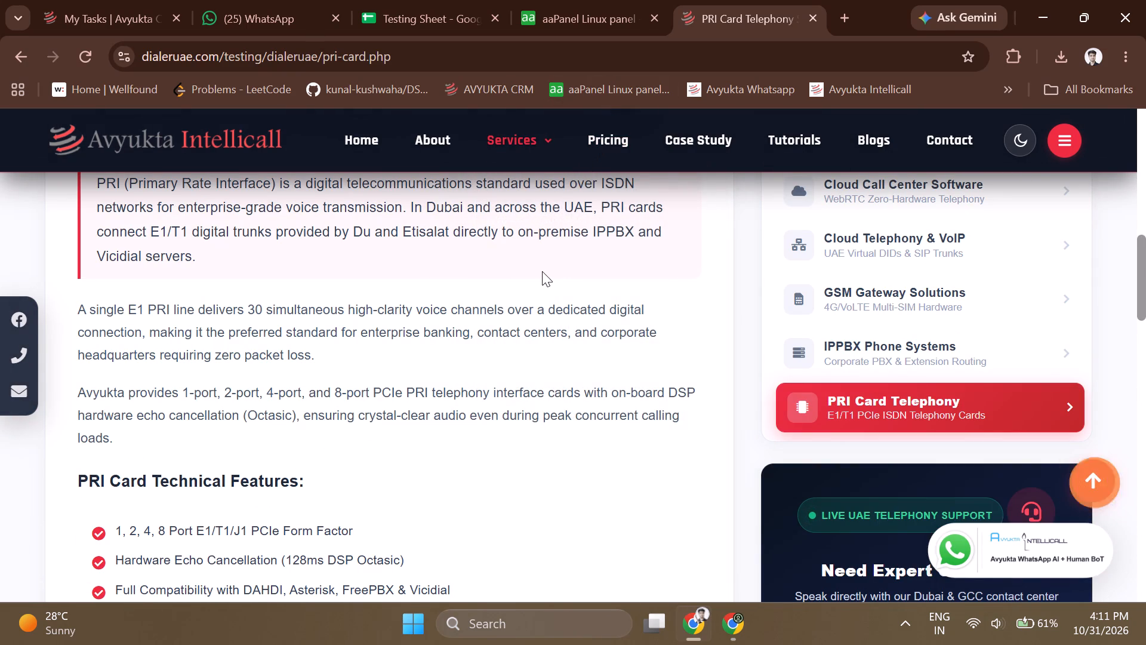
scroll(542, 271, up, 10)
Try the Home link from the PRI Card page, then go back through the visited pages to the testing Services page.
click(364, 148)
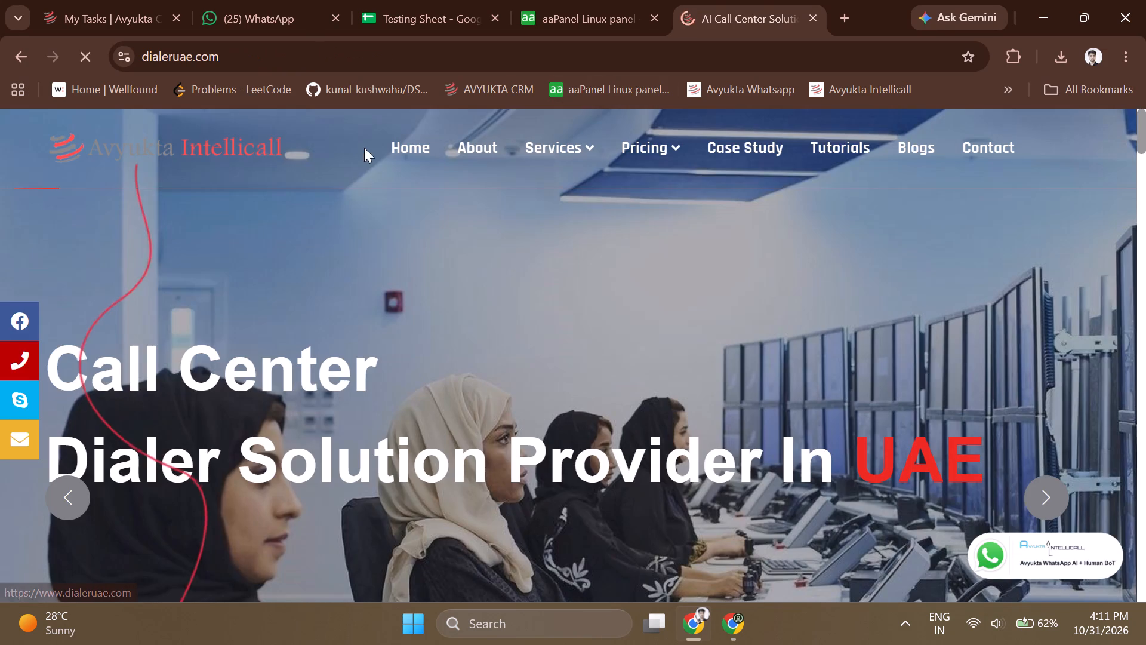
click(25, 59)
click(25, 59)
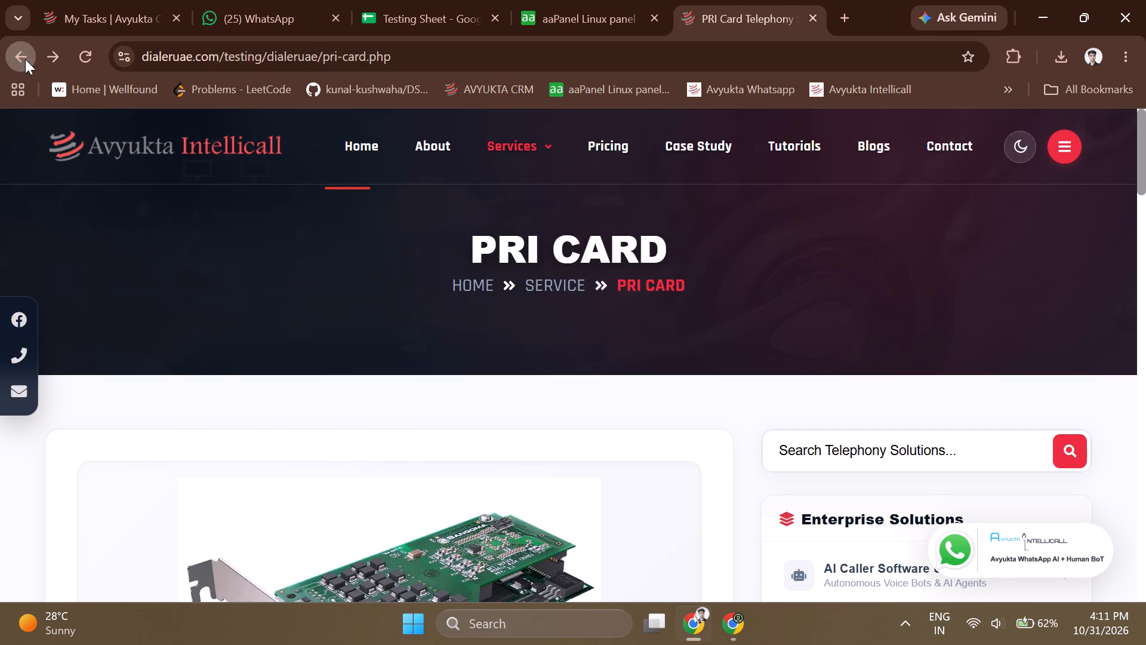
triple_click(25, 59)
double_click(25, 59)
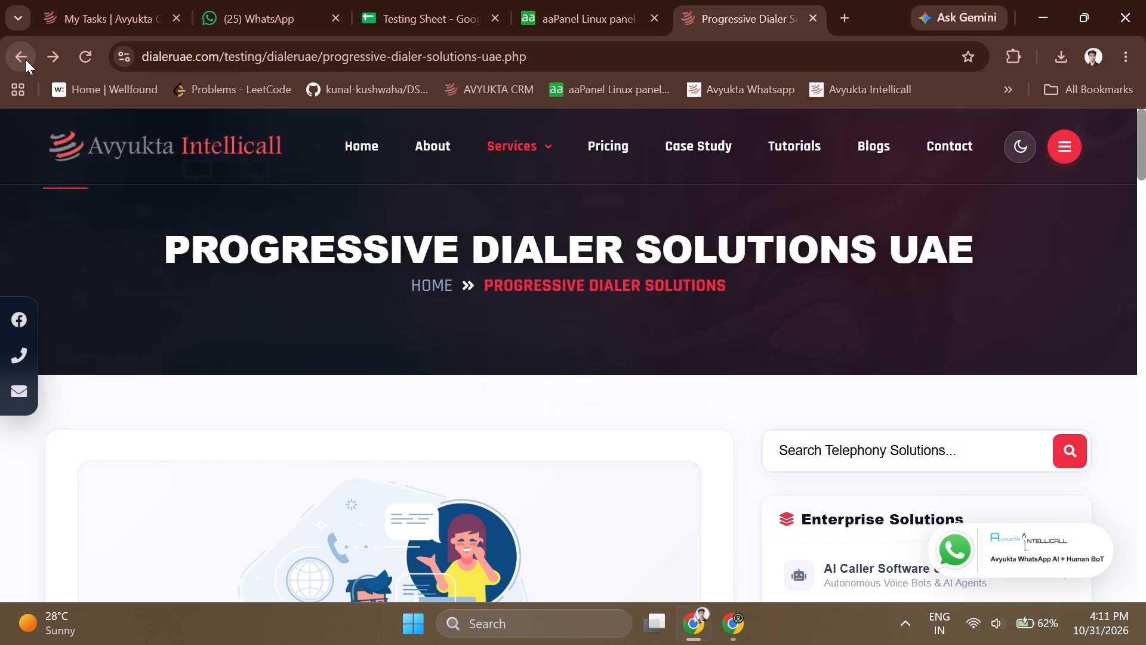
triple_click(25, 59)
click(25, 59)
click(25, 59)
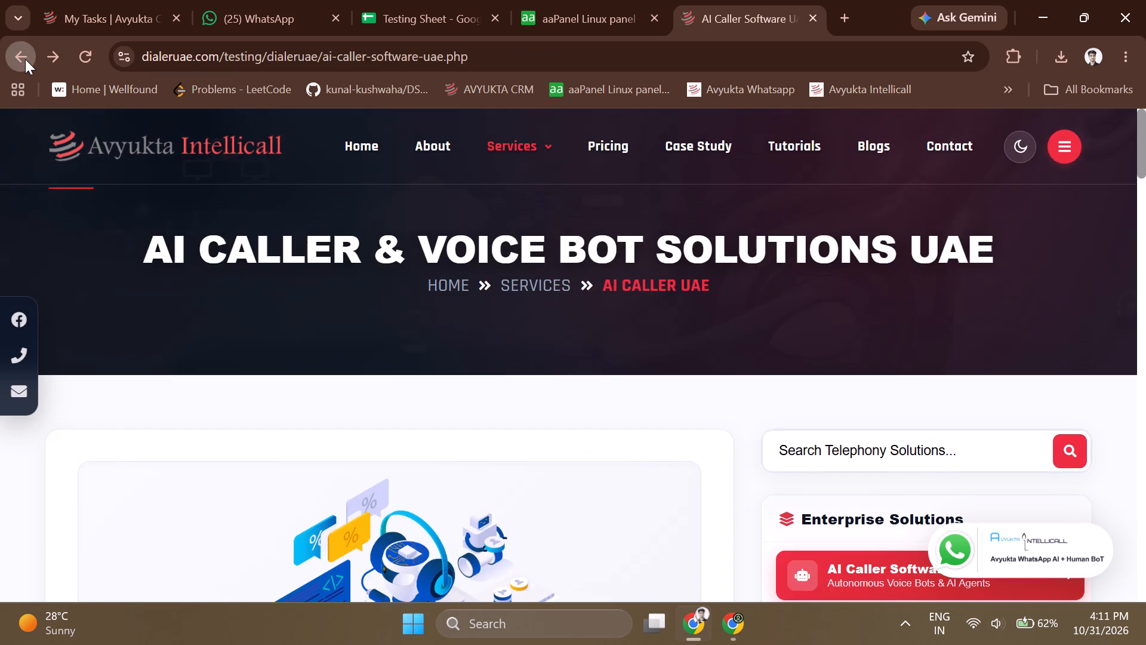
Load the testing deployment's home page by replacing the file name in the address with index.php.
drag(531, 59, 335, 91)
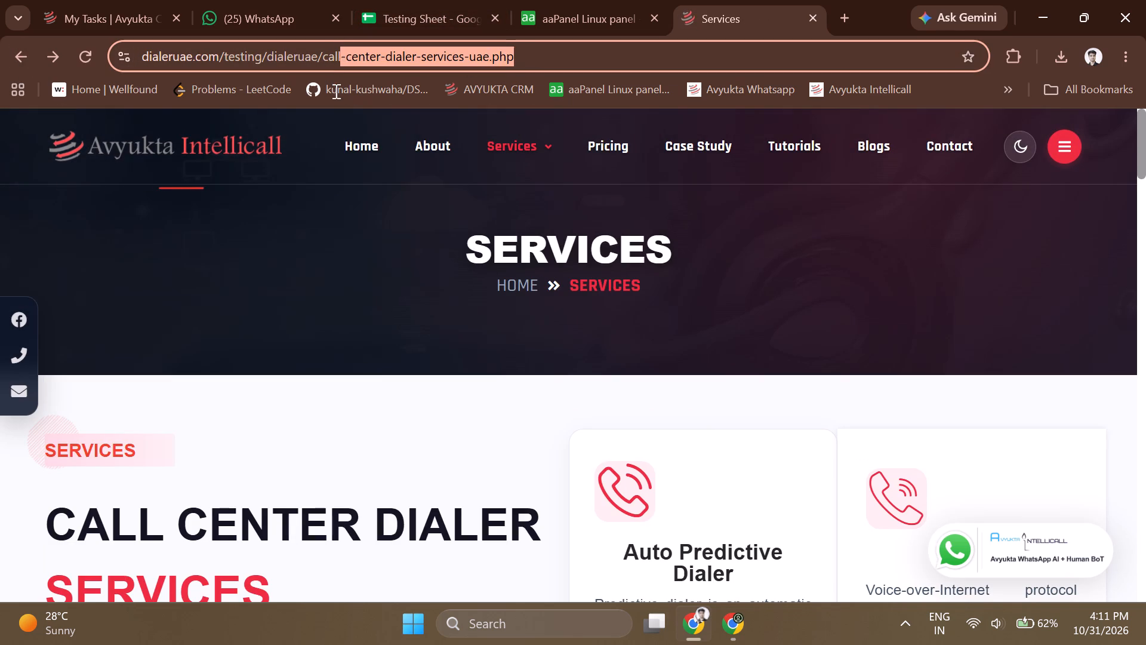
drag(335, 91, 325, 79)
key(BackSpace)
text(index.php)
key(Return)
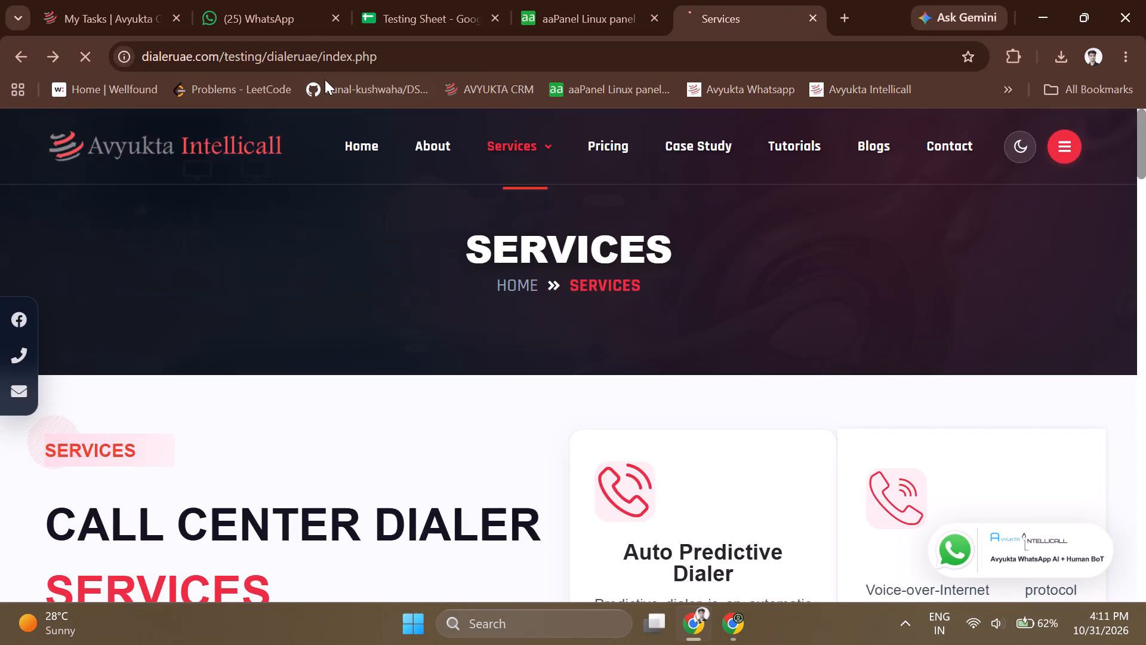
Examine the testing home page in the 375 × 667 mobile view, from the hero section down to the Core Solutions cards.
key(F12)
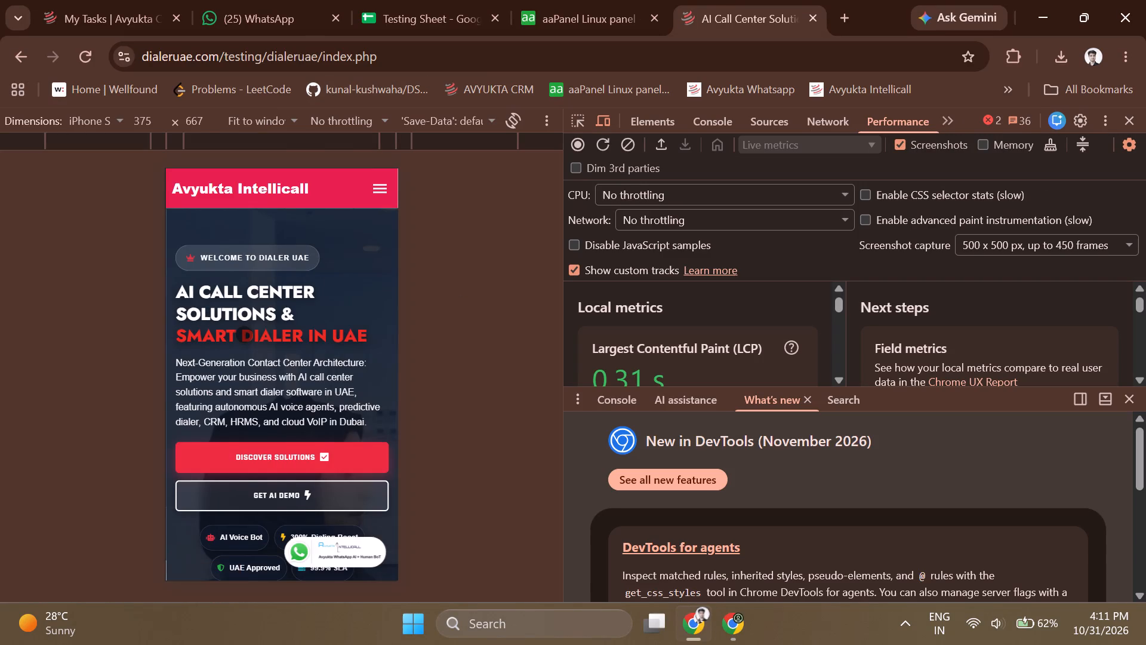
scroll(244, 334, down, 5)
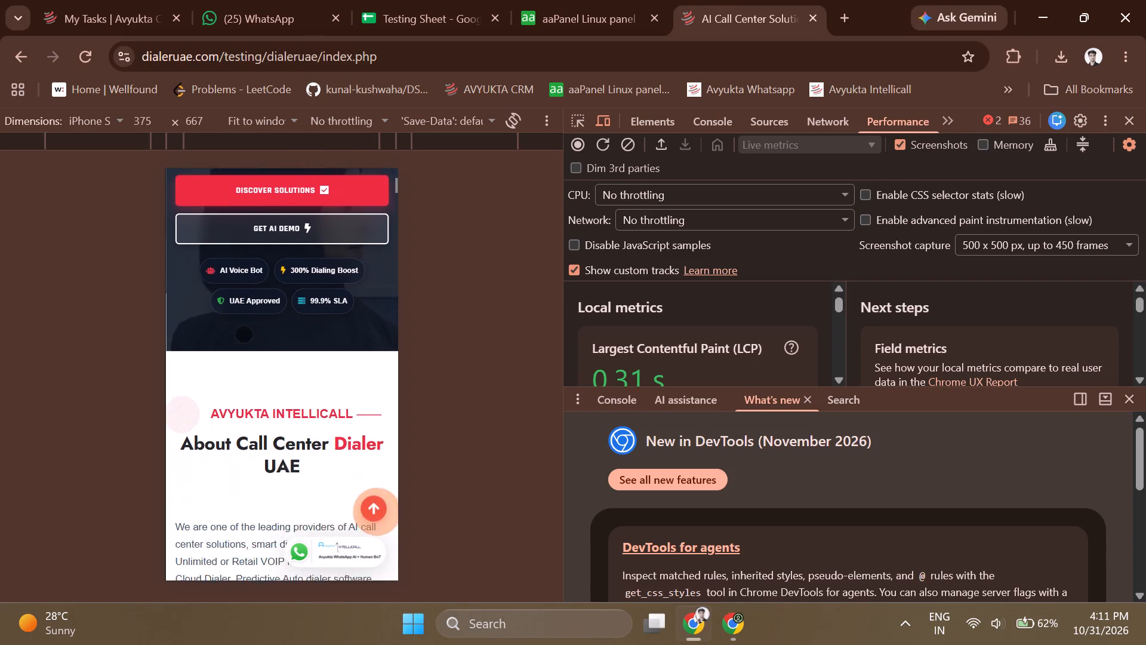
scroll(244, 334, down, 7)
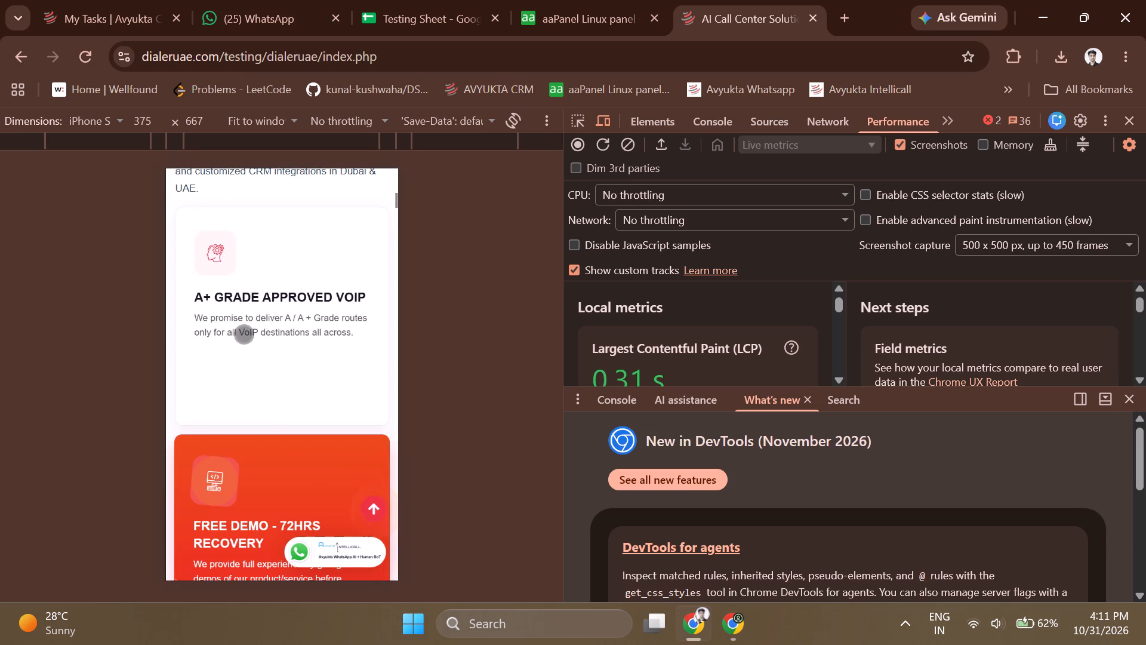
scroll(276, 463, down, 5)
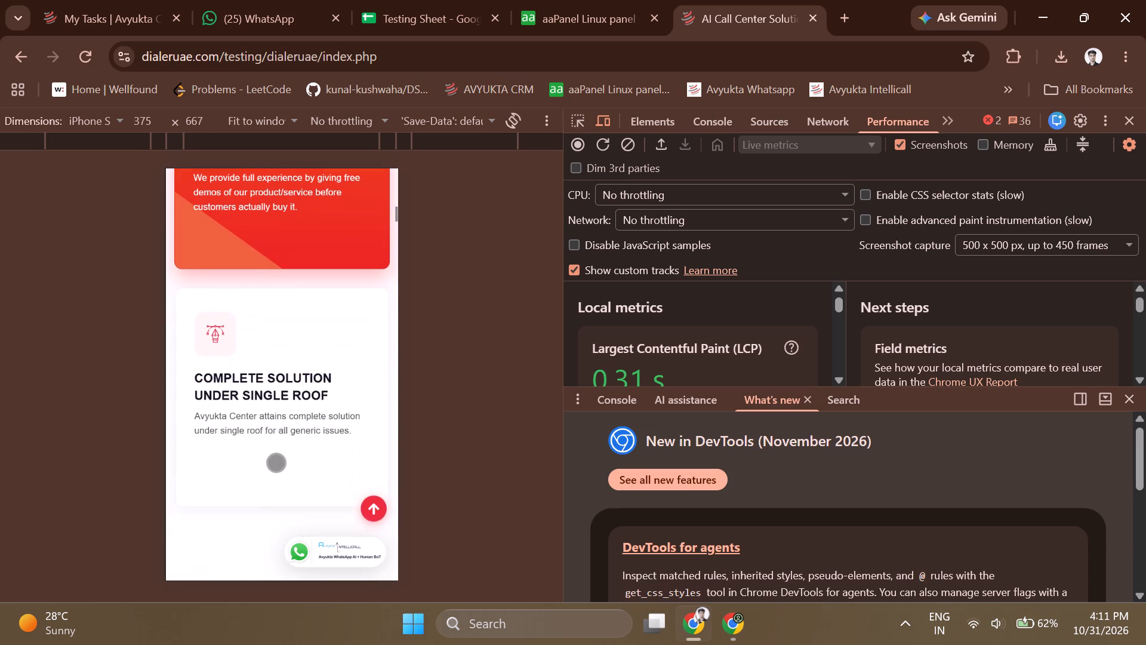
scroll(276, 463, down, 7)
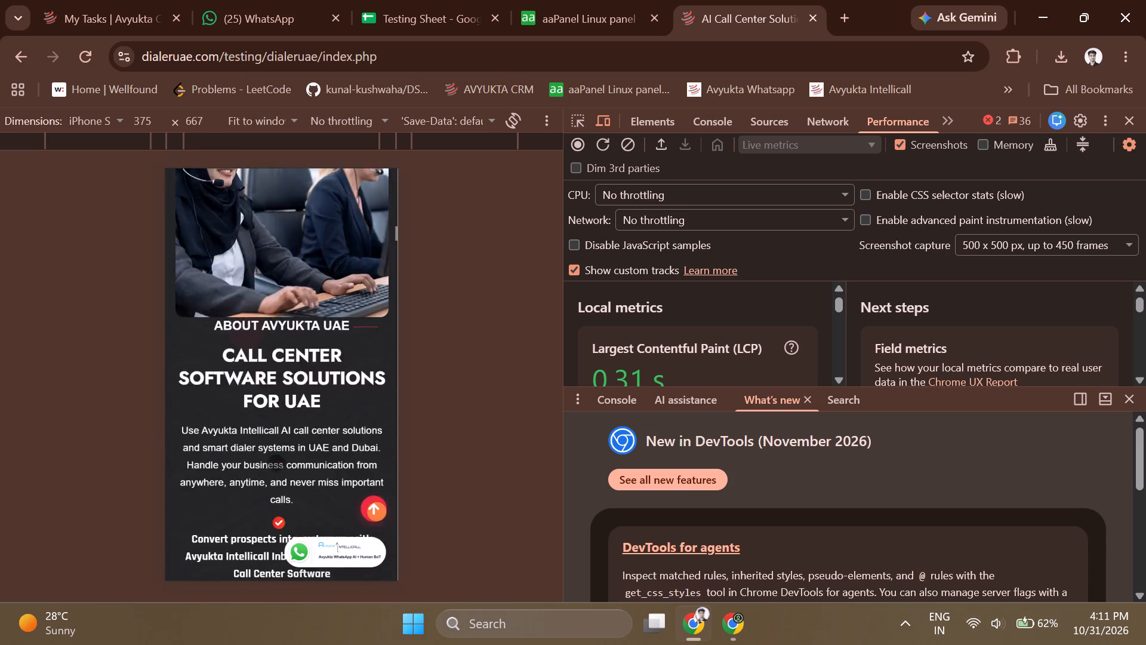
scroll(276, 463, down, 8)
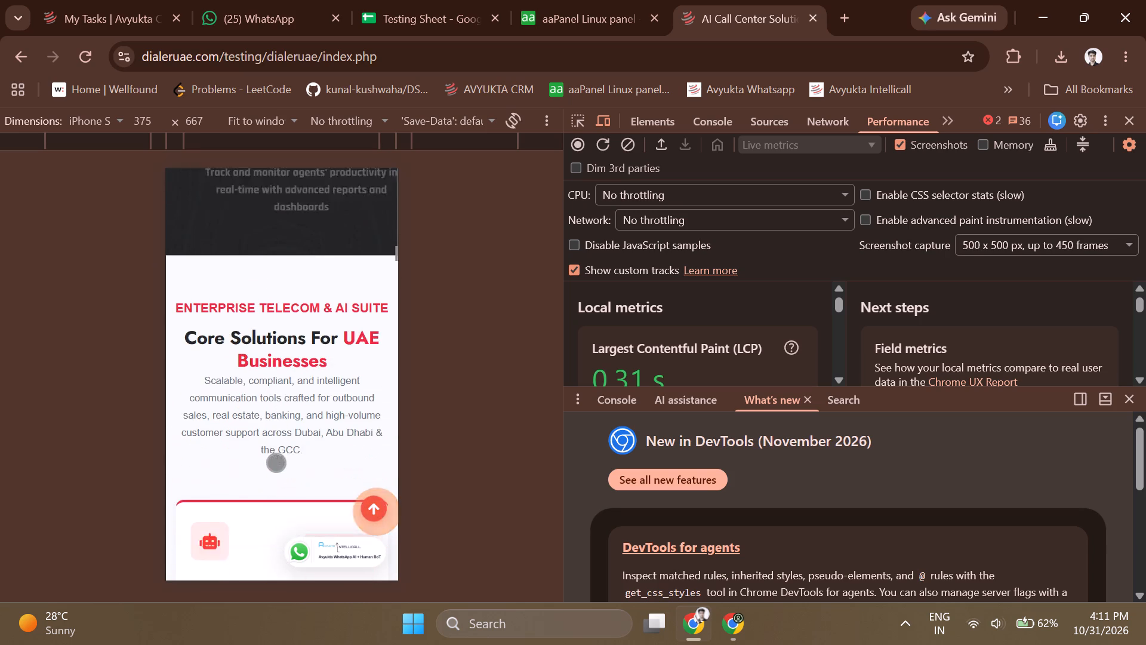
scroll(276, 463, down, 7)
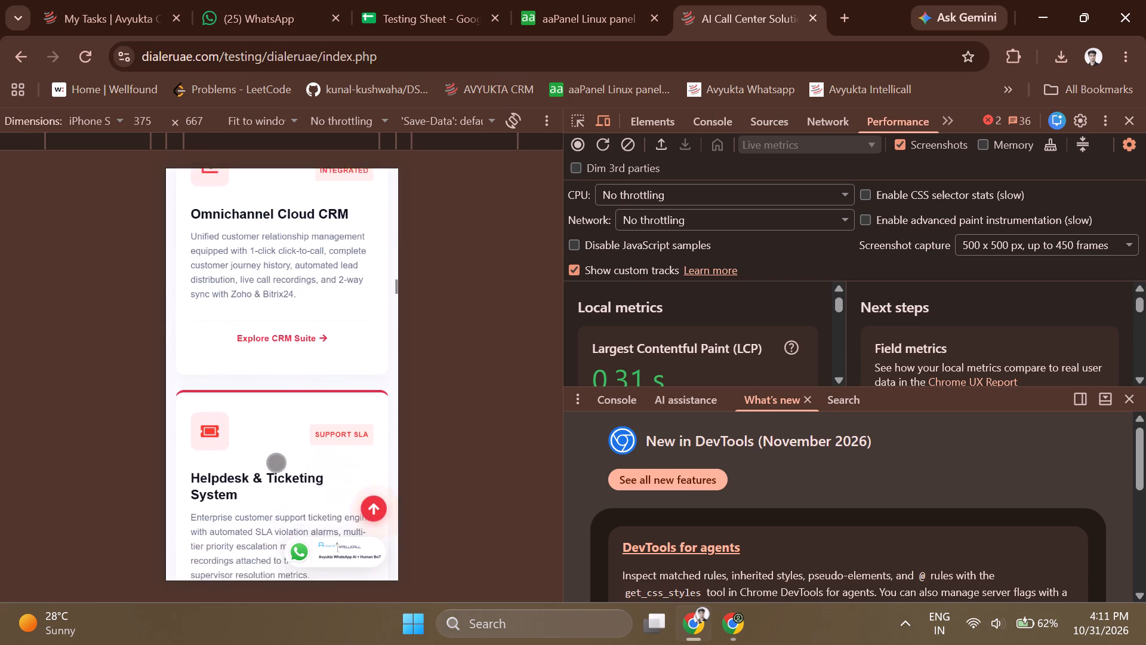
scroll(276, 463, down, 3)
scroll(276, 463, up, 2)
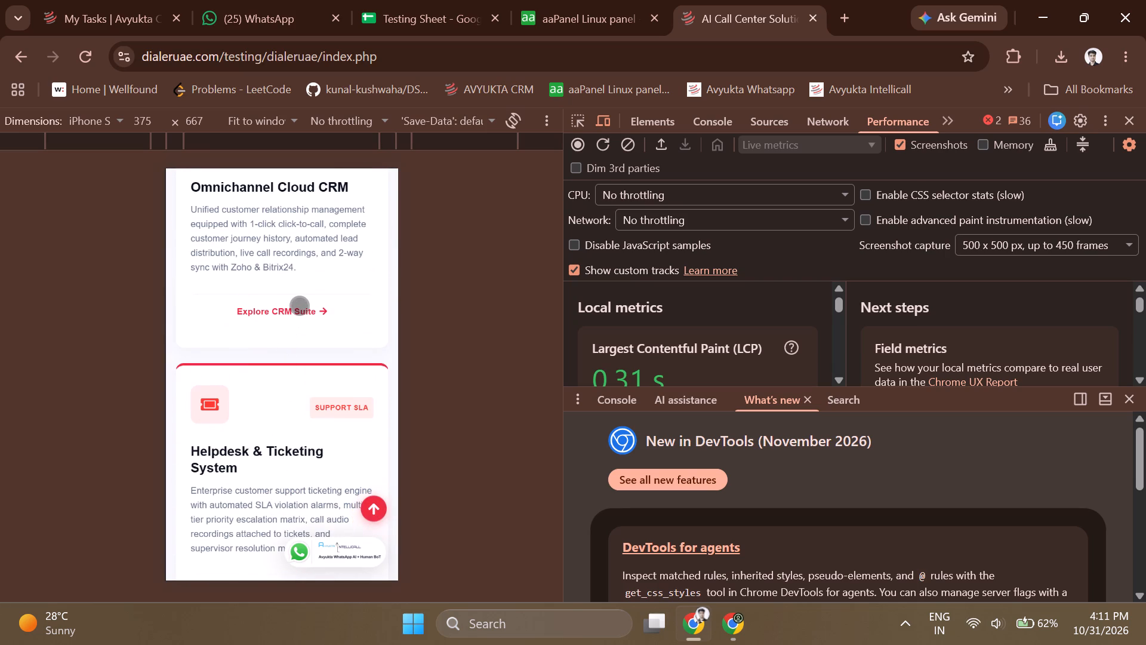
Check the Explore CRM Suite link on the Omnichannel Cloud CRM card and return to the home page.
click(300, 306)
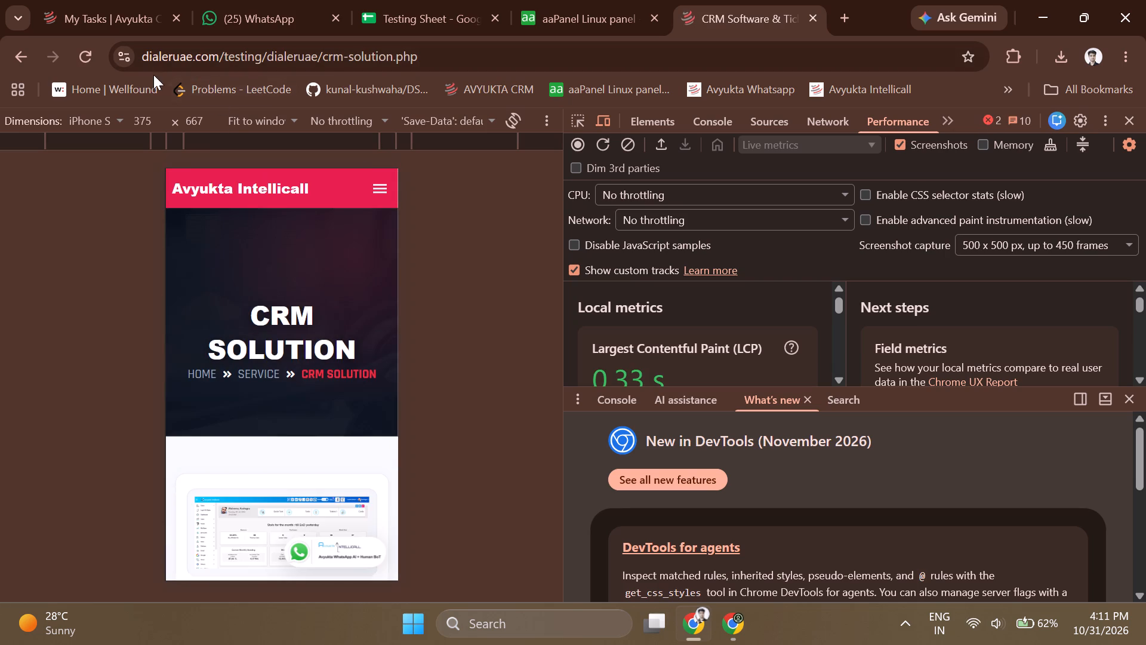
click(20, 57)
Switch to the Avyukta CRM task page and open the pause form for the running Astro app task.
click(134, 0)
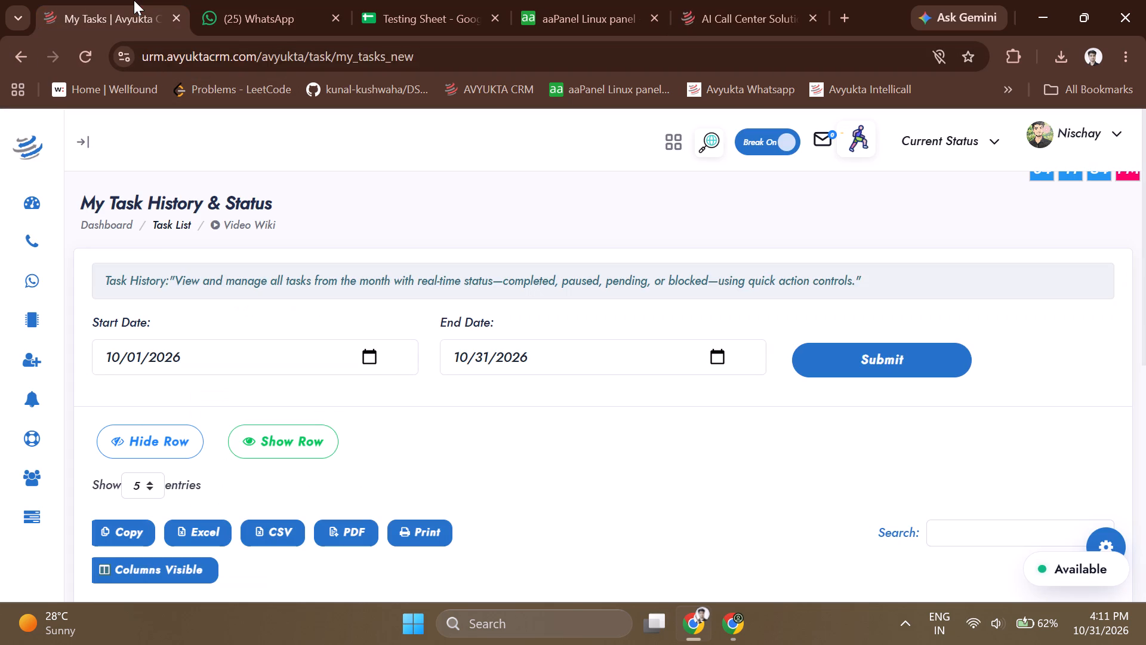
click(985, 142)
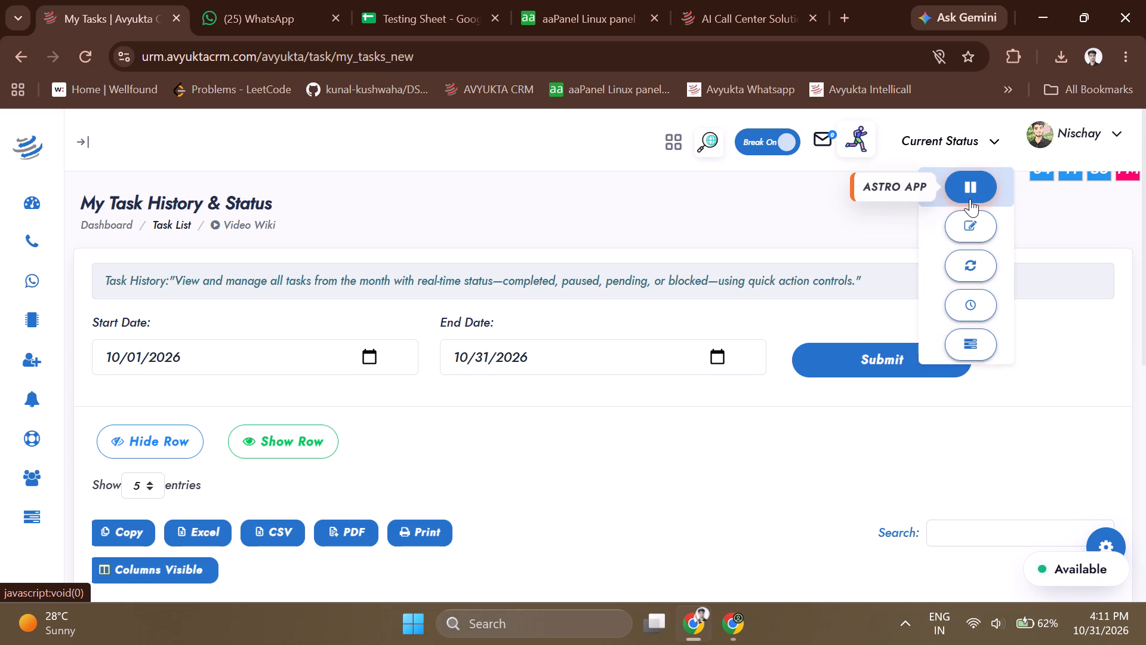
click(970, 199)
scroll(668, 420, down, 1)
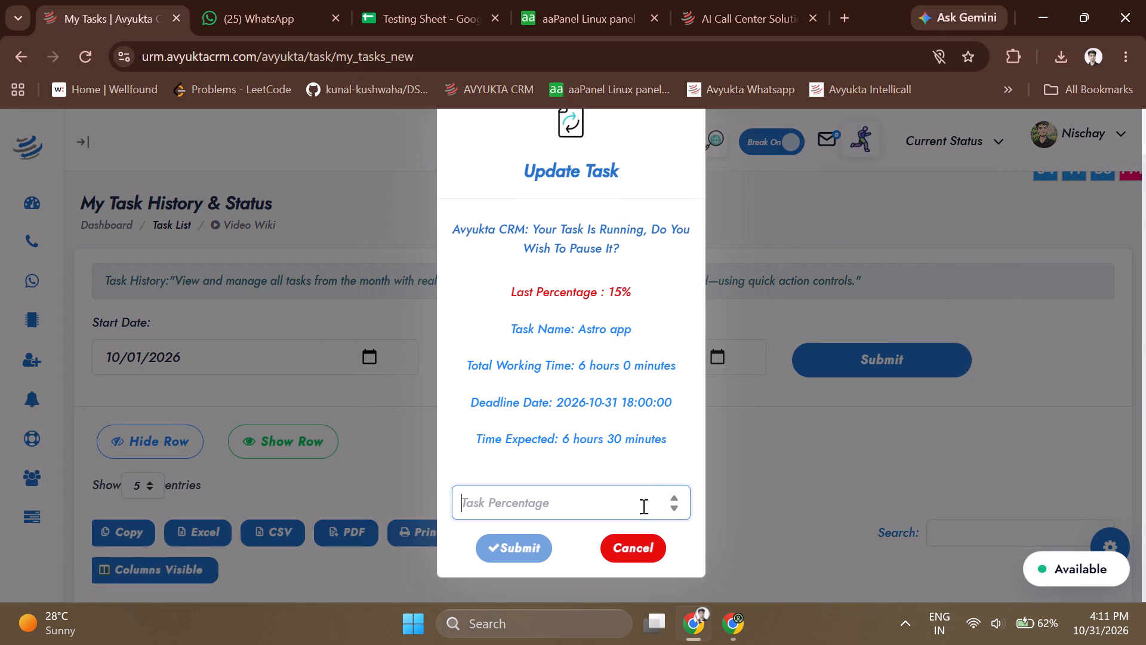
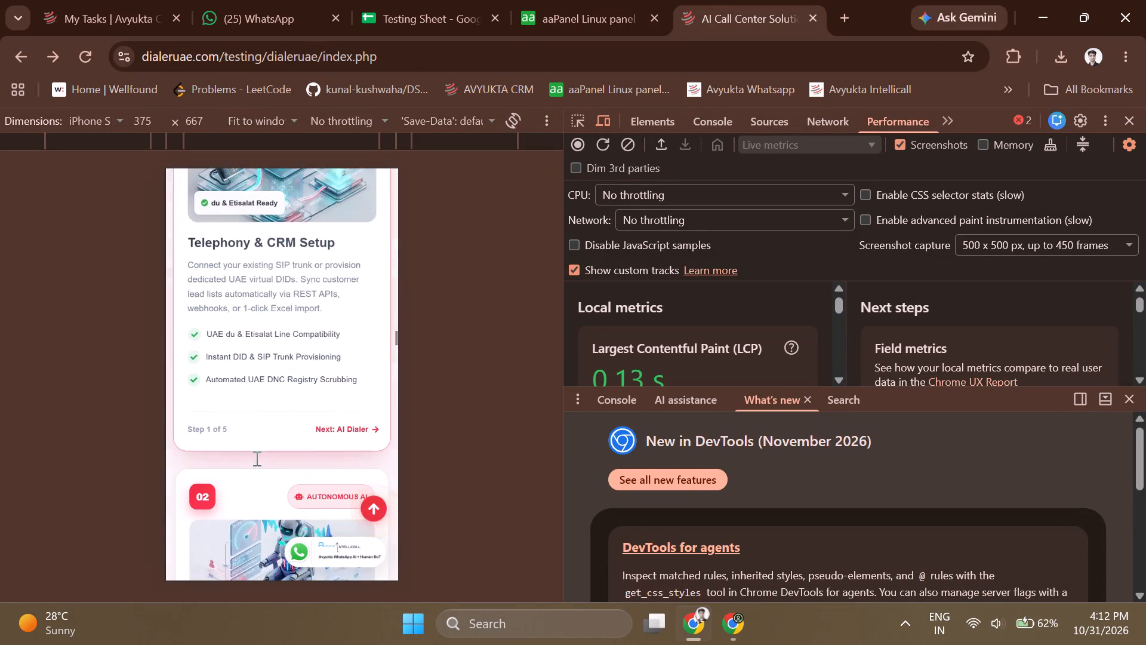
Examine the How Does Dialer UAE Work step cards in the mobile view, trying the Next: AI Dialer and Next: Screen-Pop links.
scroll(255, 458, up, 8)
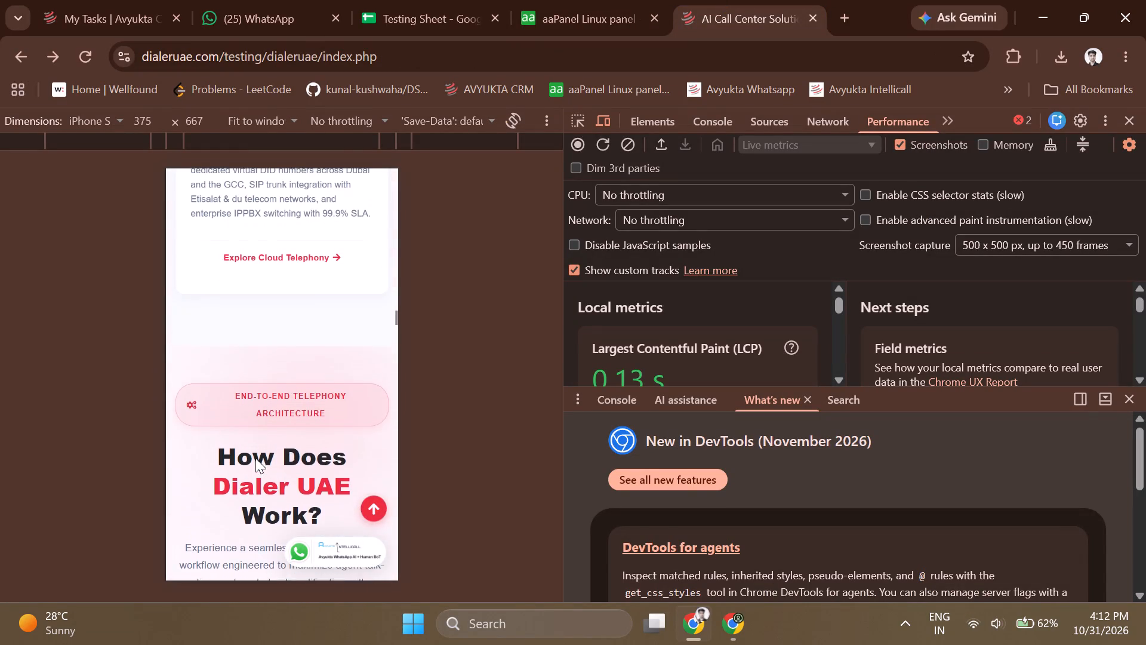
scroll(255, 458, up, 2)
scroll(279, 312, down, 3)
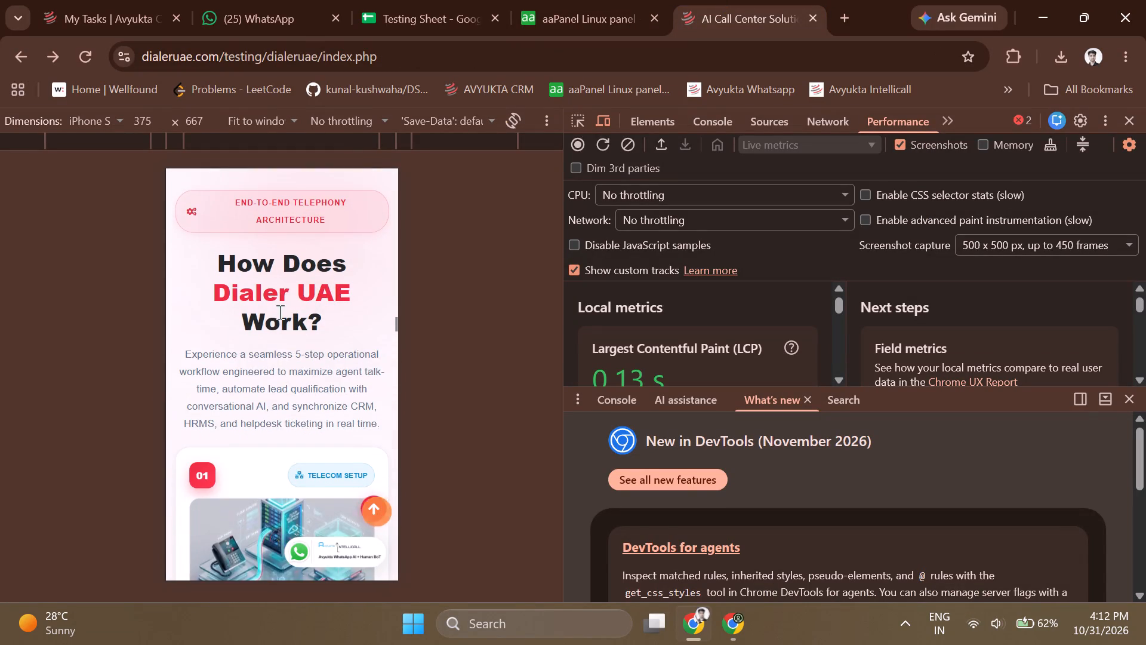
scroll(279, 312, down, 7)
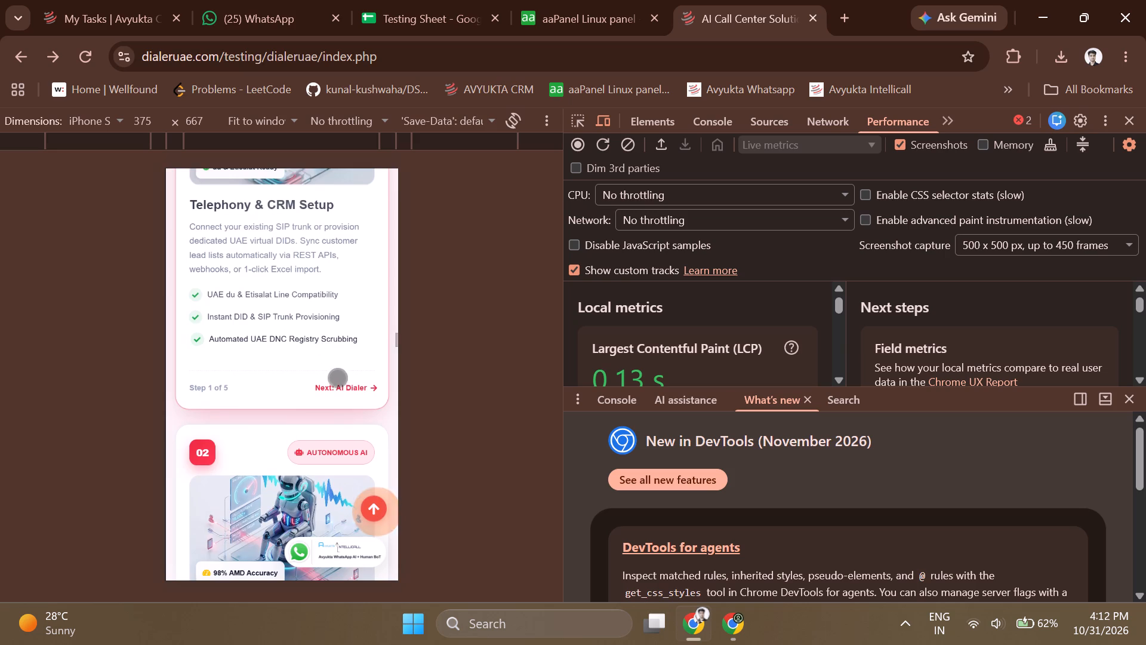
click(341, 385)
scroll(341, 385, down, 2)
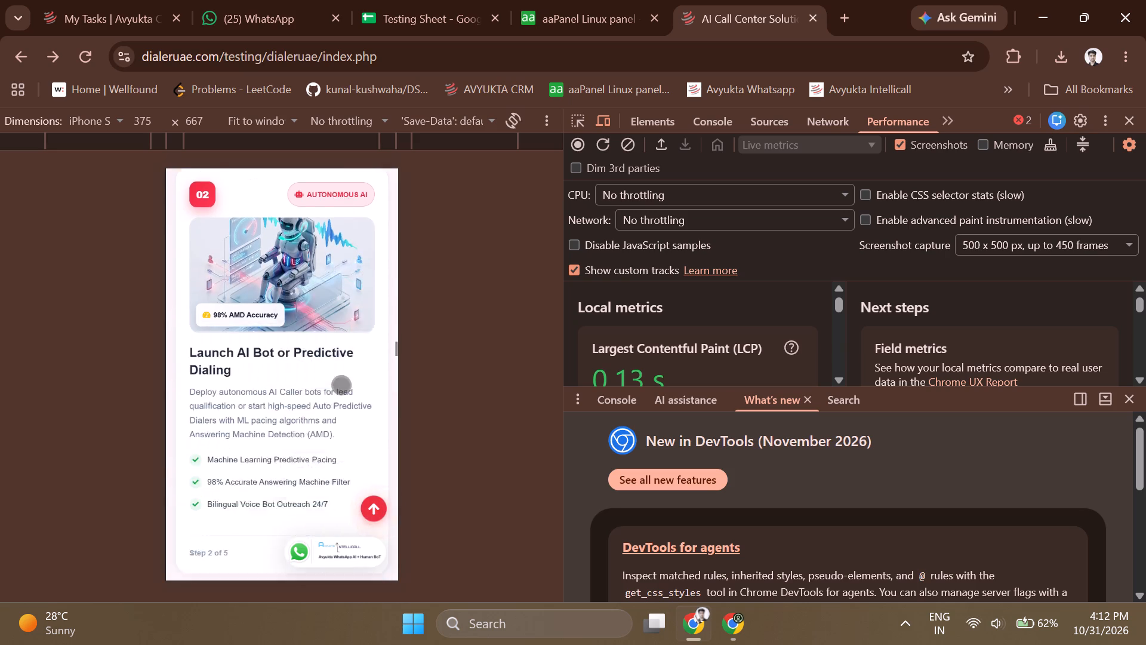
scroll(341, 385, down, 4)
click(334, 310)
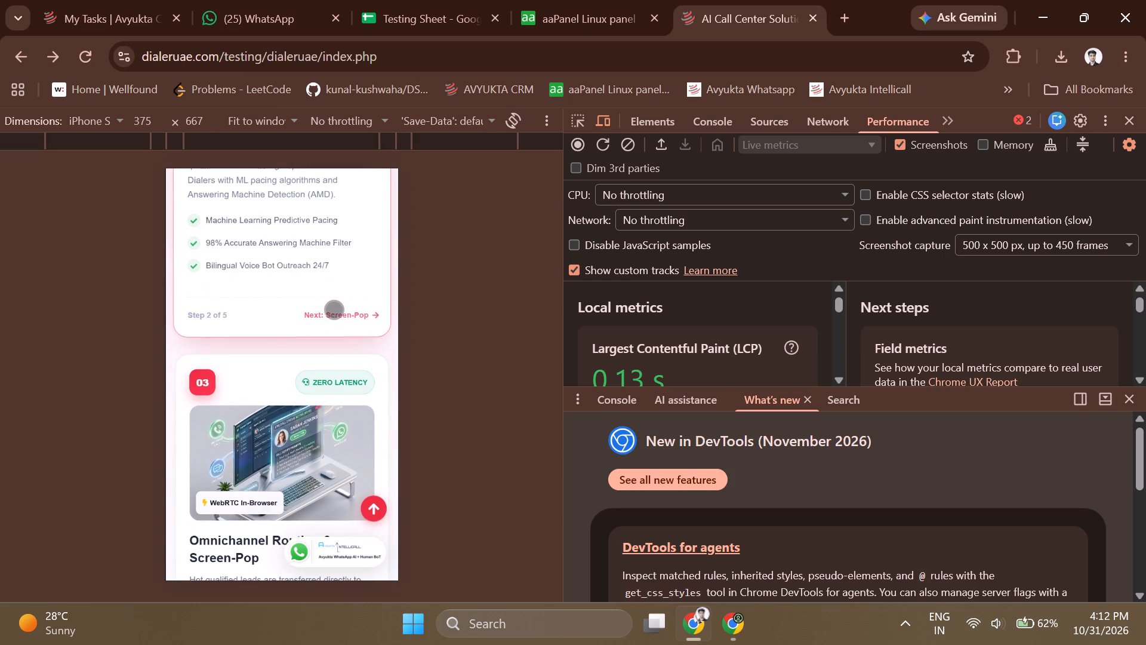
scroll(334, 310, down, 3)
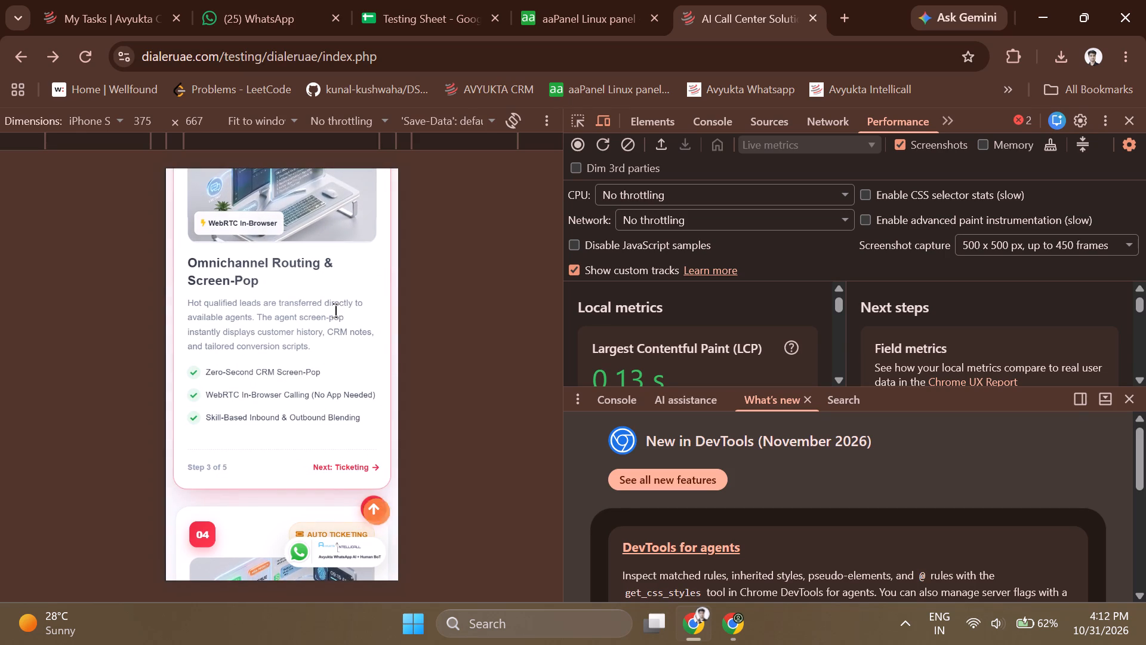
scroll(334, 310, down, 10)
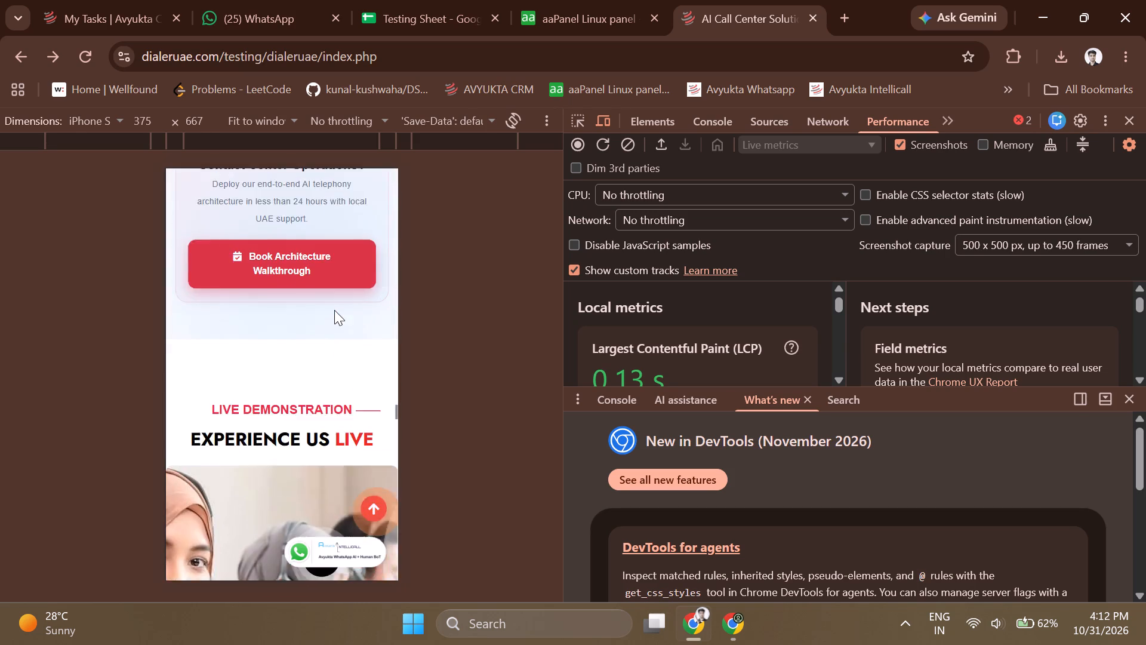
Check the form behind the Book Architecture Walkthrough call to action and close it without submitting.
scroll(334, 310, down, 1)
scroll(334, 310, up, 1)
click(313, 248)
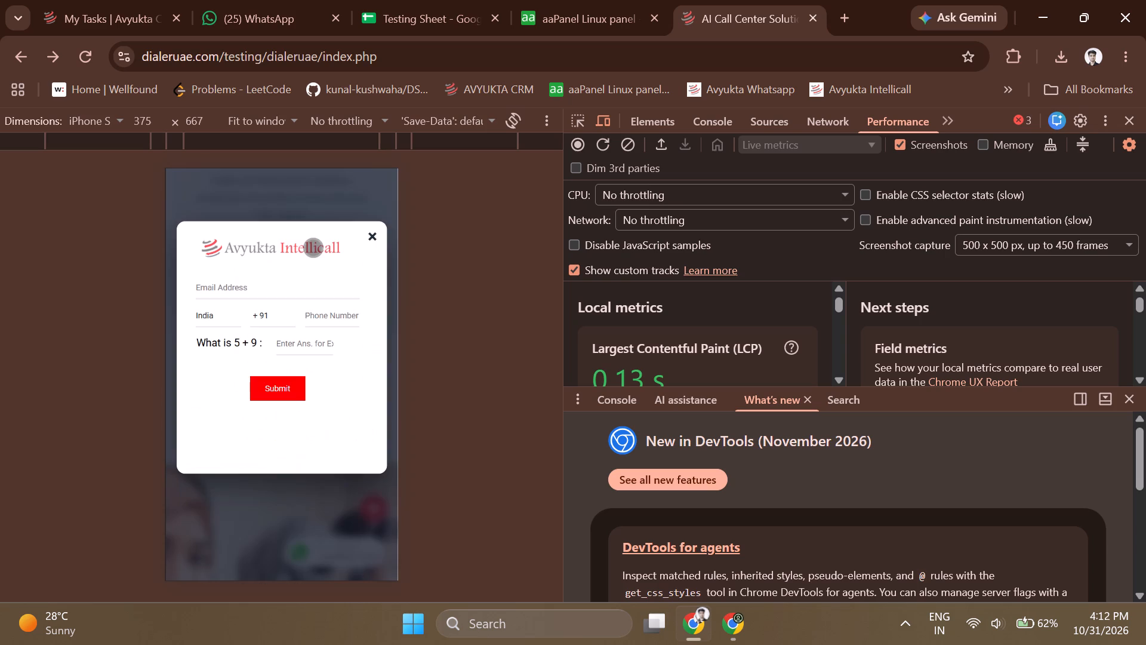
click(371, 238)
Examine the mobile home page from the Live Demonstration section down to the footer contacts.
scroll(371, 238, down, 3)
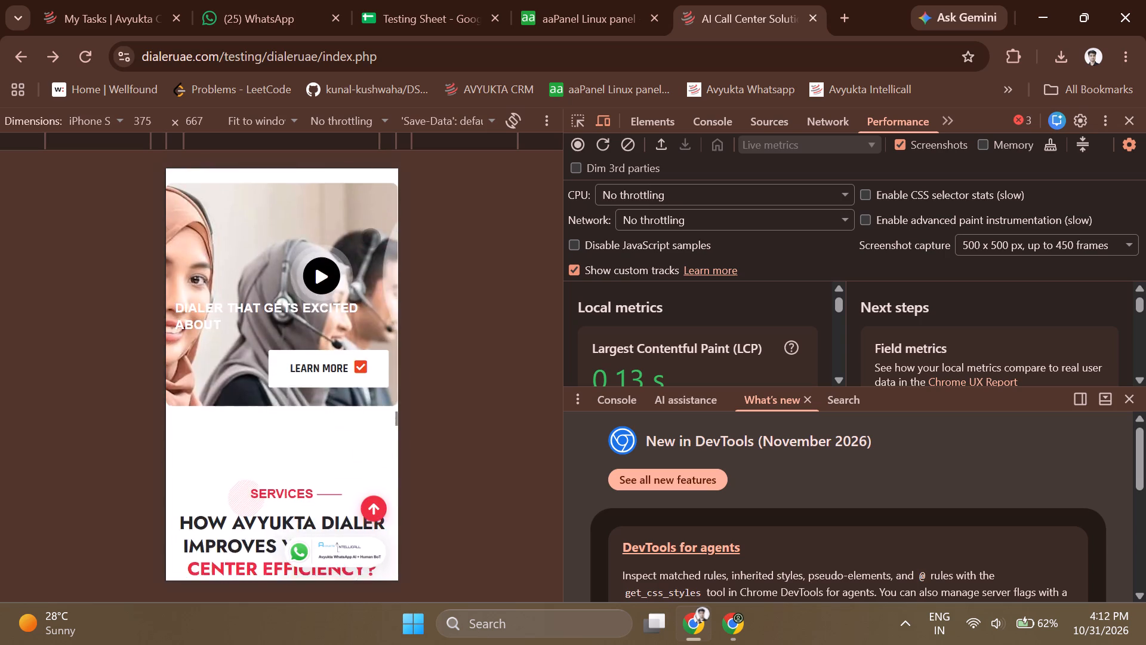
scroll(371, 238, down, 16)
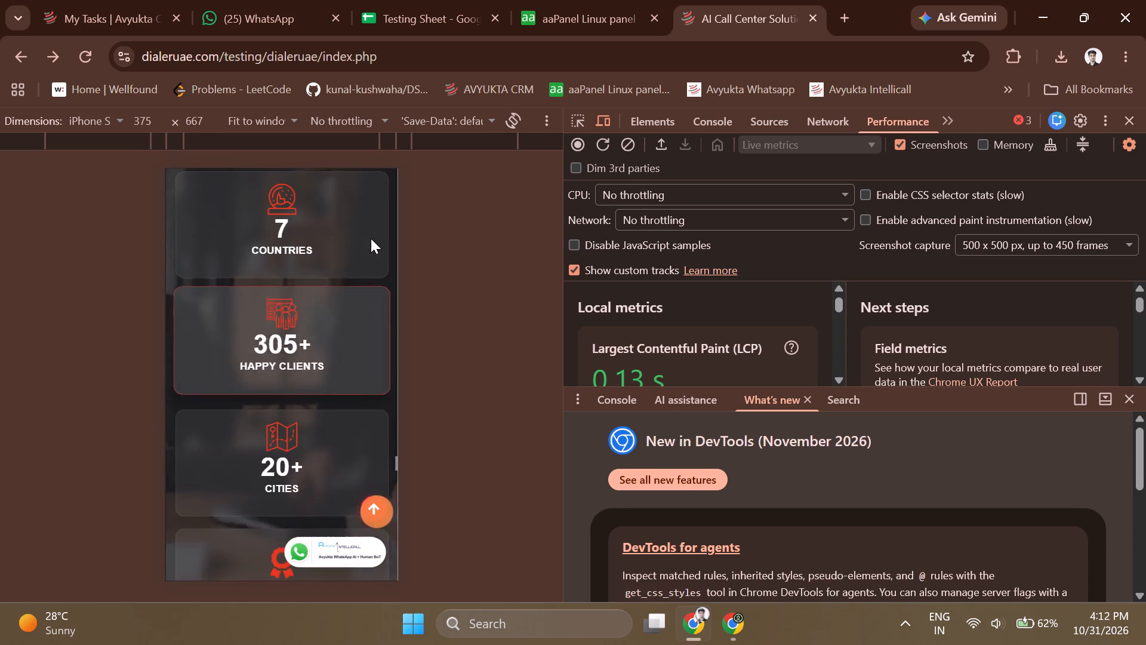
scroll(371, 238, down, 8)
scroll(371, 238, down, 14)
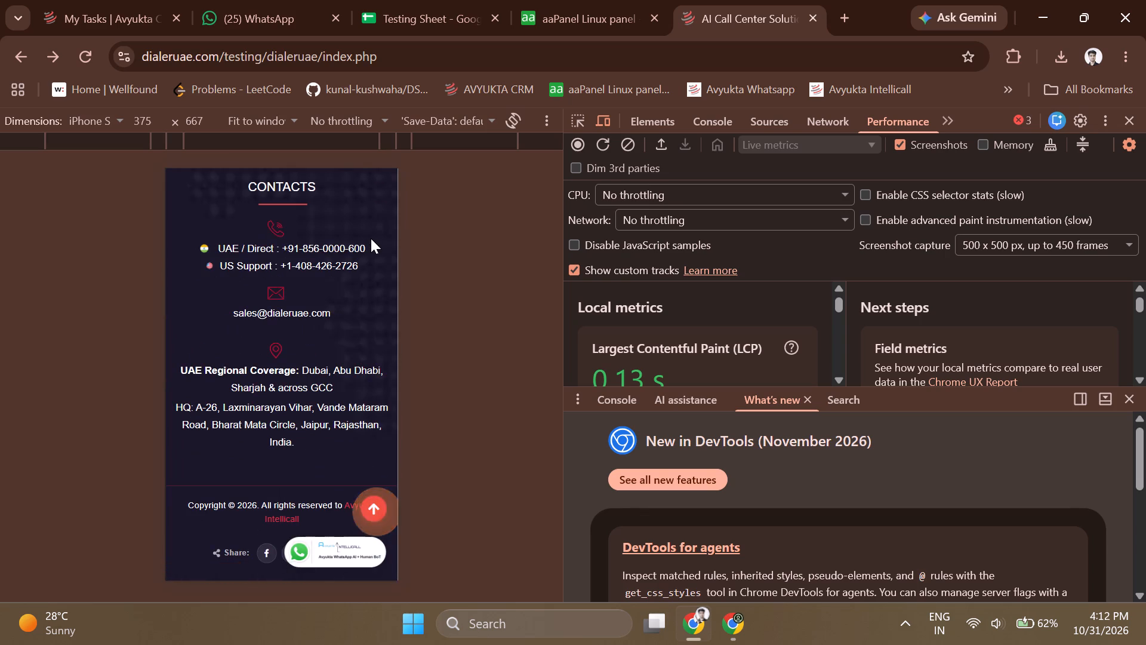
Return to the top of the home page and open the Services page from the mobile navigation.
scroll(371, 238, up, 2)
scroll(371, 238, up, 20)
scroll(371, 238, up, 2)
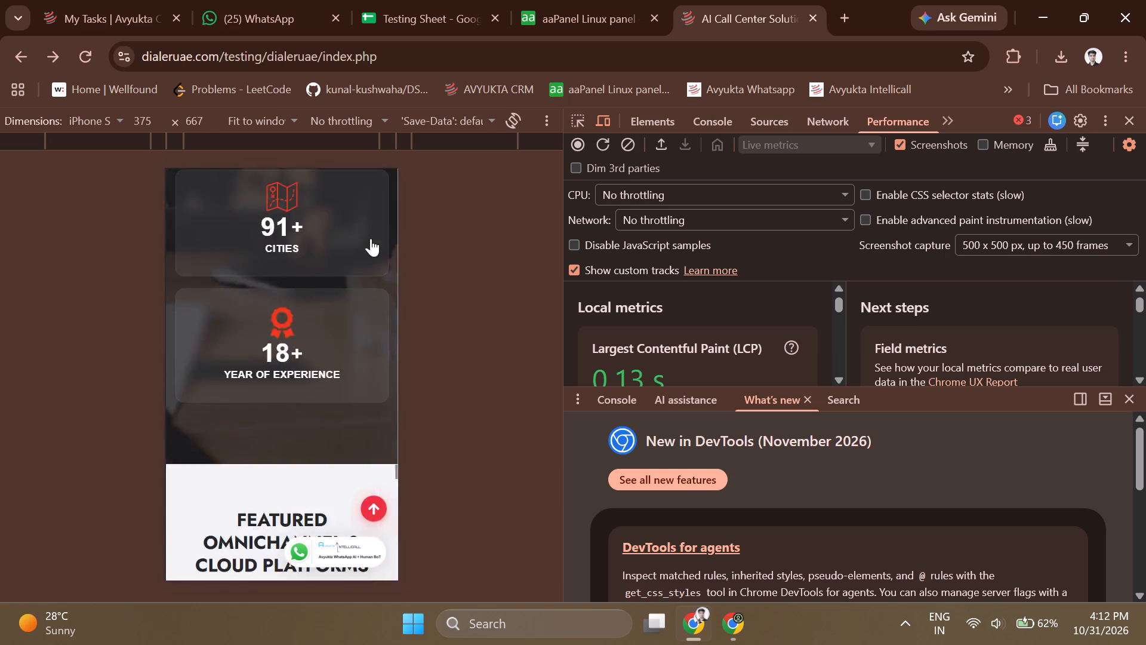
scroll(371, 238, up, 20)
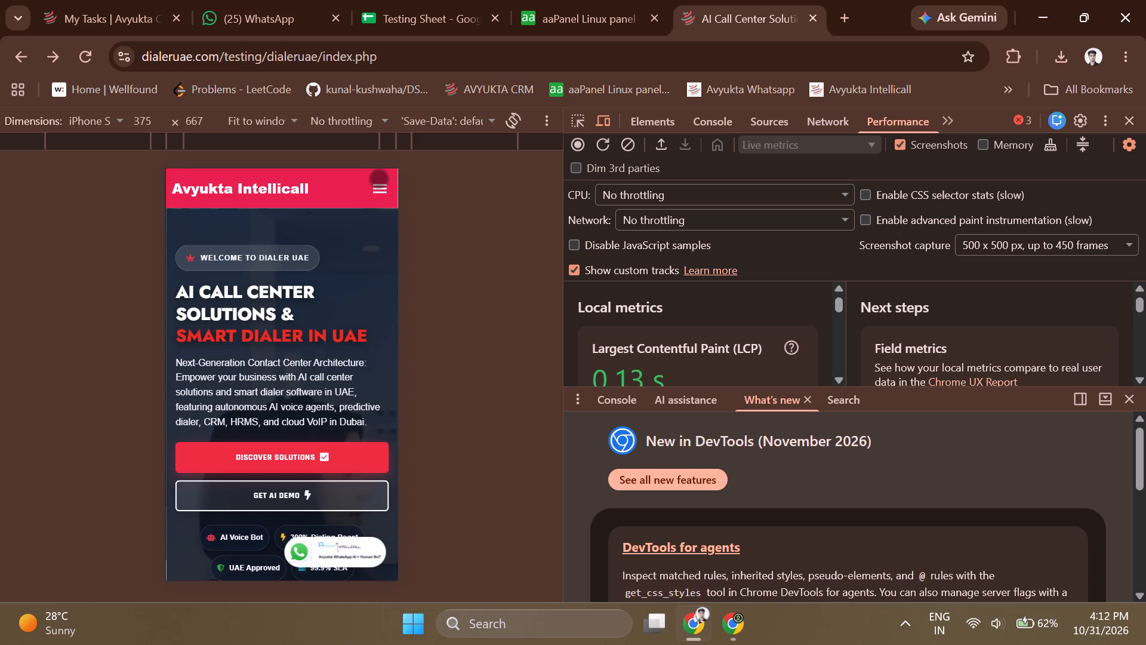
click(381, 189)
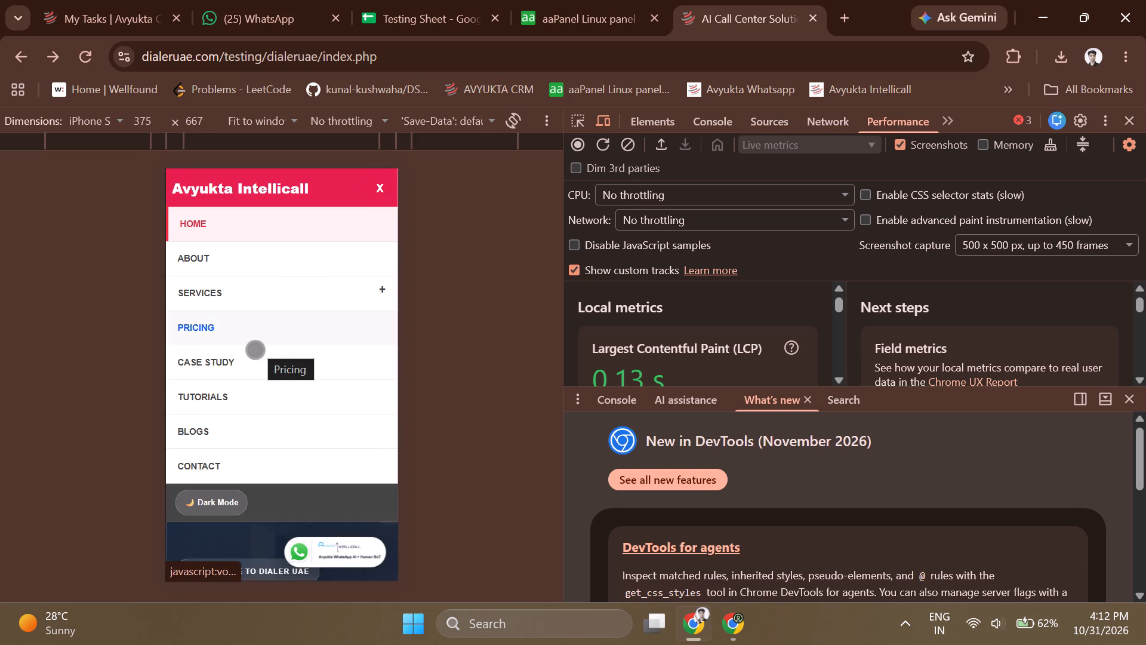
click(266, 292)
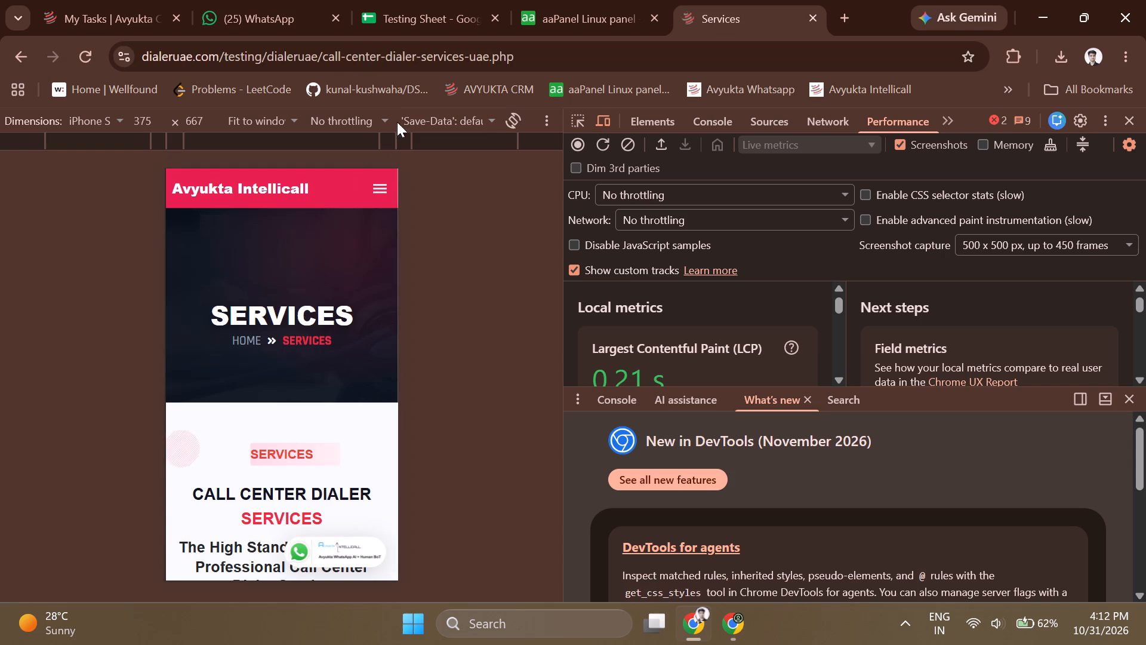
Expand the Services submenu in the mobile navigation, review its entries and collapse it again.
click(379, 191)
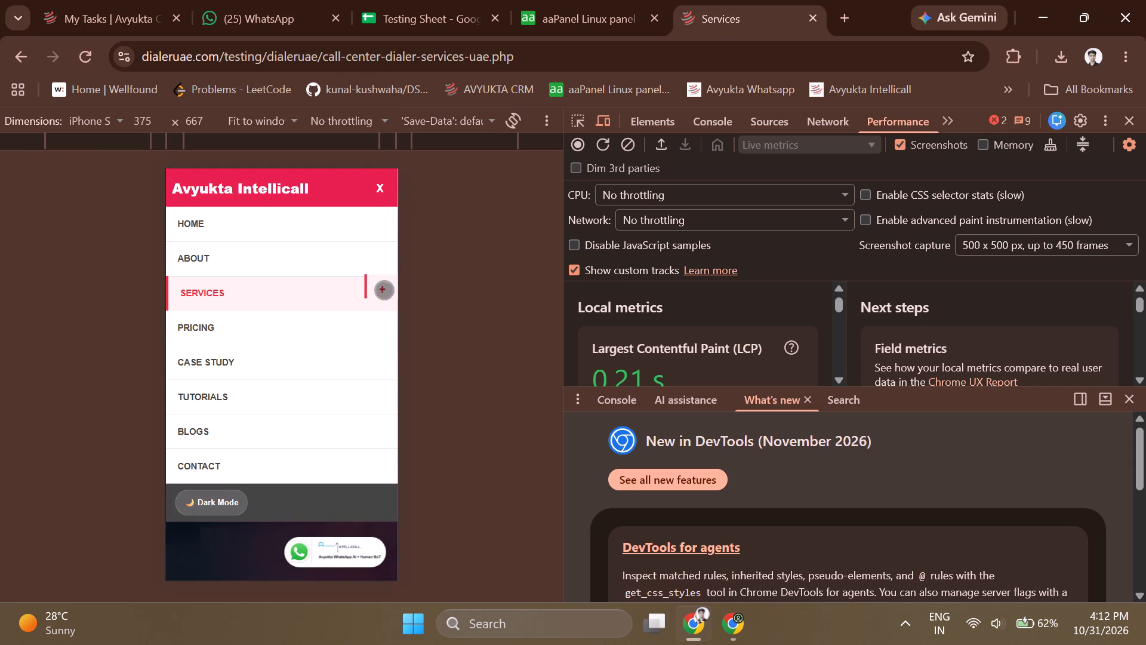
click(382, 294)
scroll(382, 294, down, 1)
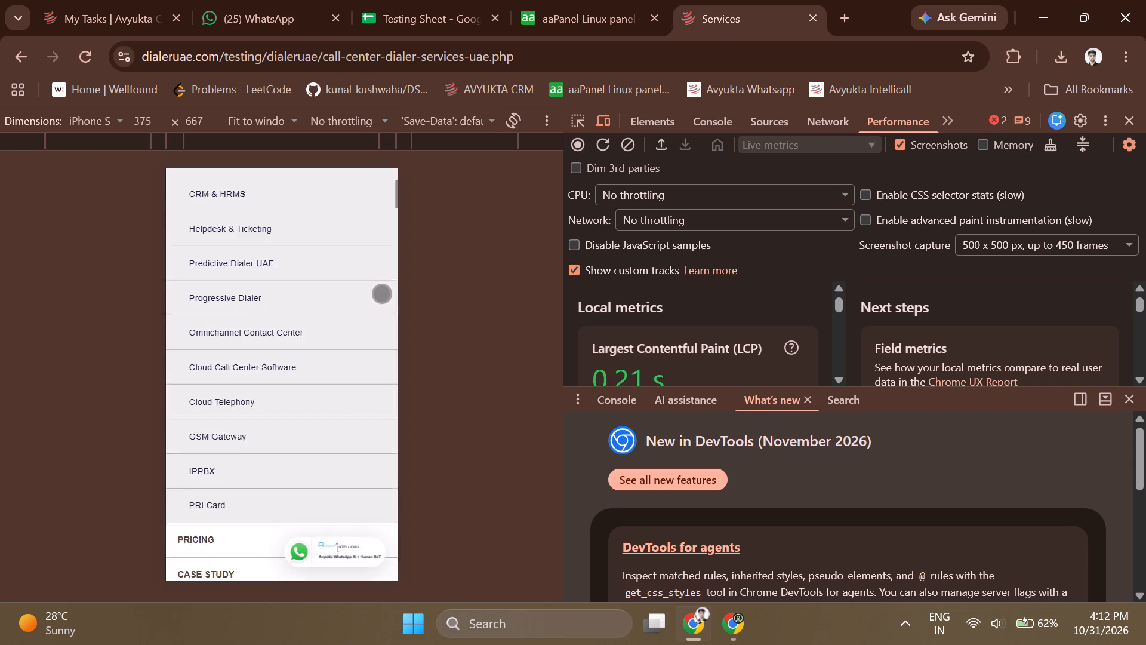
scroll(382, 294, down, 3)
click(382, 289)
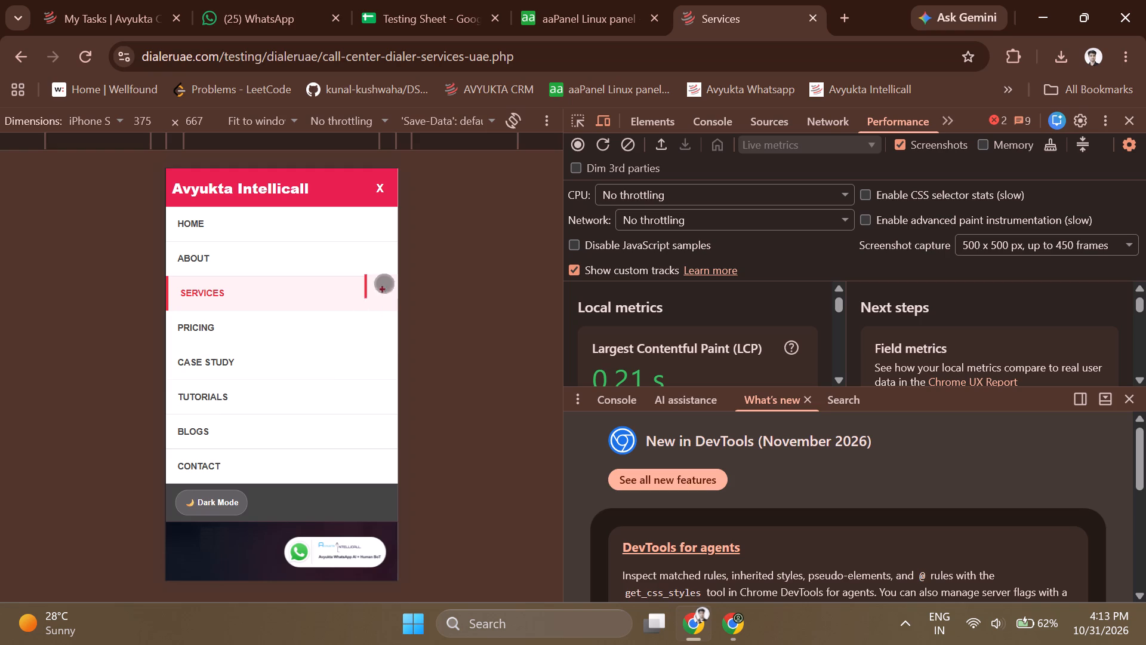
Close the developer tools to return the Services page to its desktop layout.
click(1126, 122)
Examine the alignment and styling of the service cards on the desktop Services page.
scroll(461, 341, down, 6)
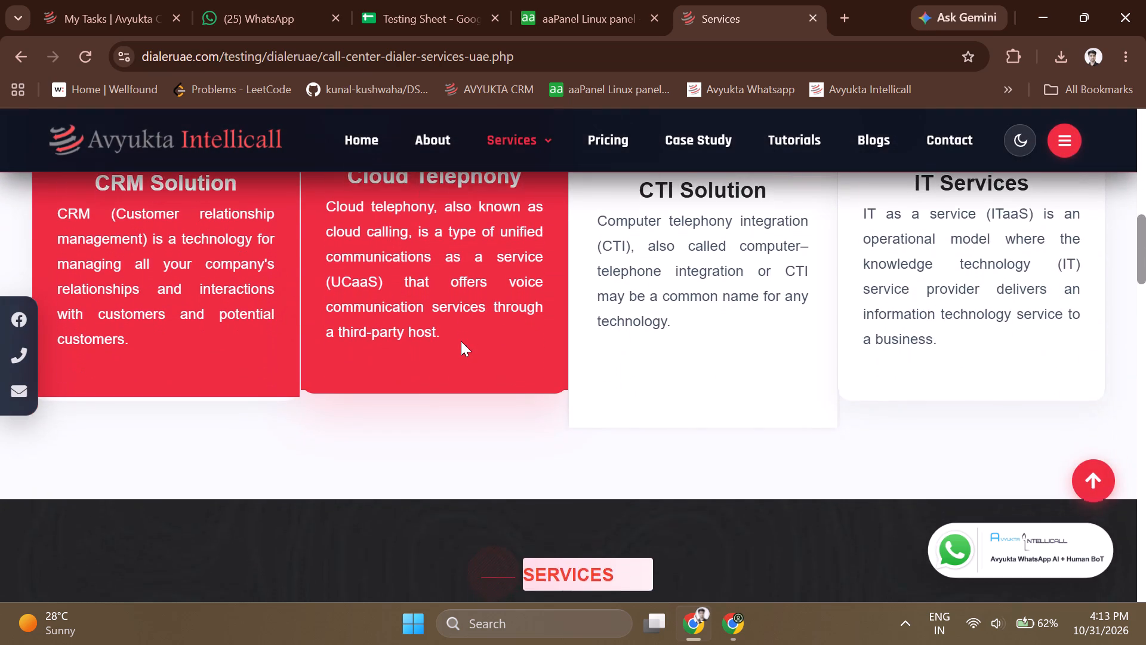
scroll(461, 341, up, 2)
scroll(380, 600, down, 1)
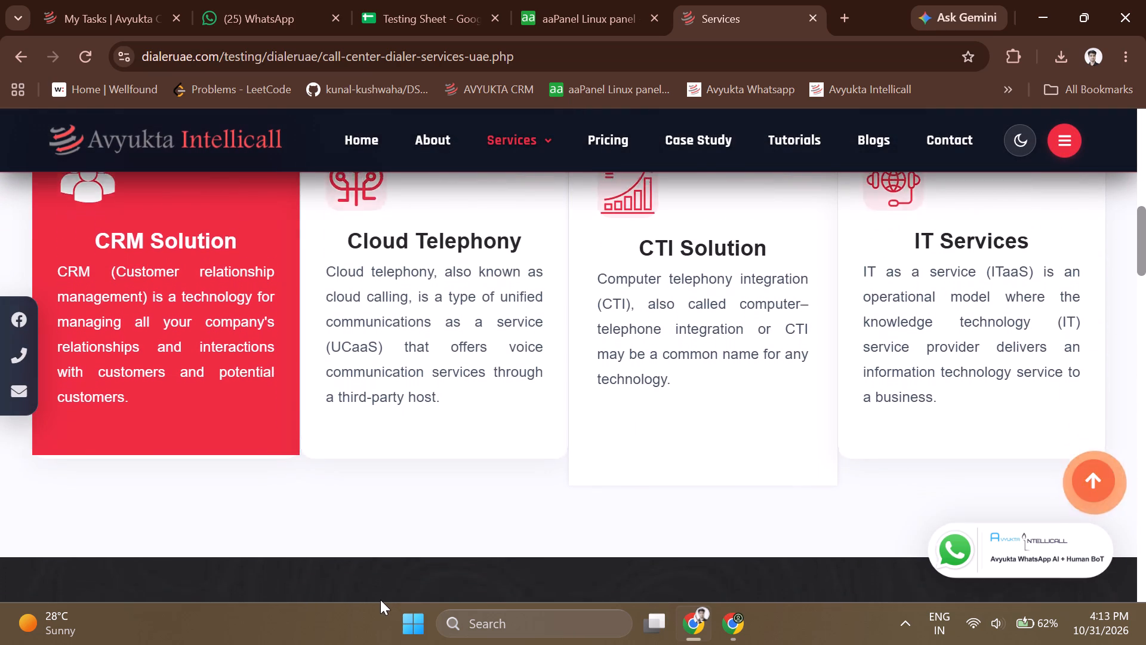
scroll(380, 600, down, 1)
scroll(378, 590, up, 2)
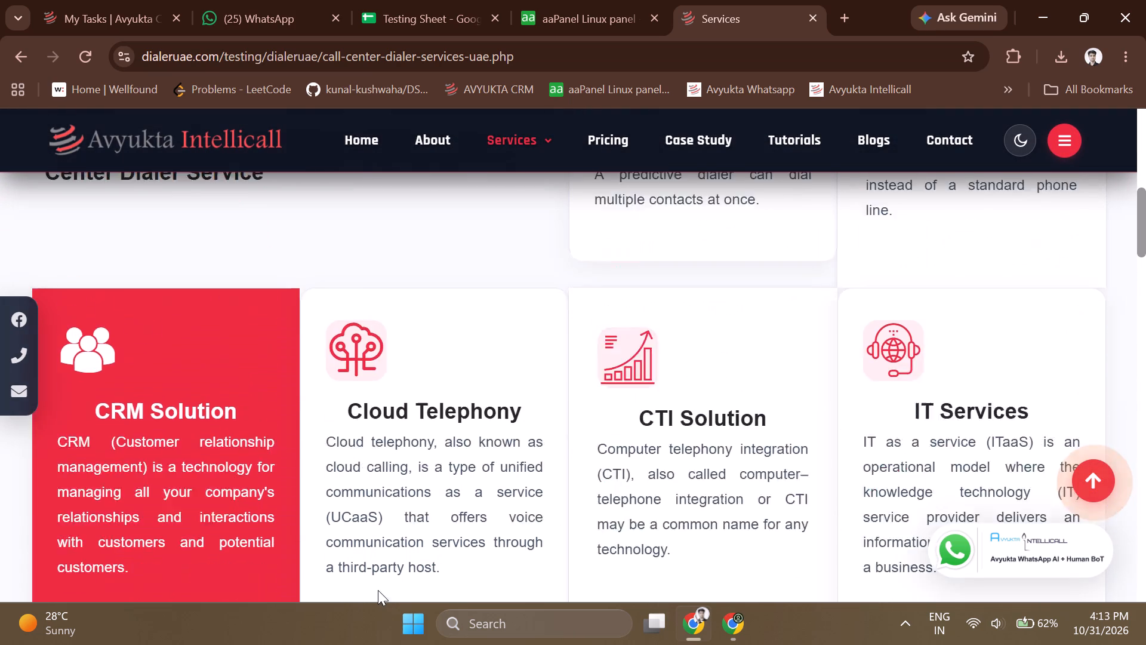
scroll(378, 590, up, 2)
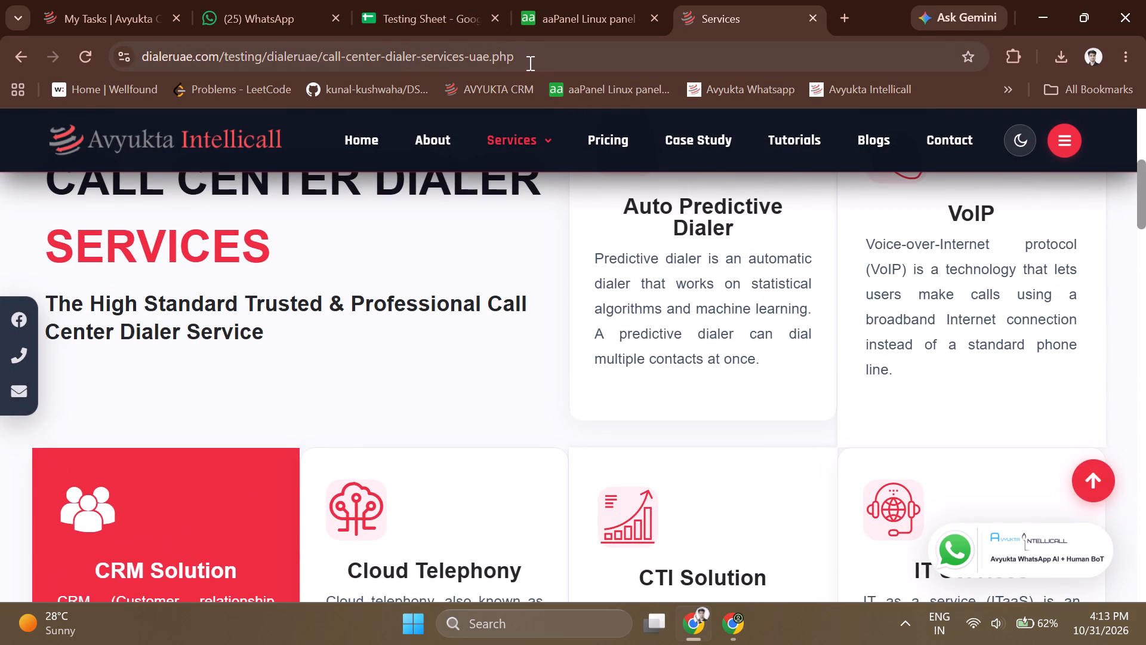
Select the file name portion of the Services page address for replacement.
drag(529, 63, 326, 70)
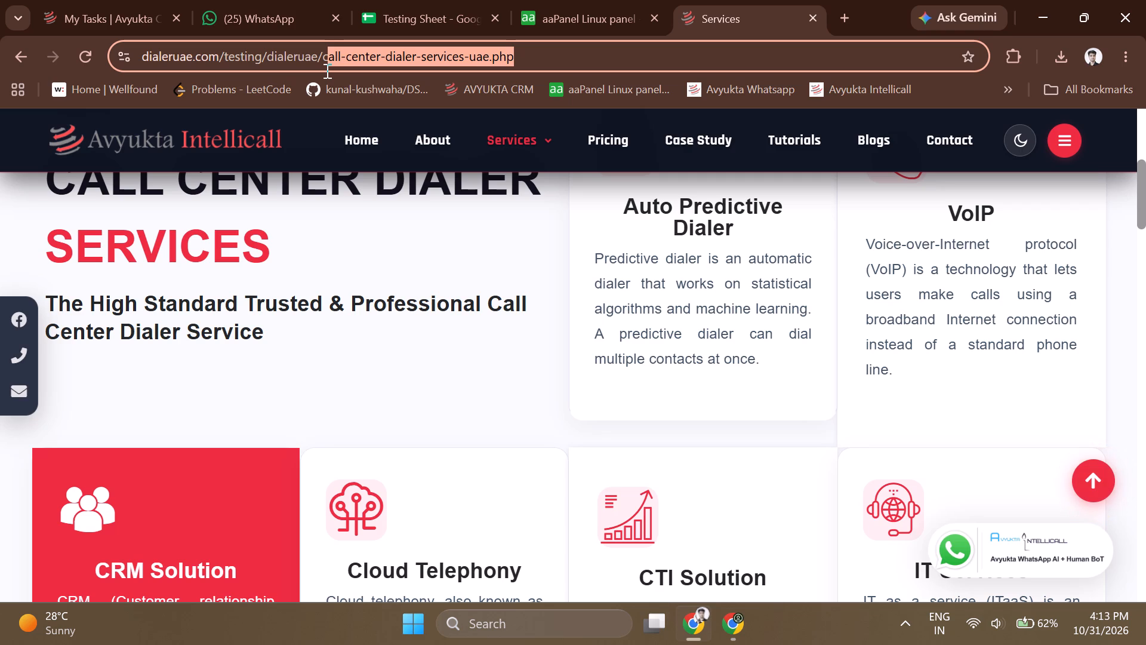
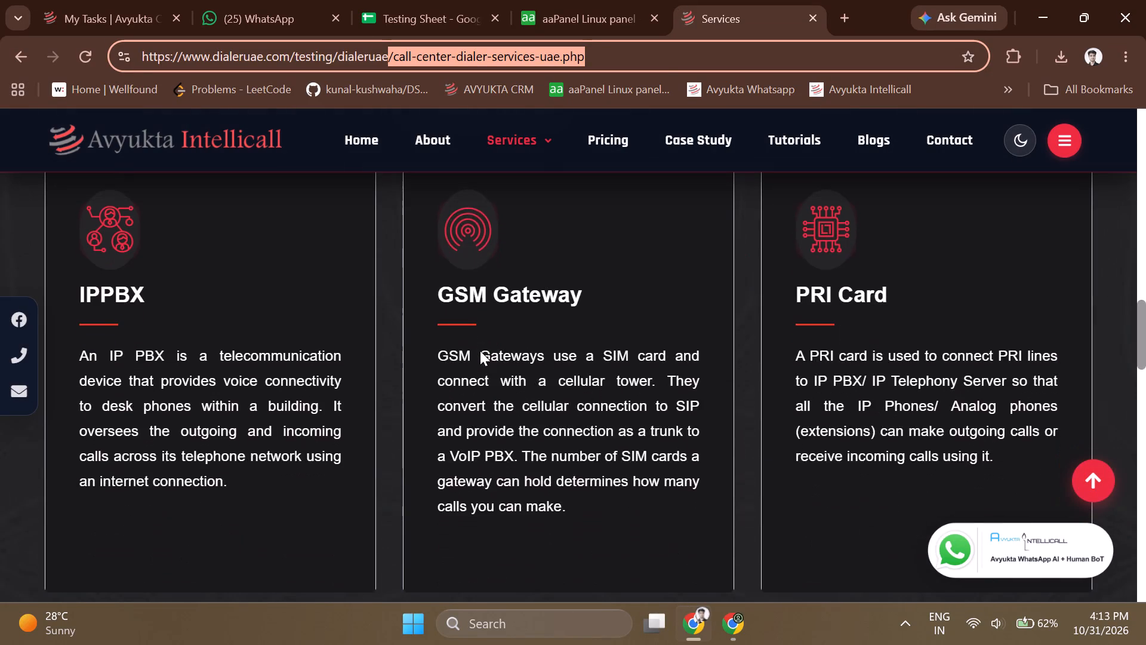
Check the Services submenu links by opening the Cloud Call Center Software, Cloud Telephony and GSM Gateway pages in turn.
scroll(480, 351, down, 6)
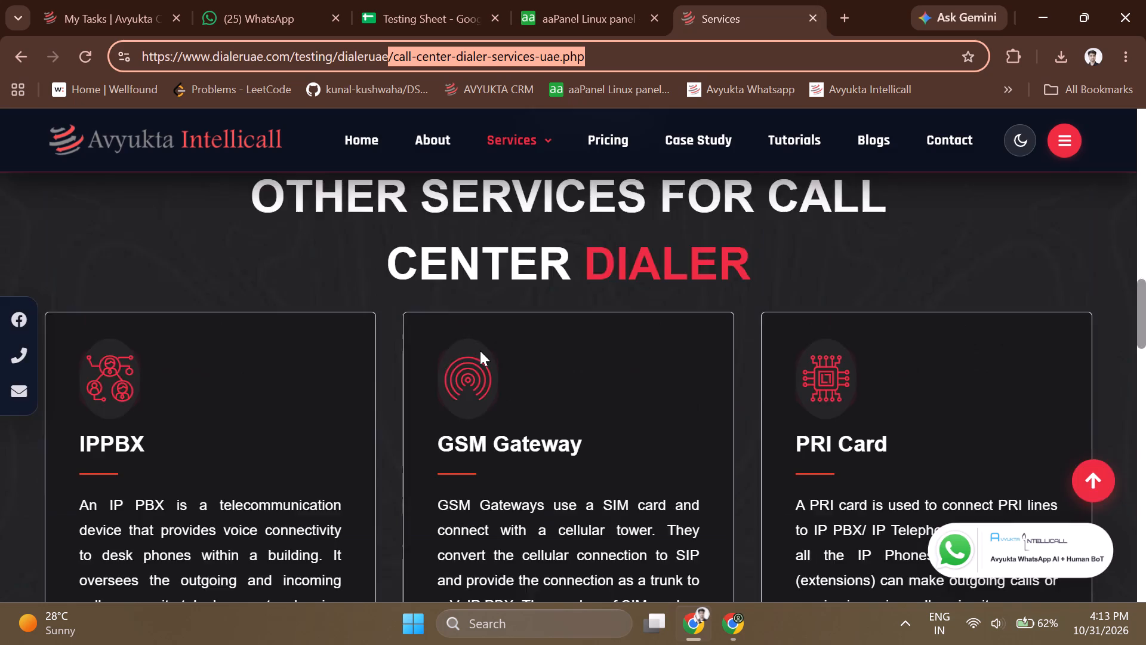
scroll(480, 351, up, 7)
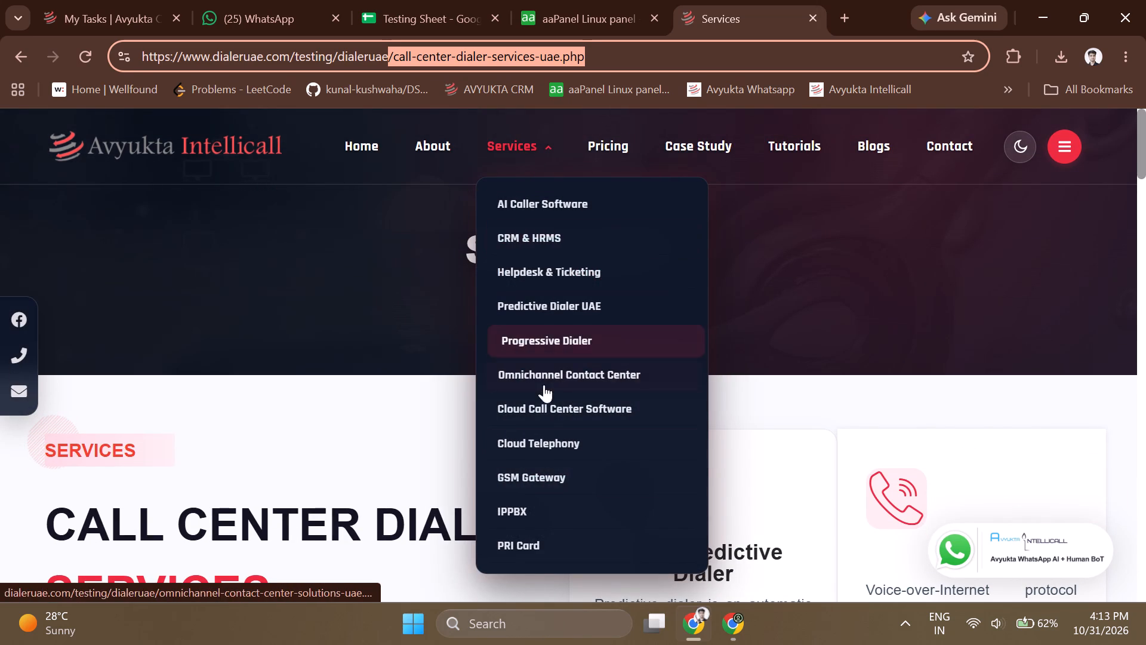
click(541, 420)
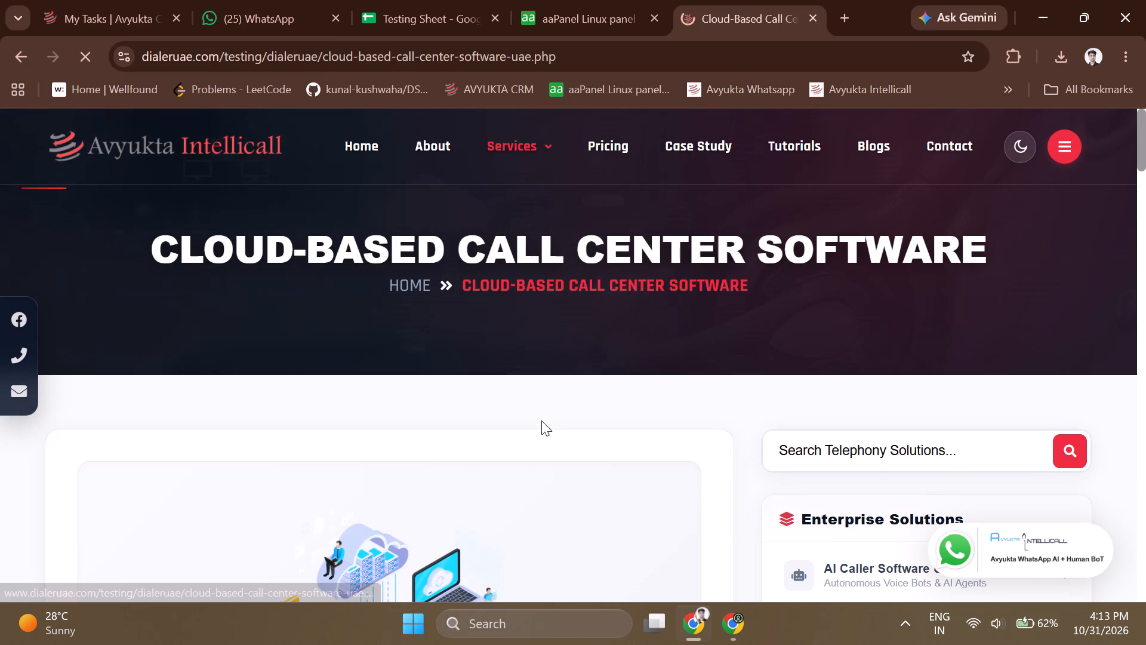
click(553, 440)
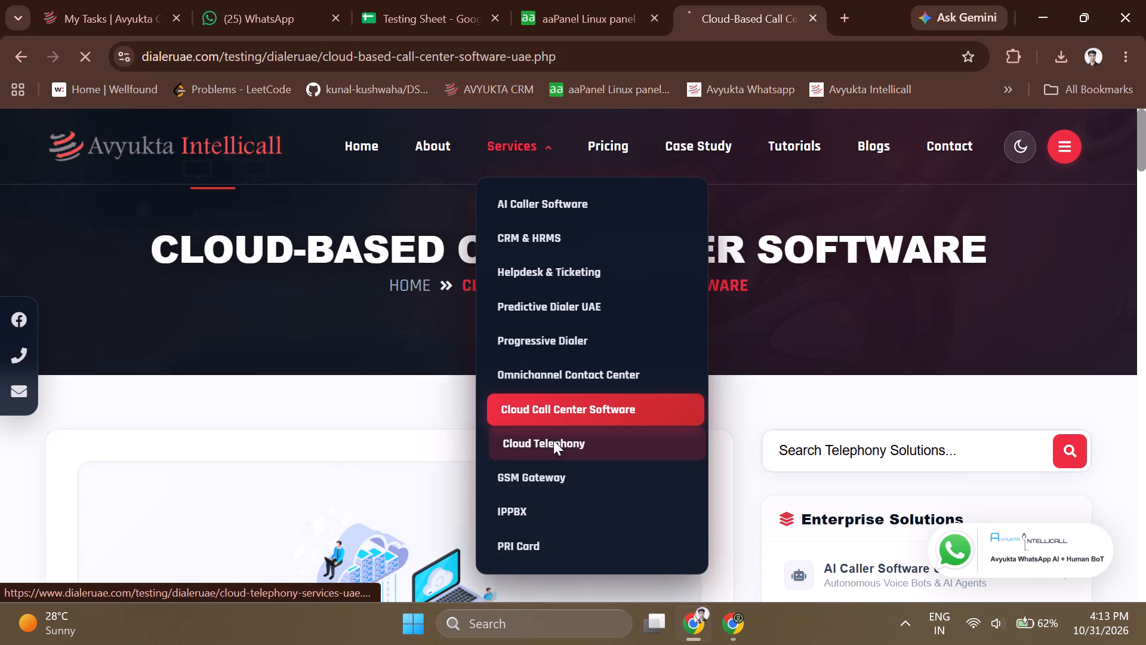
click(576, 480)
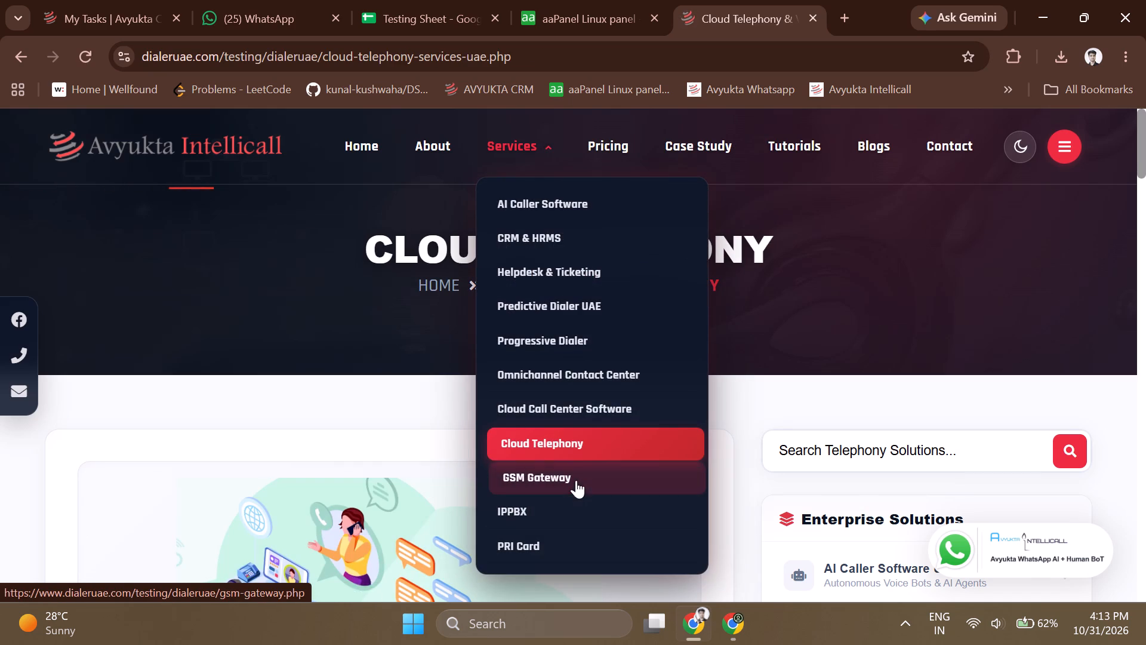
Examine the GSM Gateway page, and open and look through the IPPBX and PRI Card service pages.
scroll(555, 279, right, 1)
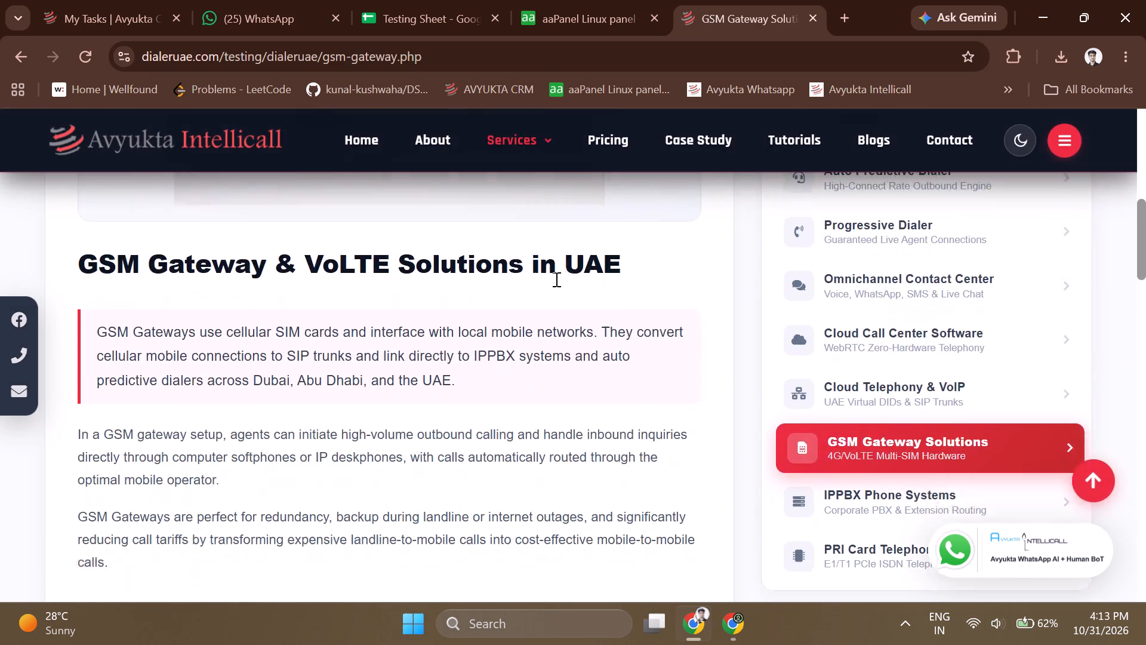
scroll(555, 279, right, 1)
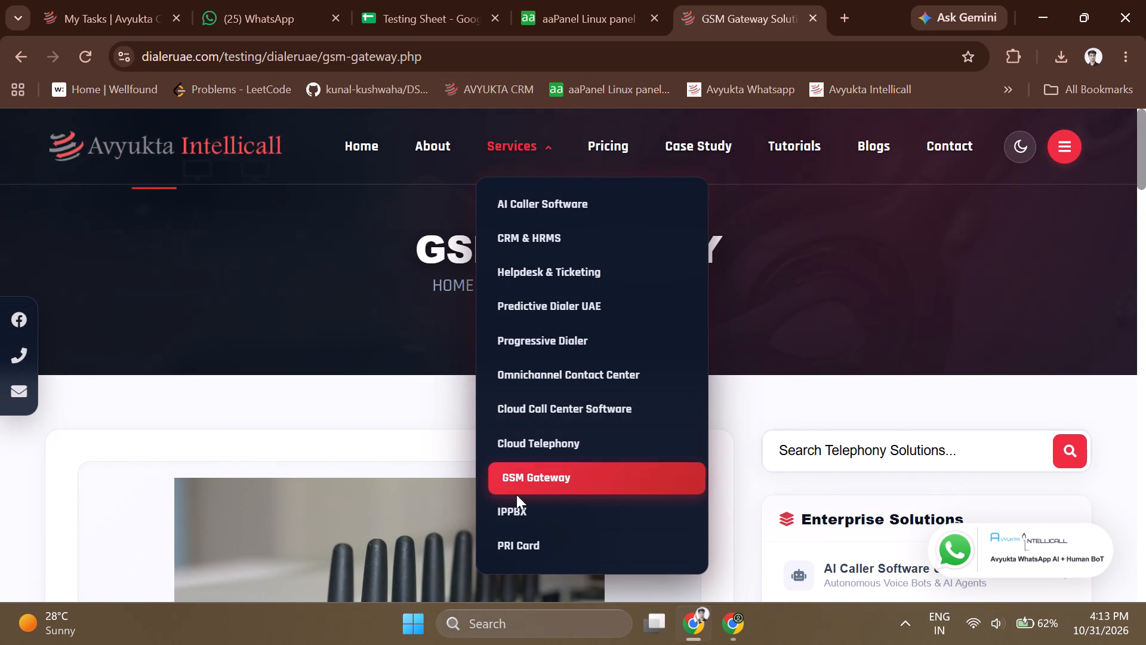
click(516, 494)
click(518, 505)
scroll(518, 505, right, 2)
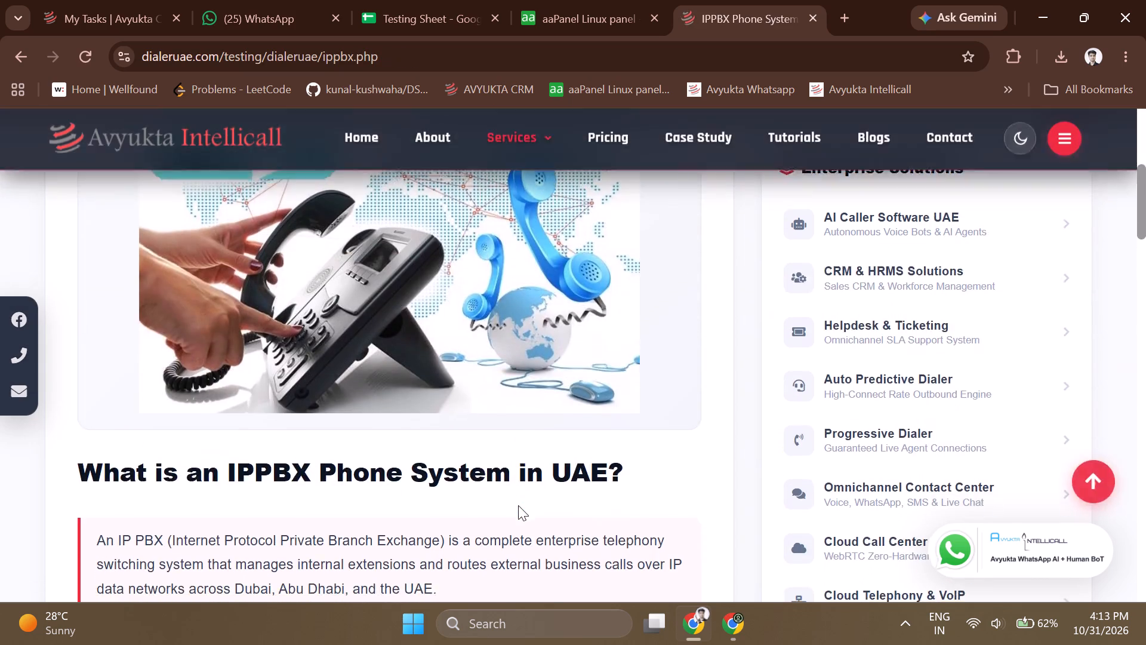
scroll(518, 505, right, 1)
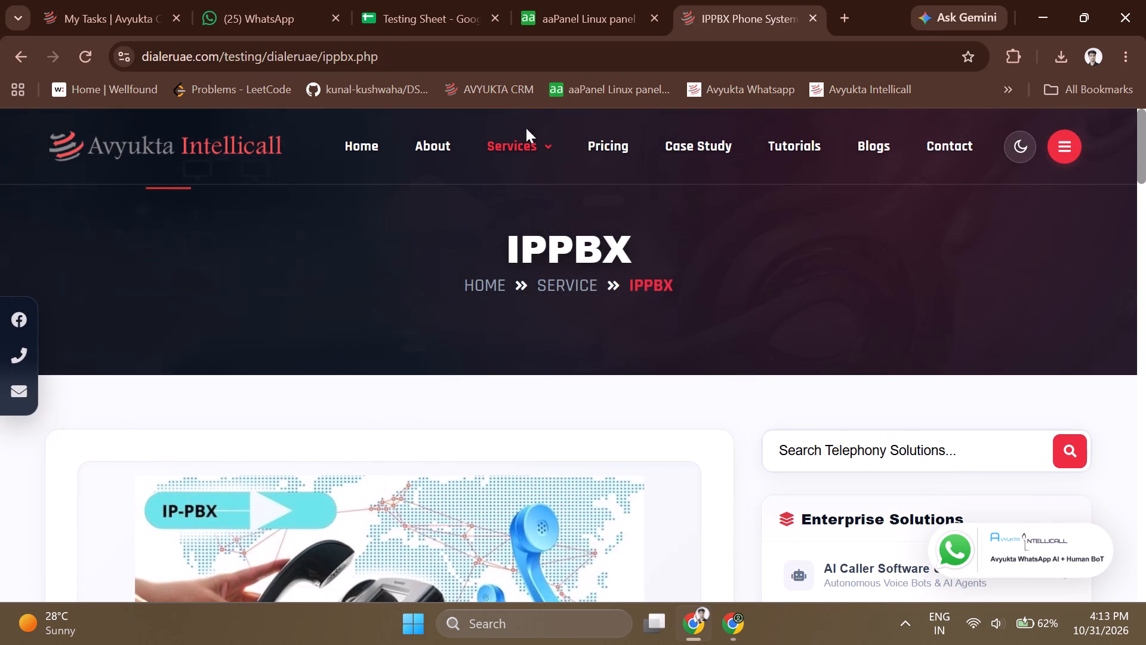
click(518, 537)
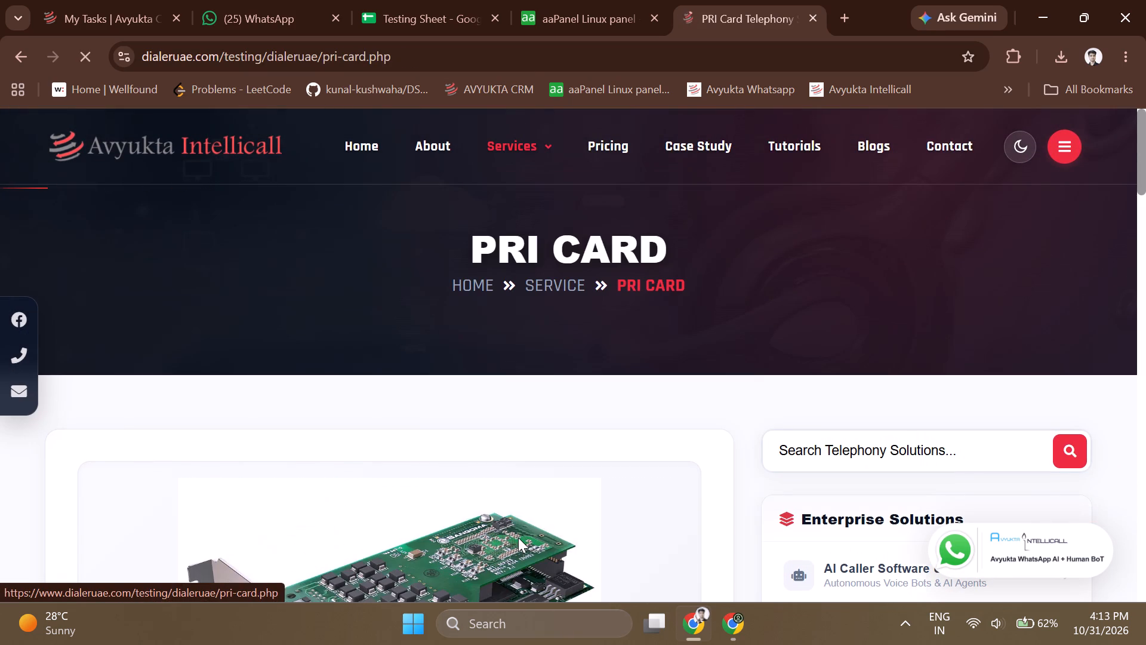
scroll(559, 417, down, 6)
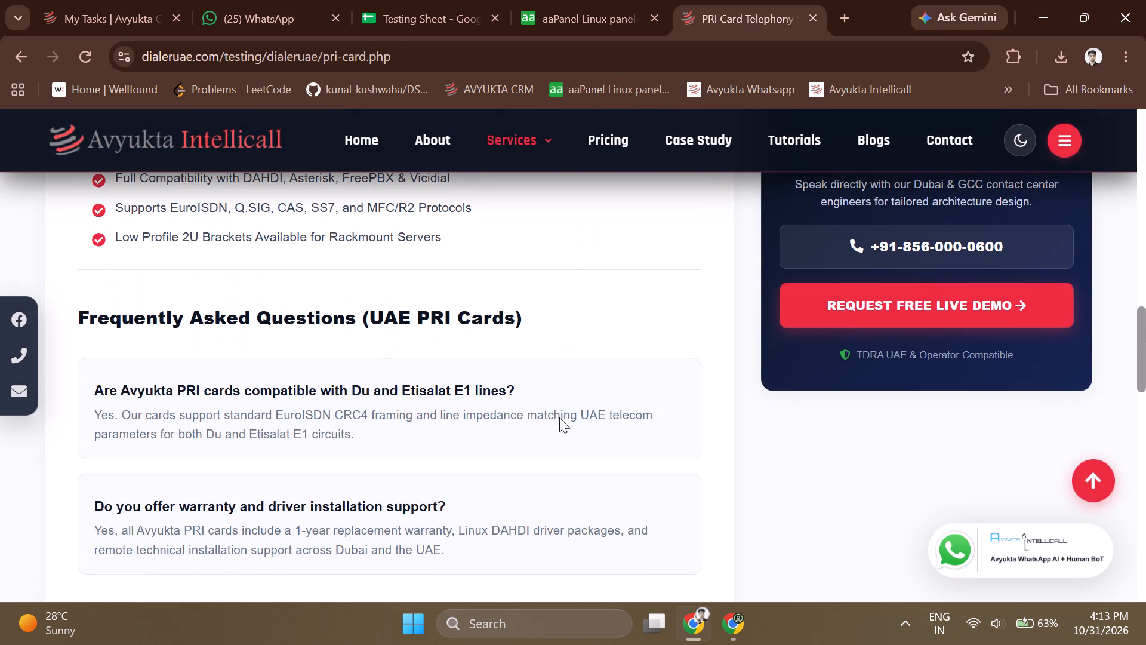
scroll(559, 417, down, 4)
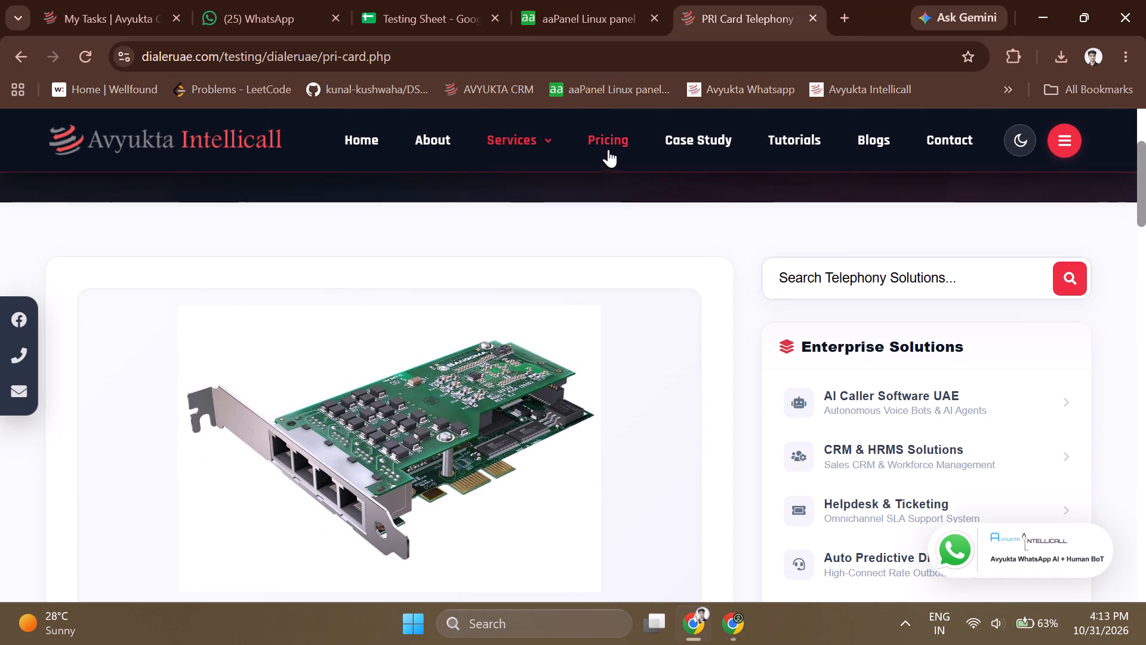
Open the AI Caller Software, CRM & HRMS and Helpdesk & Ticketing service pages in turn and look through each.
click(524, 186)
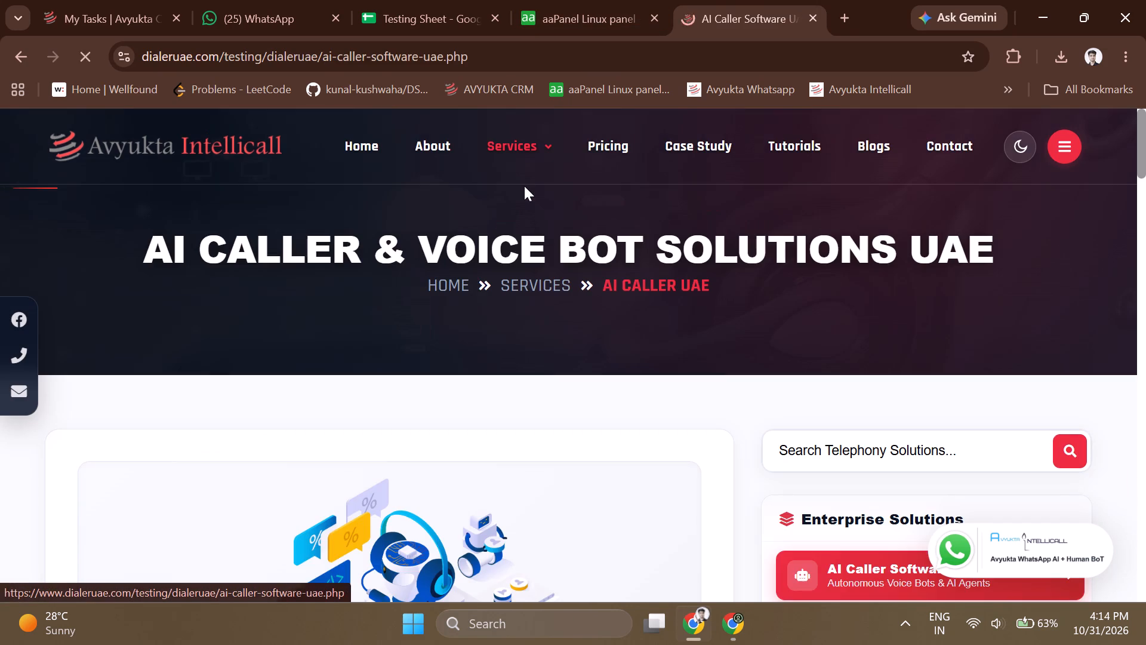
scroll(572, 408, down, 5)
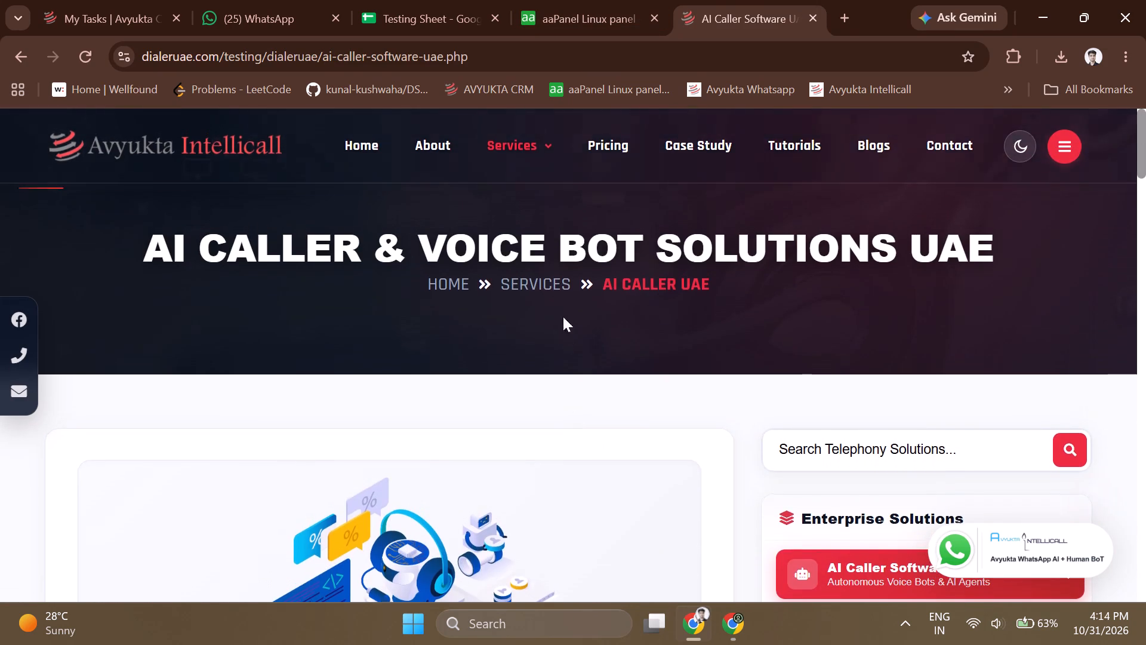
click(509, 241)
scroll(509, 241, right, 3)
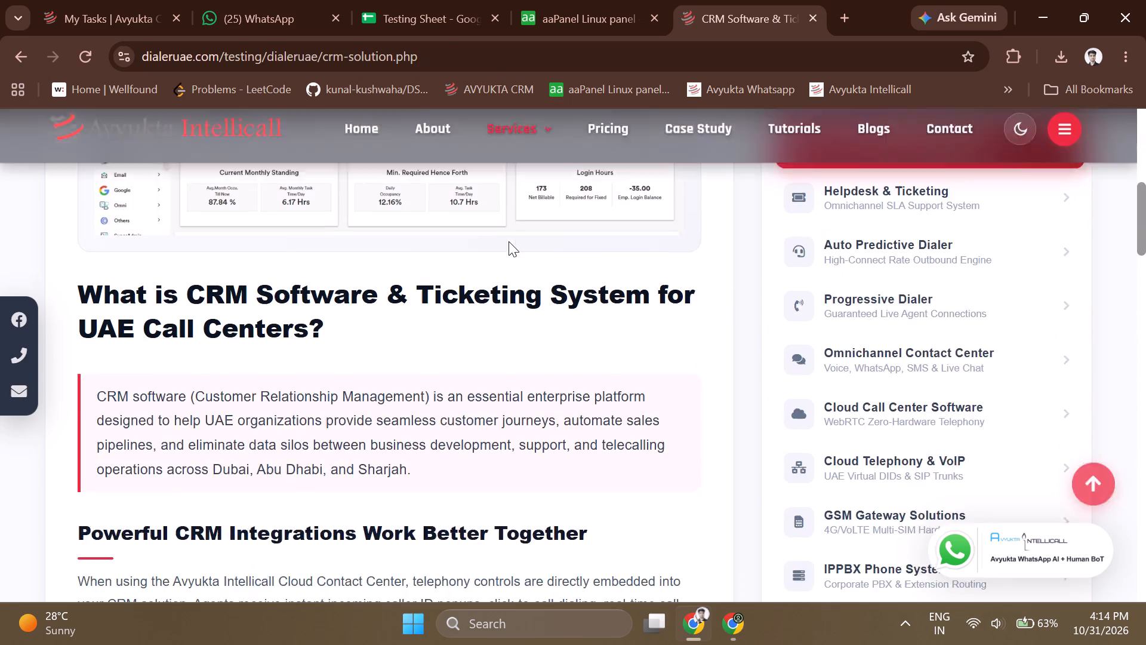
scroll(509, 241, right, 3)
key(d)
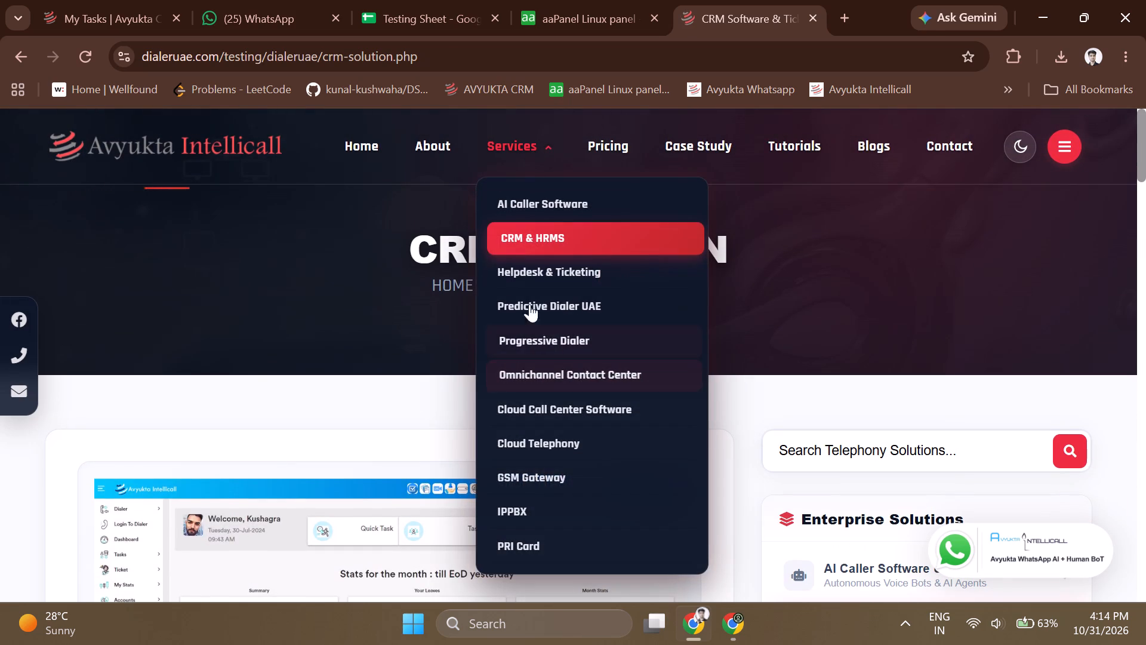
click(533, 281)
scroll(568, 346, down, 3)
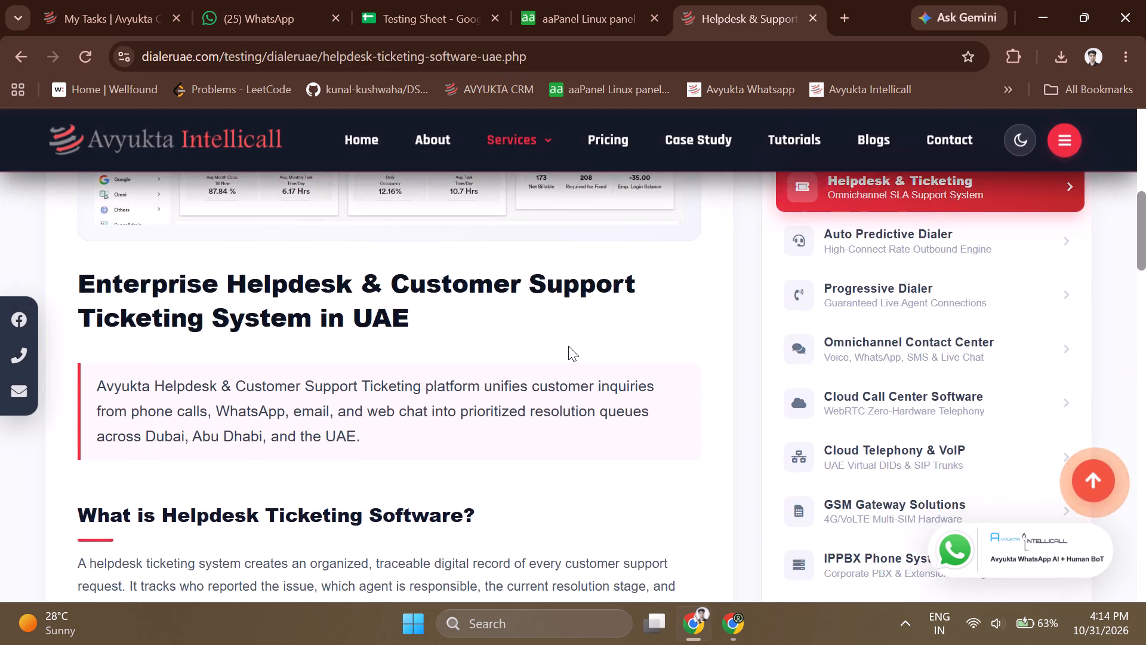
scroll(568, 346, down, 5)
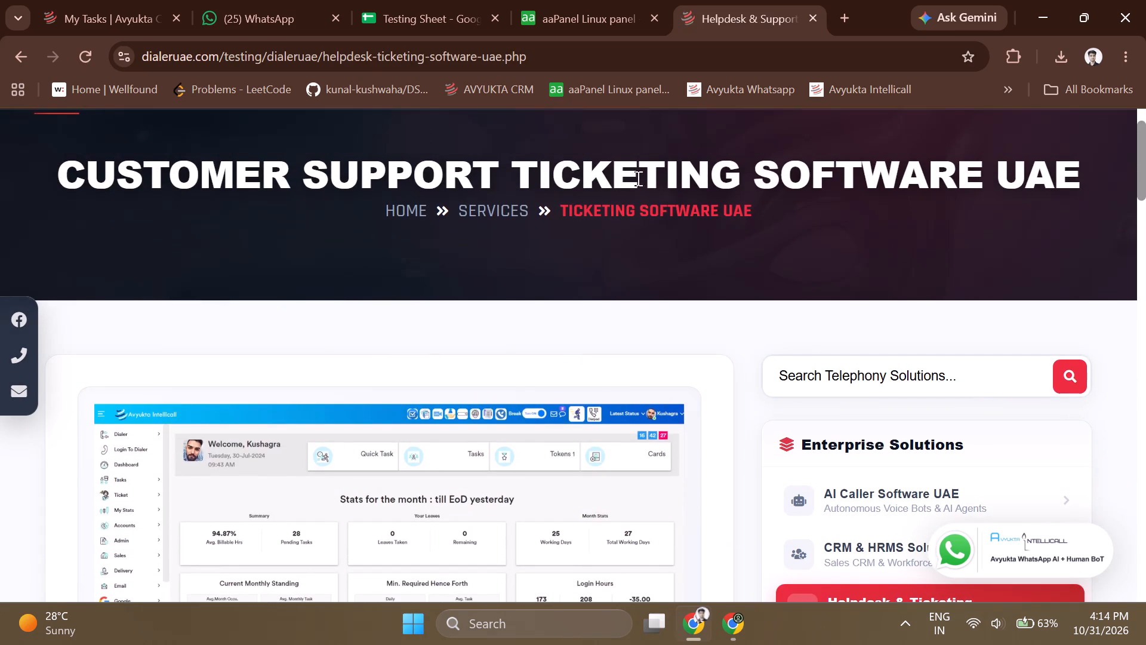
scroll(608, 166, up, 7)
Check the Pricing link of the site navigation, dismissing the chat notification and closing the enquiry form.
click(611, 139)
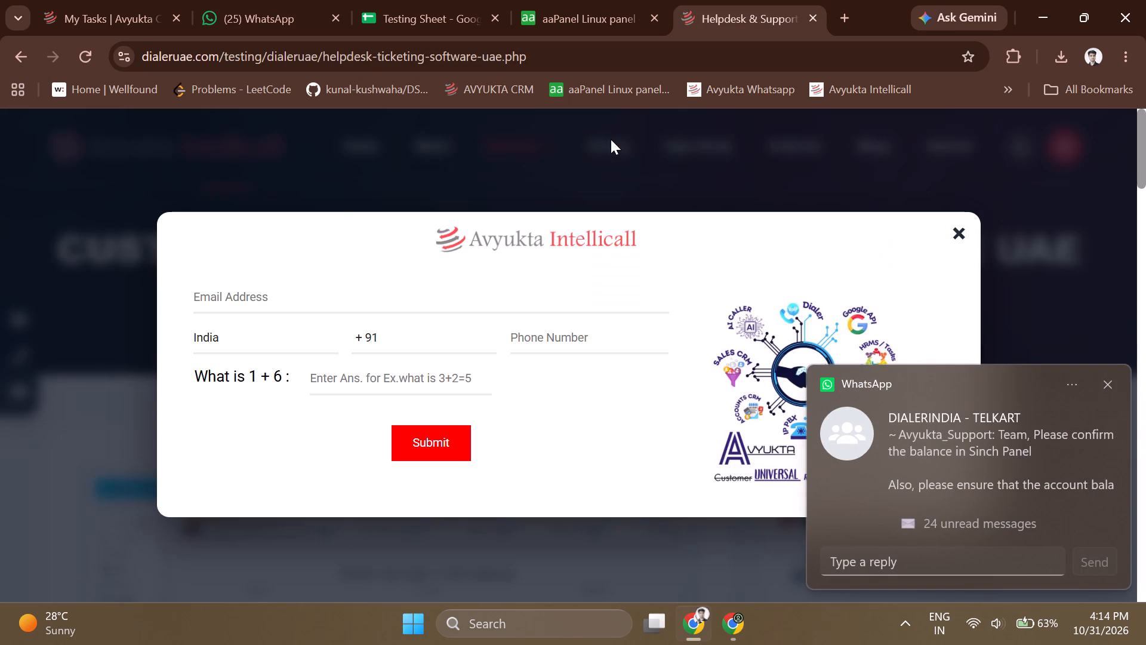
click(1113, 390)
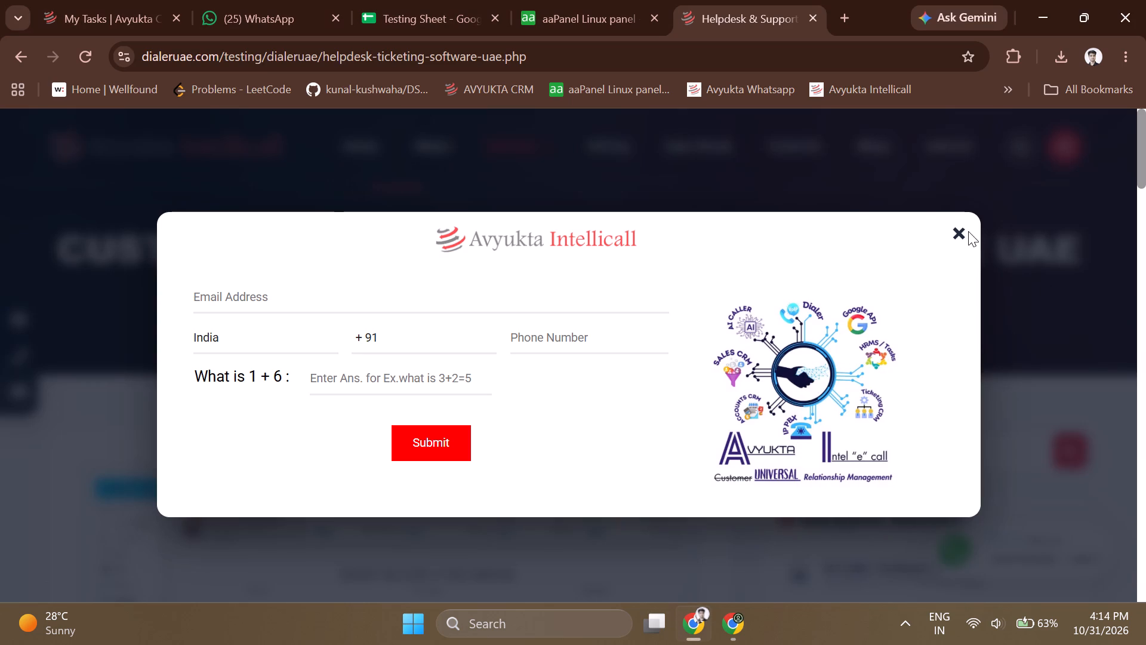
click(968, 231)
click(960, 231)
Open the Case Study and Tutorials pages in turn and look through their content.
click(720, 140)
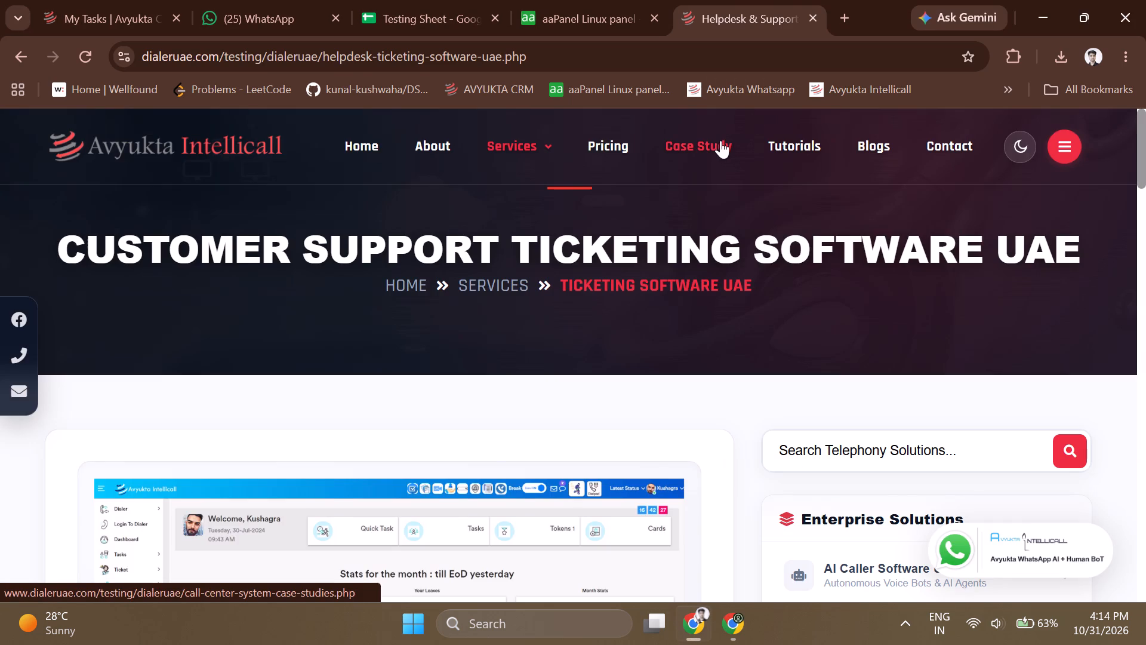
scroll(504, 472, down, 9)
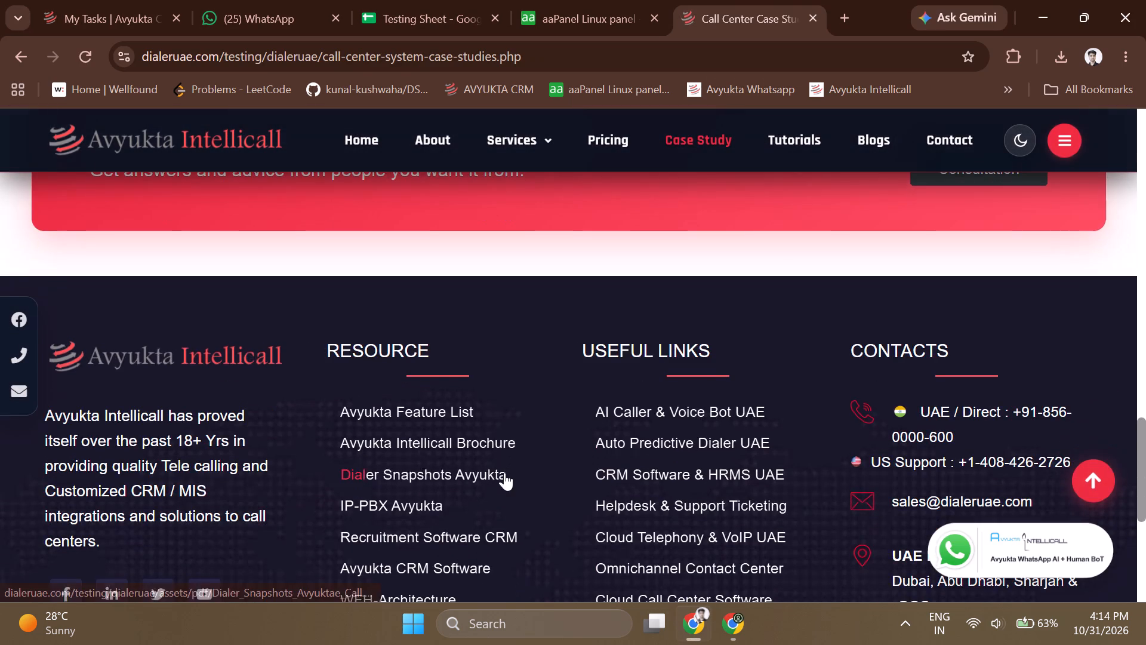
scroll(774, 299, up, 9)
click(789, 153)
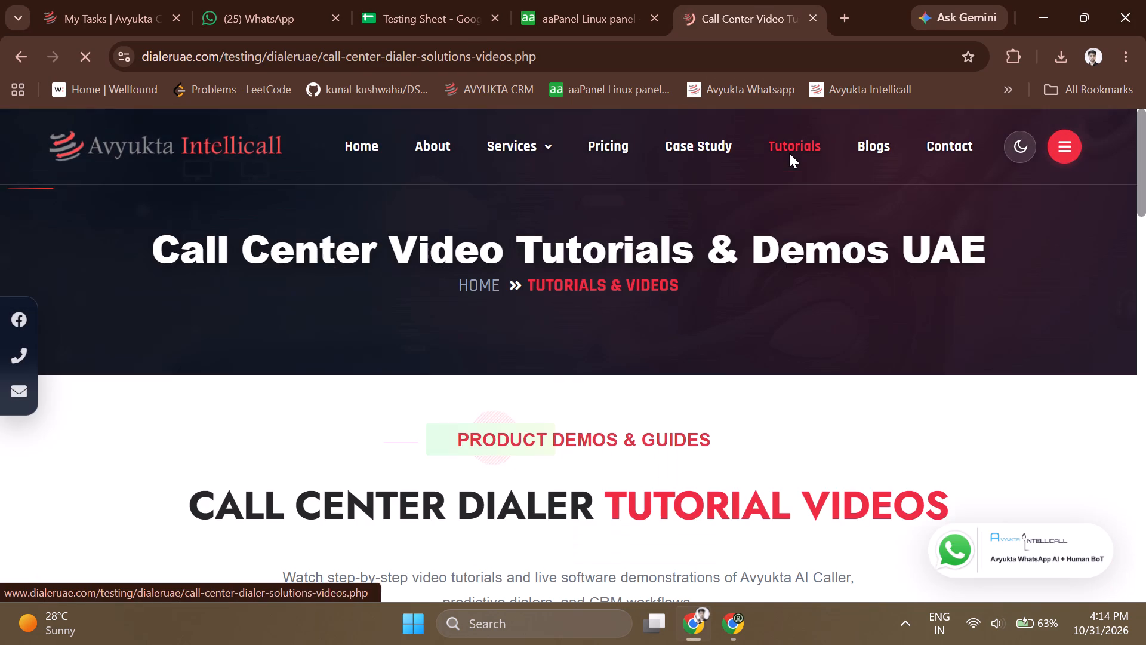
scroll(649, 386, down, 3)
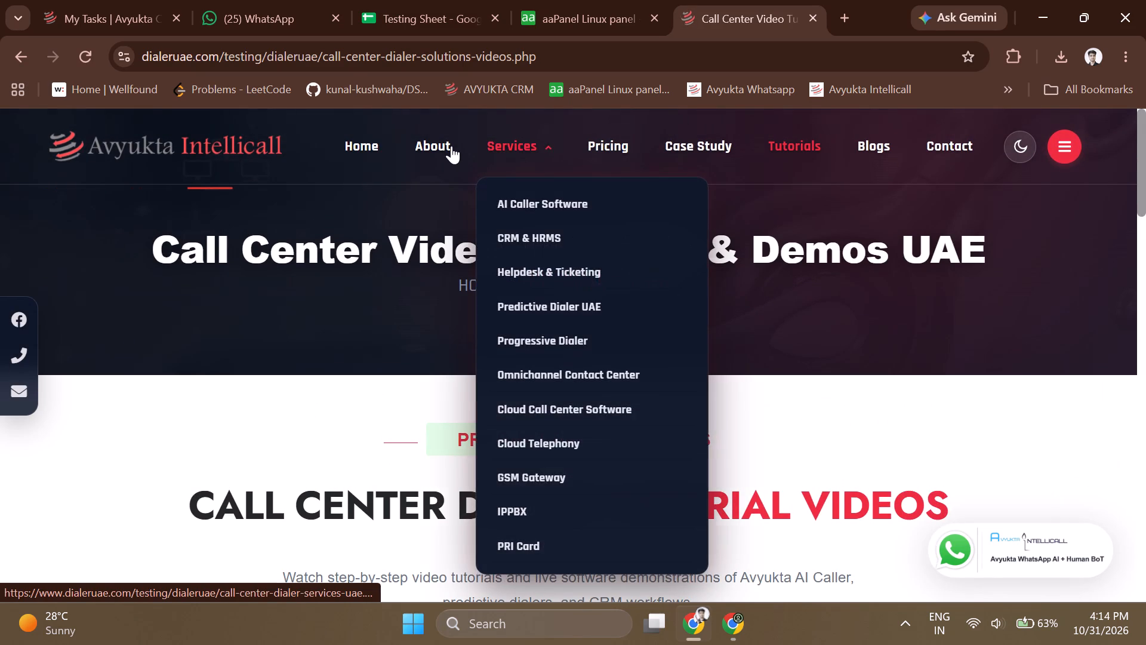
Recheck the AI Caller Software and CRM & HRMS service pages, looking through each down to the FAQs and footer.
click(544, 209)
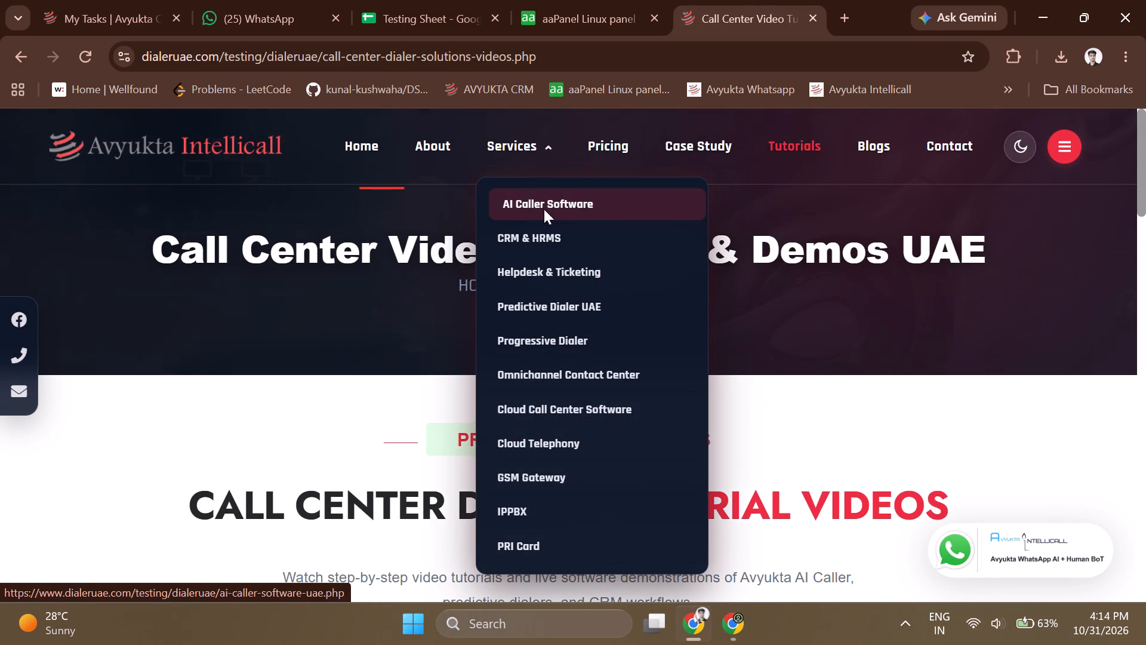
scroll(544, 209, down, 14)
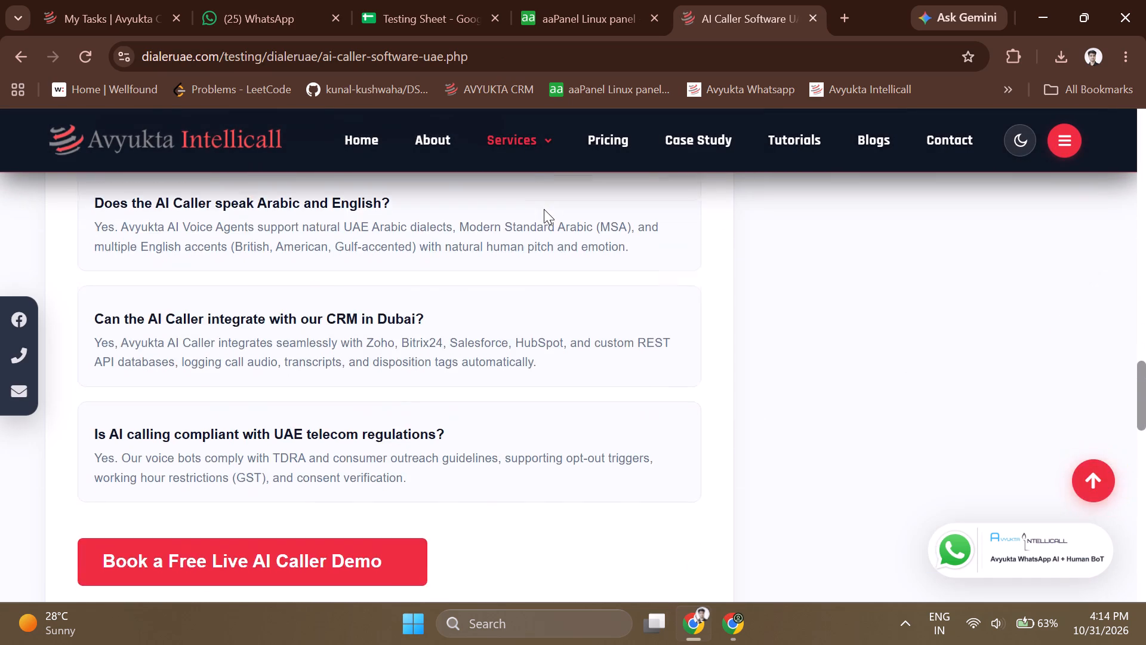
scroll(544, 209, down, 3)
scroll(544, 209, up, 10)
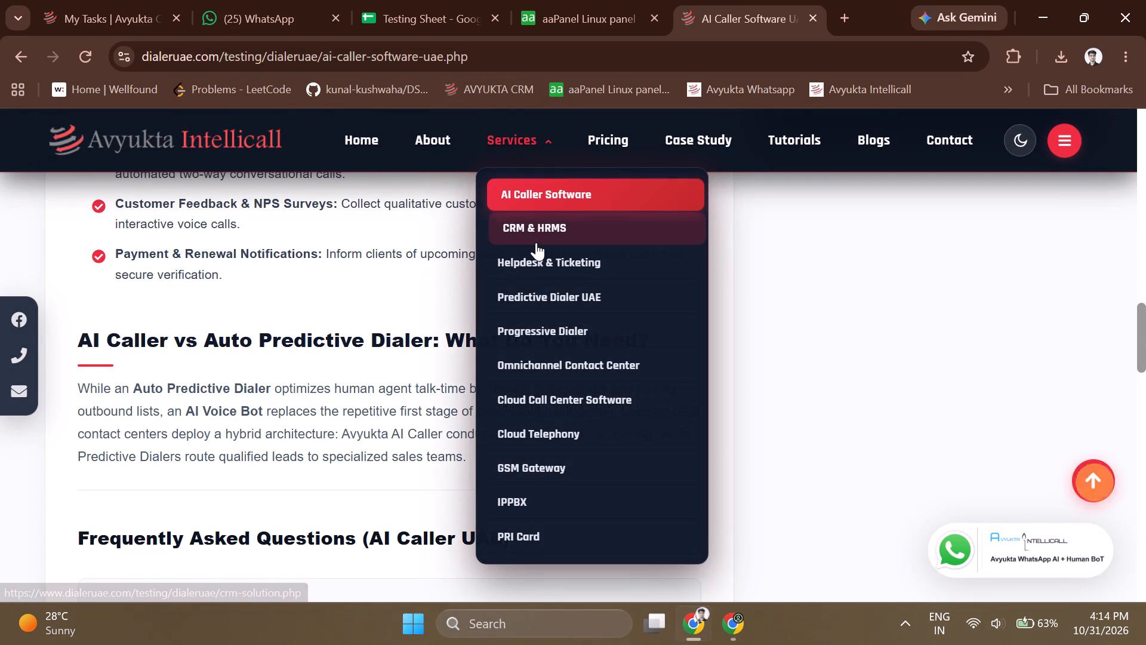
click(536, 238)
scroll(543, 422, down, 8)
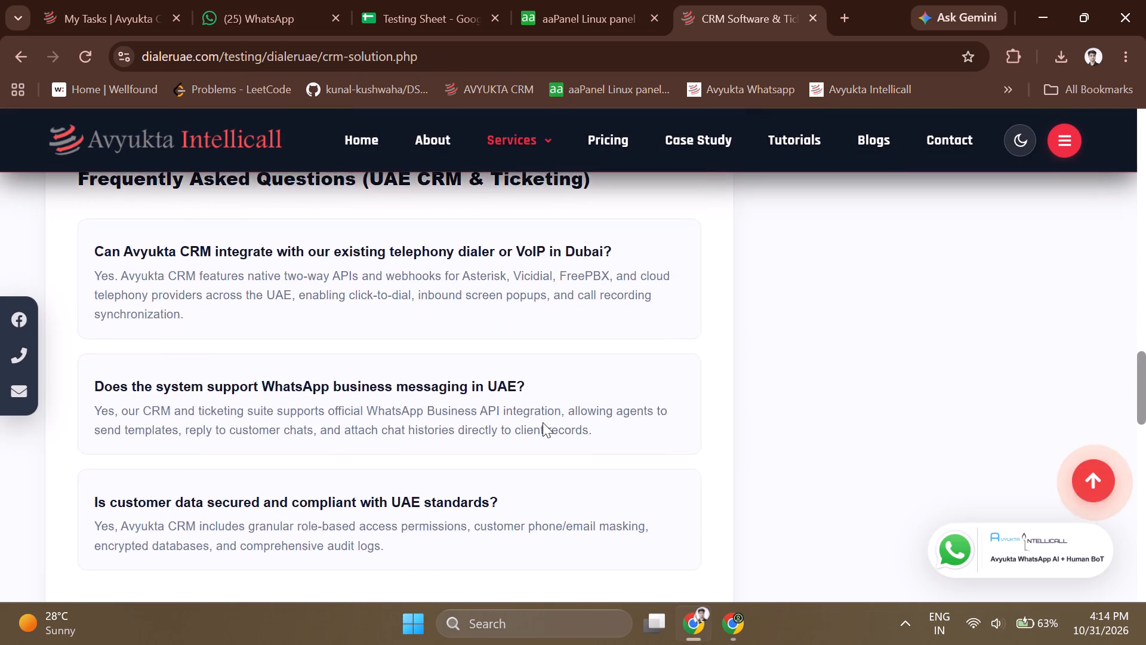
scroll(543, 422, down, 4)
Open the Helpdesk & Ticketing and Predictive Dialer UAE service pages in turn and look through their content.
click(535, 259)
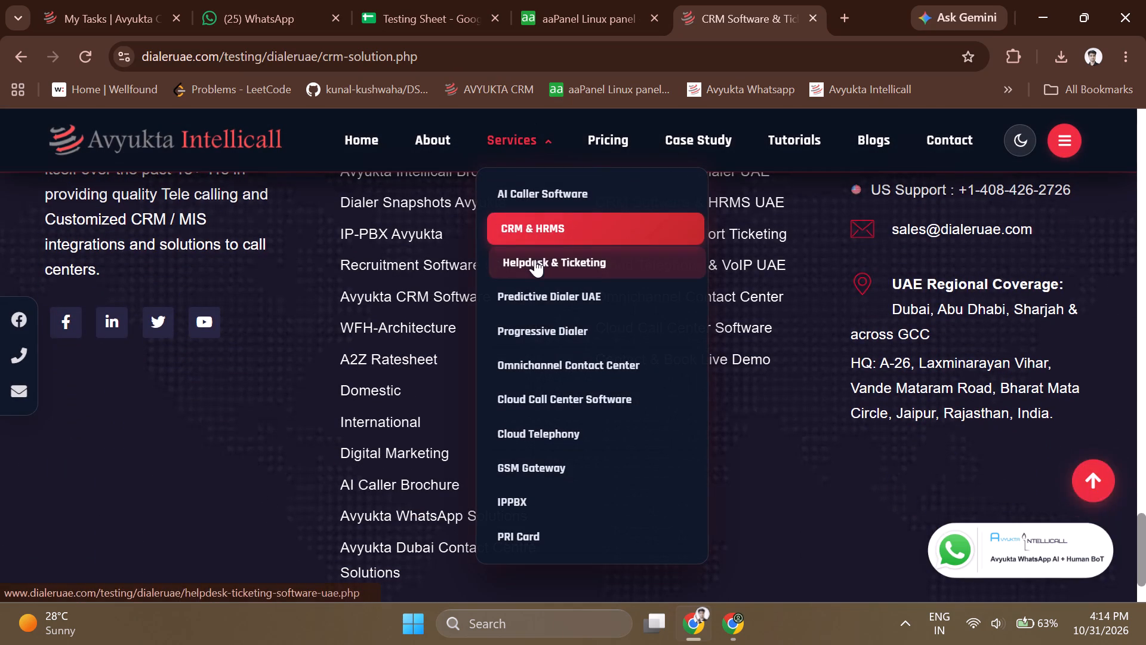
scroll(535, 259, up, 5)
scroll(535, 259, down, 6)
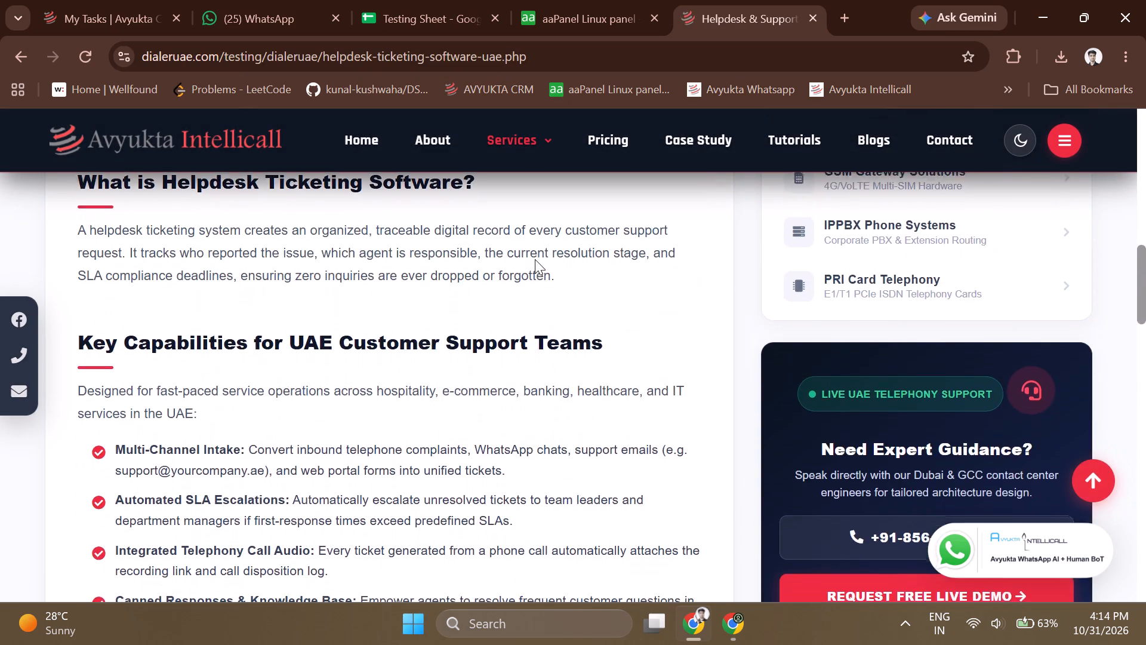
scroll(535, 259, down, 6)
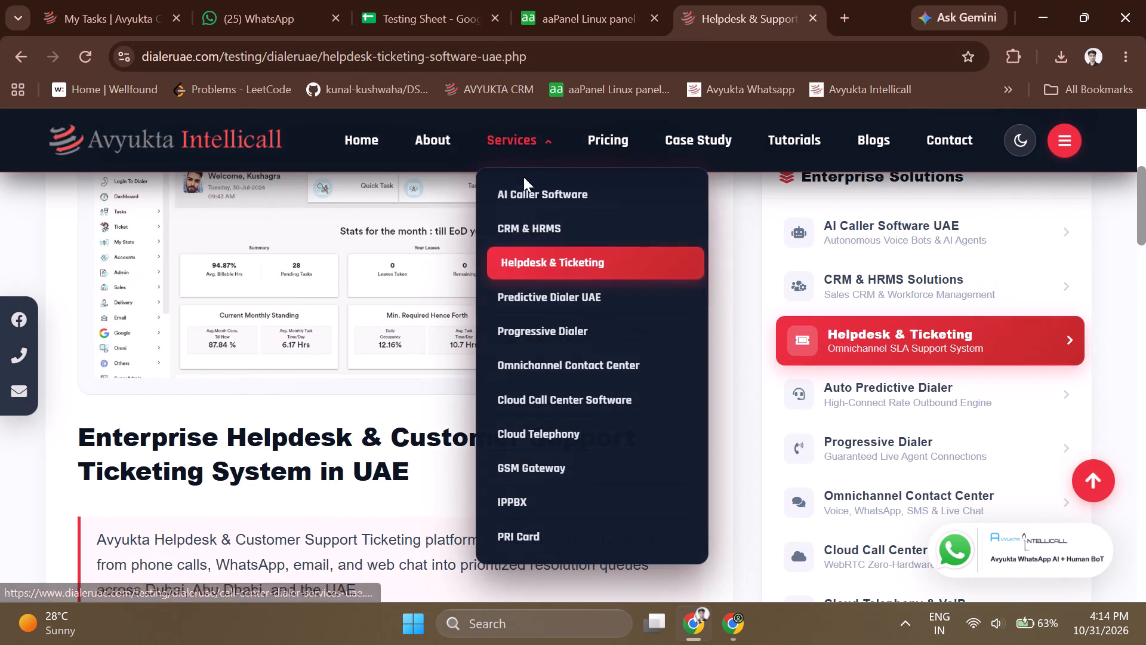
click(535, 293)
scroll(535, 293, down, 3)
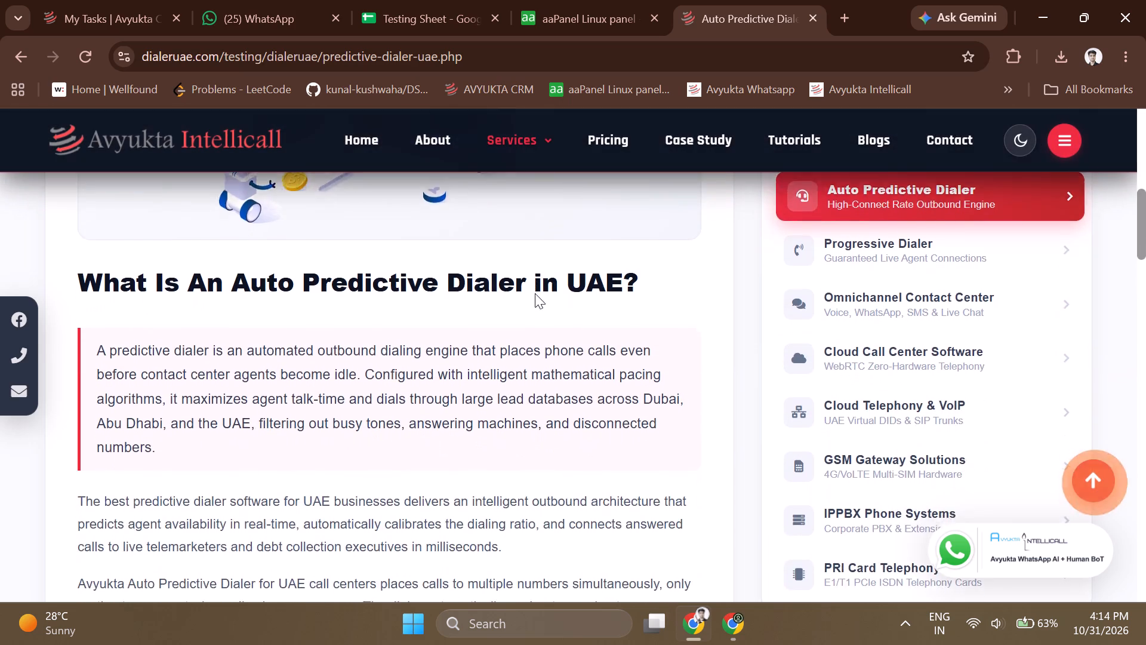
scroll(535, 293, down, 4)
scroll(535, 293, up, 7)
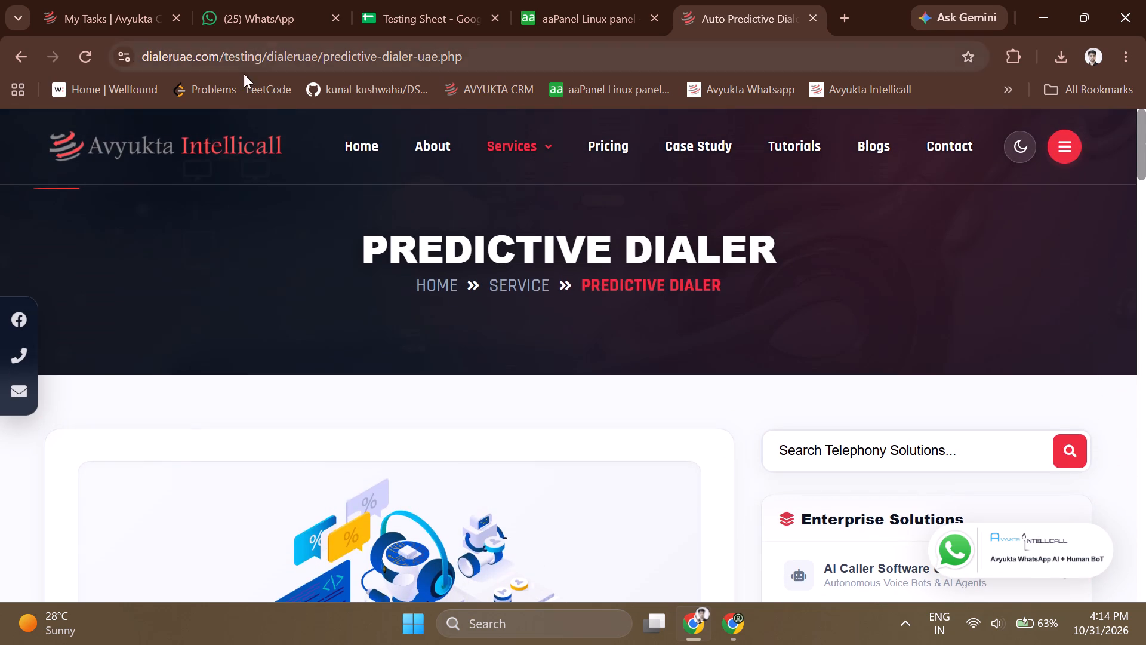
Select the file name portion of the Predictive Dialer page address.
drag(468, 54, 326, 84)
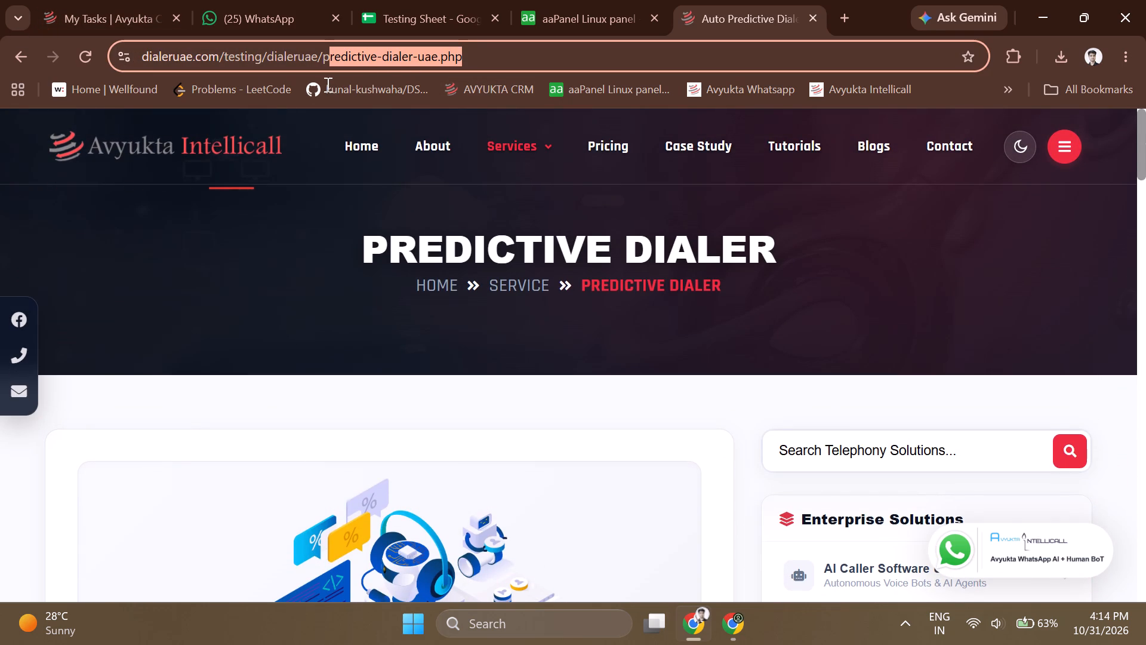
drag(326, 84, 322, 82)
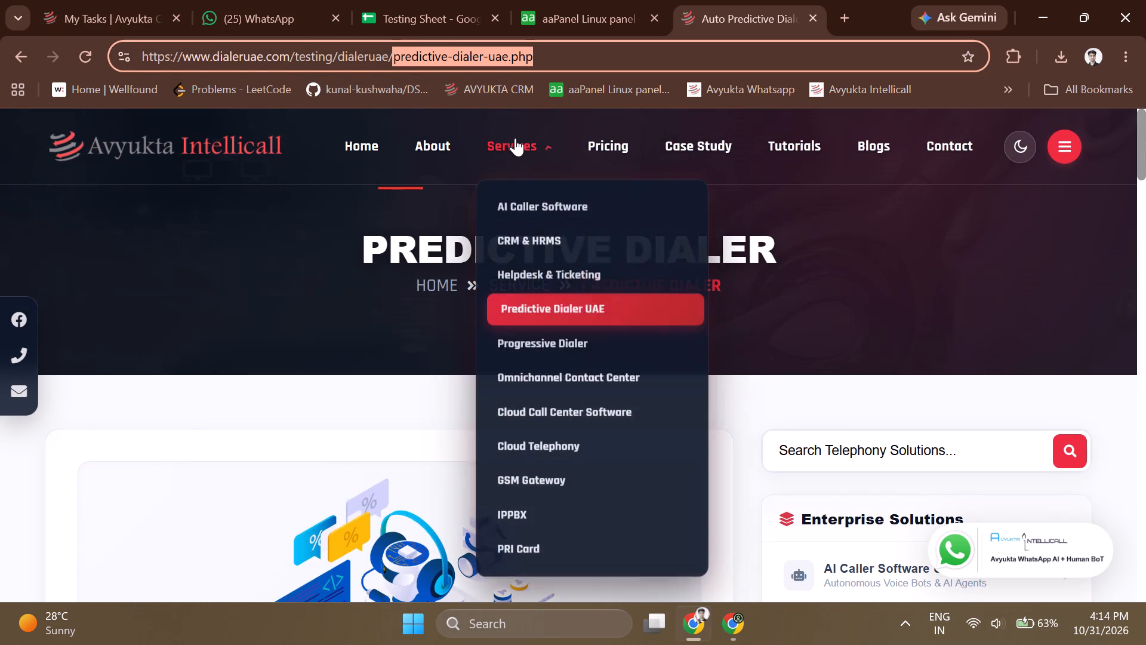
Return to the main Services page of the test site.
click(515, 138)
click(515, 138)
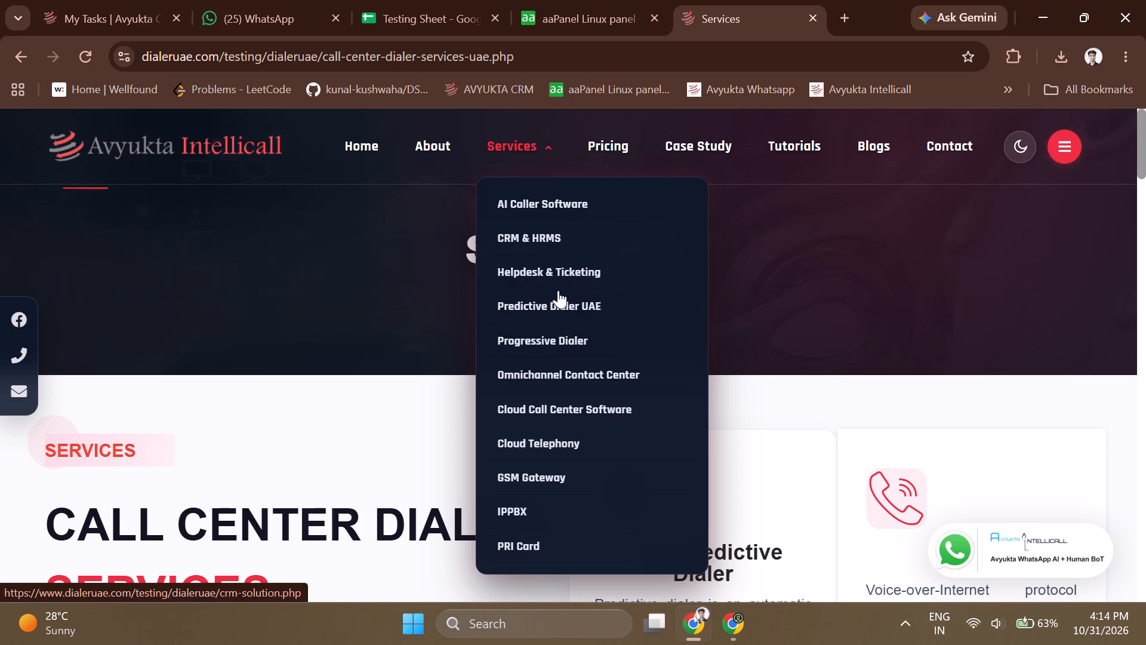
Open the Progressive Dialer and Omnichannel Contact Center pages and review each one's desktop layout down to the footer.
click(549, 337)
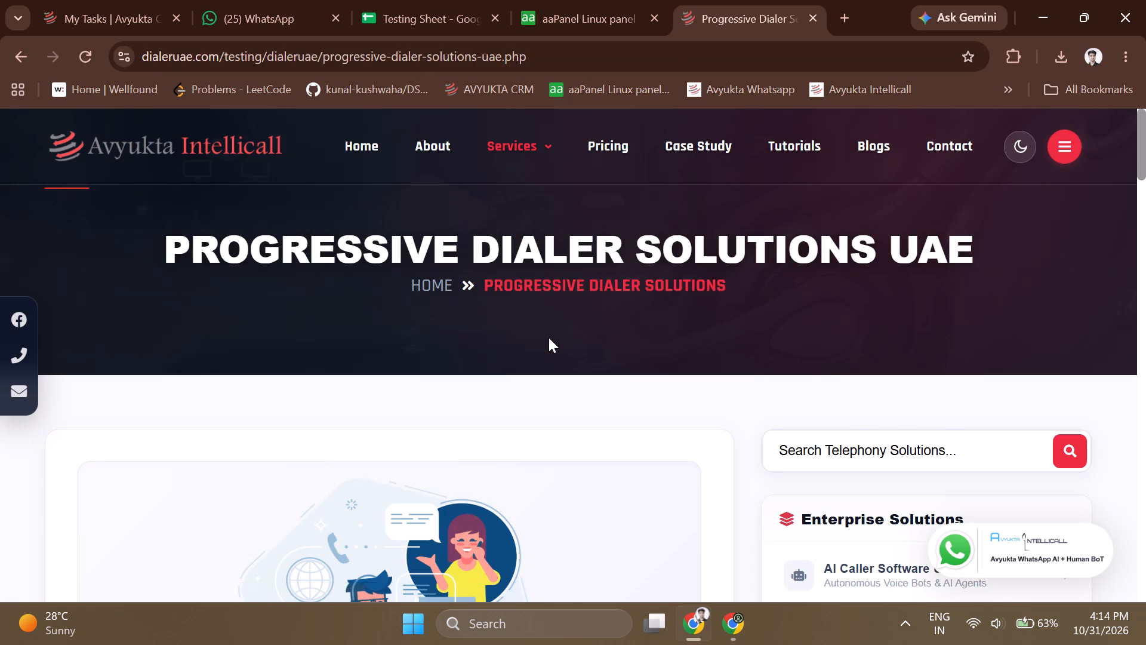
scroll(549, 337, down, 10)
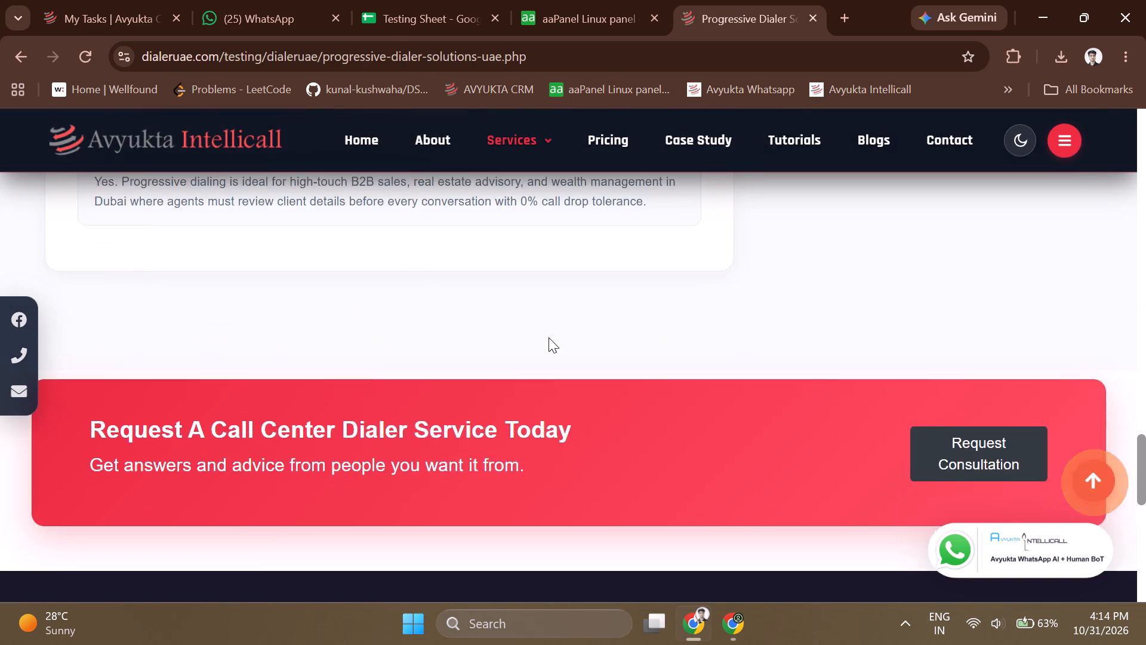
scroll(549, 337, down, 2)
click(534, 371)
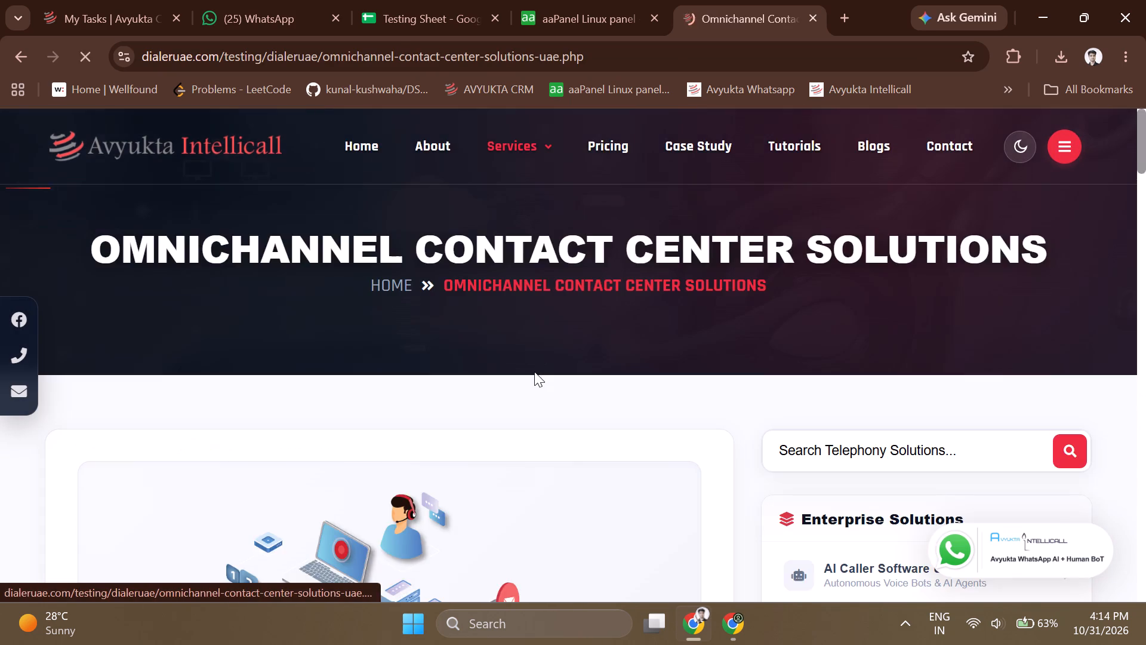
scroll(534, 371, down, 18)
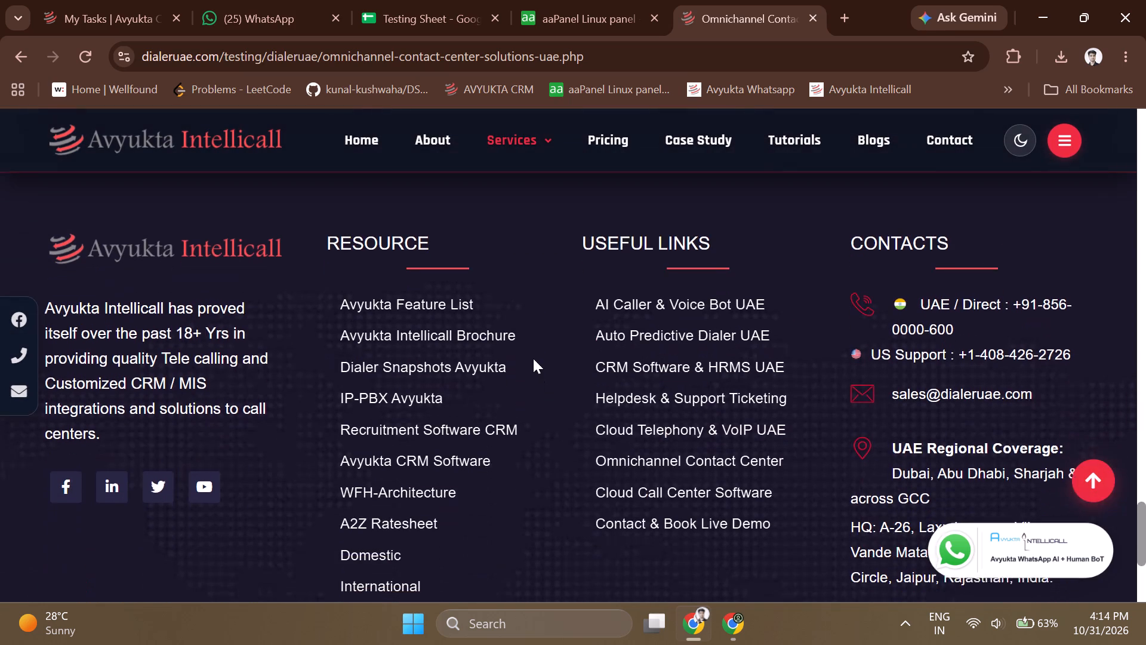
Open the Cloud Call Center Software page and review its desktop layout down to the footer.
click(531, 405)
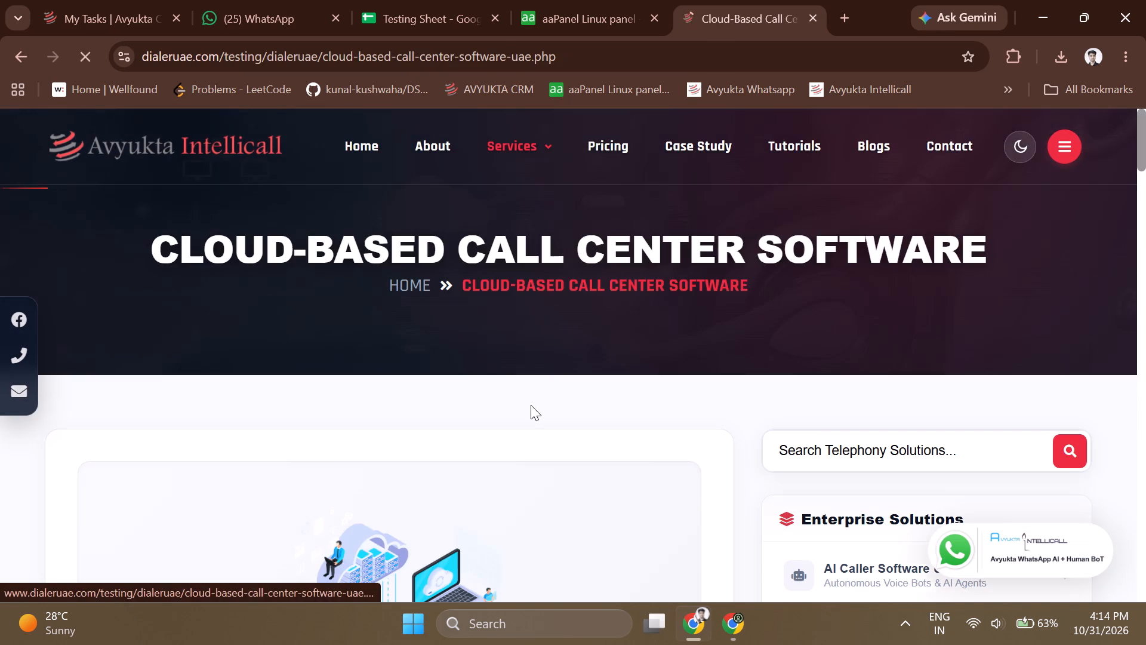
scroll(531, 405, down, 14)
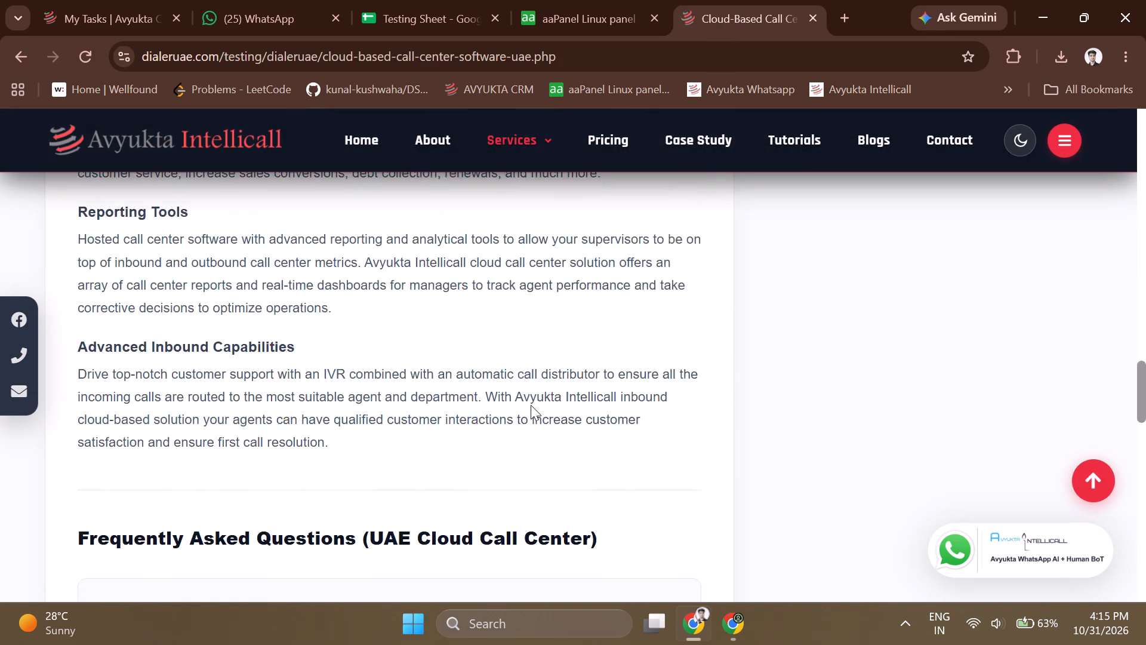
scroll(531, 405, down, 6)
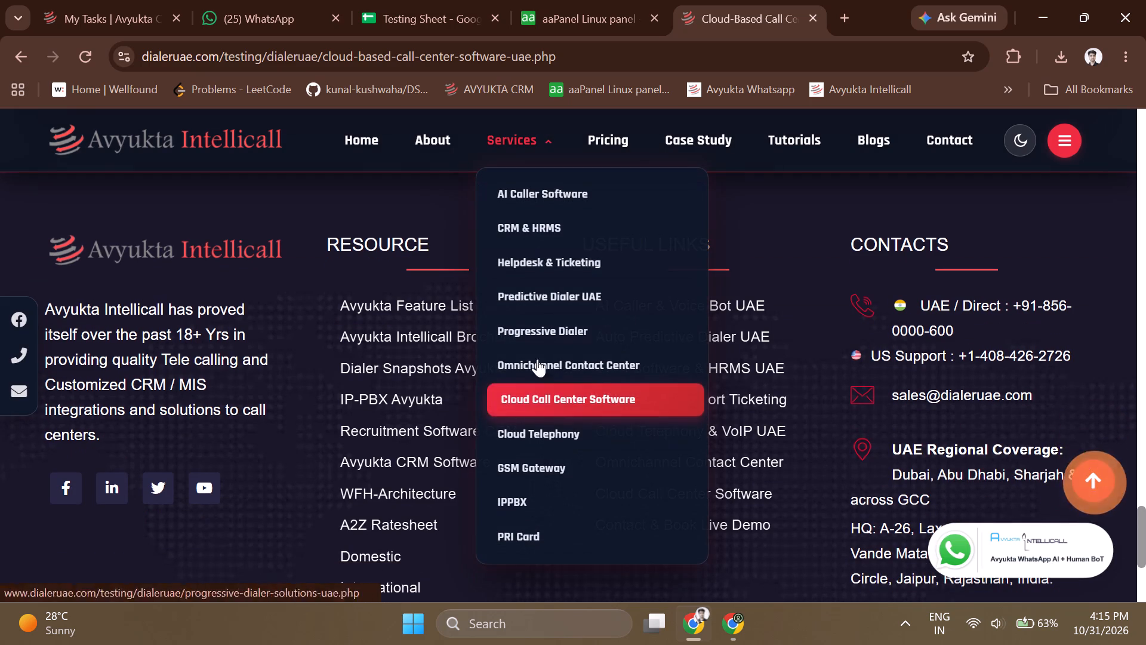
Open the Cloud Telephony page and review its content through the frequently asked questions.
click(516, 425)
scroll(516, 425, down, 6)
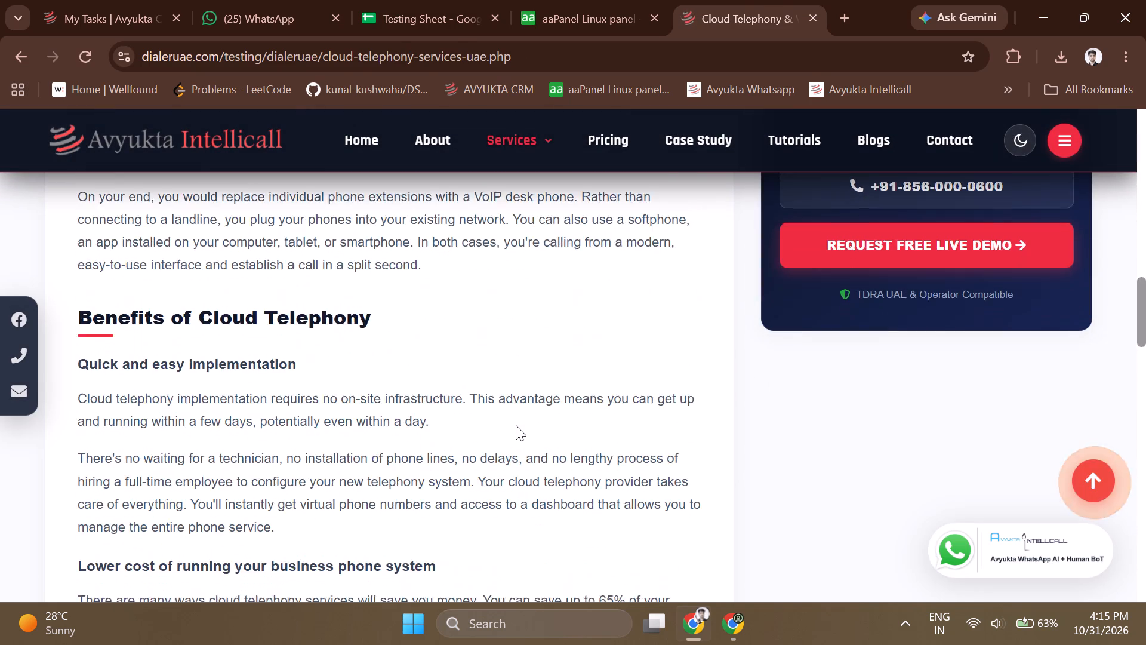
scroll(516, 425, down, 10)
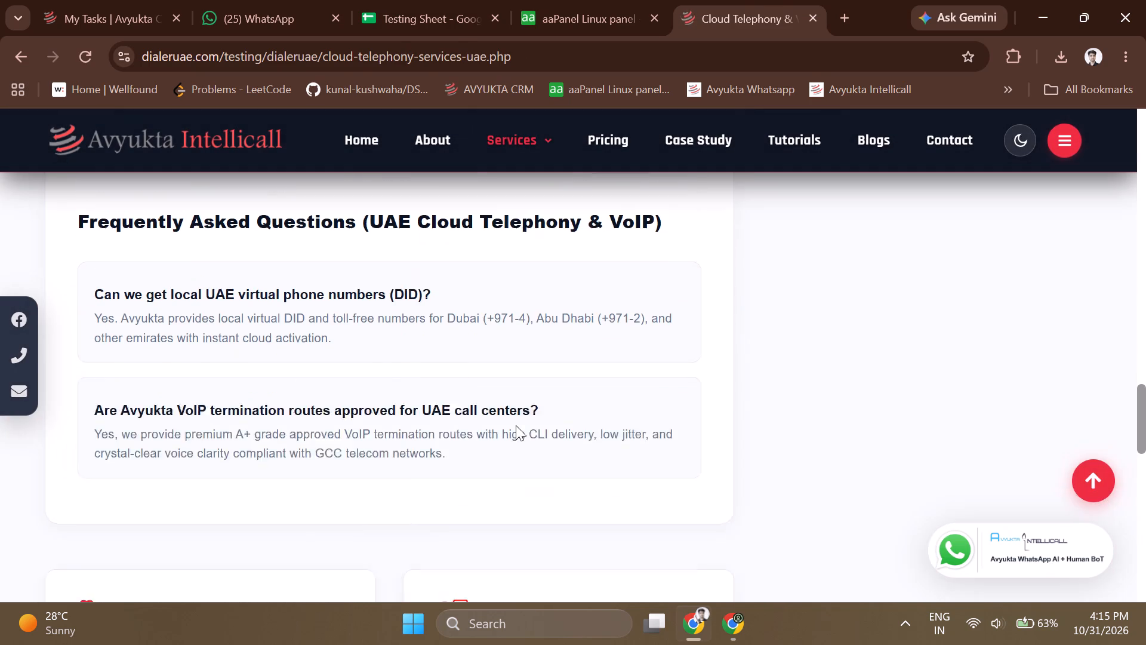
Open the GSM Gateway and IPPBX service pages and review the desktop layout of each.
click(524, 472)
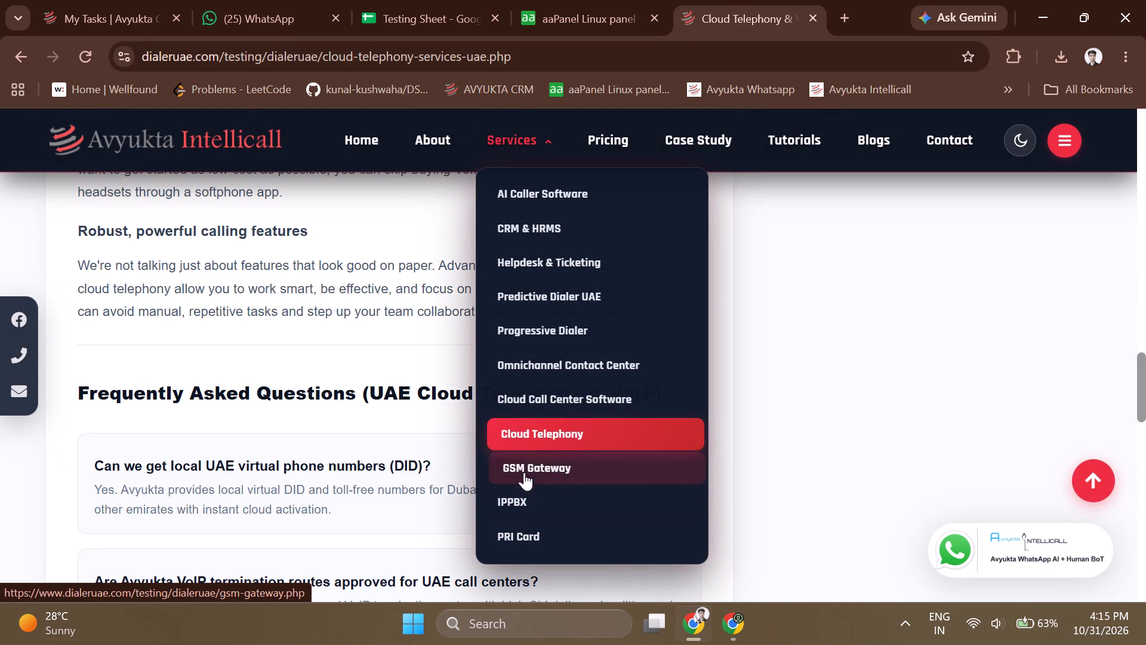
scroll(524, 472, down, 14)
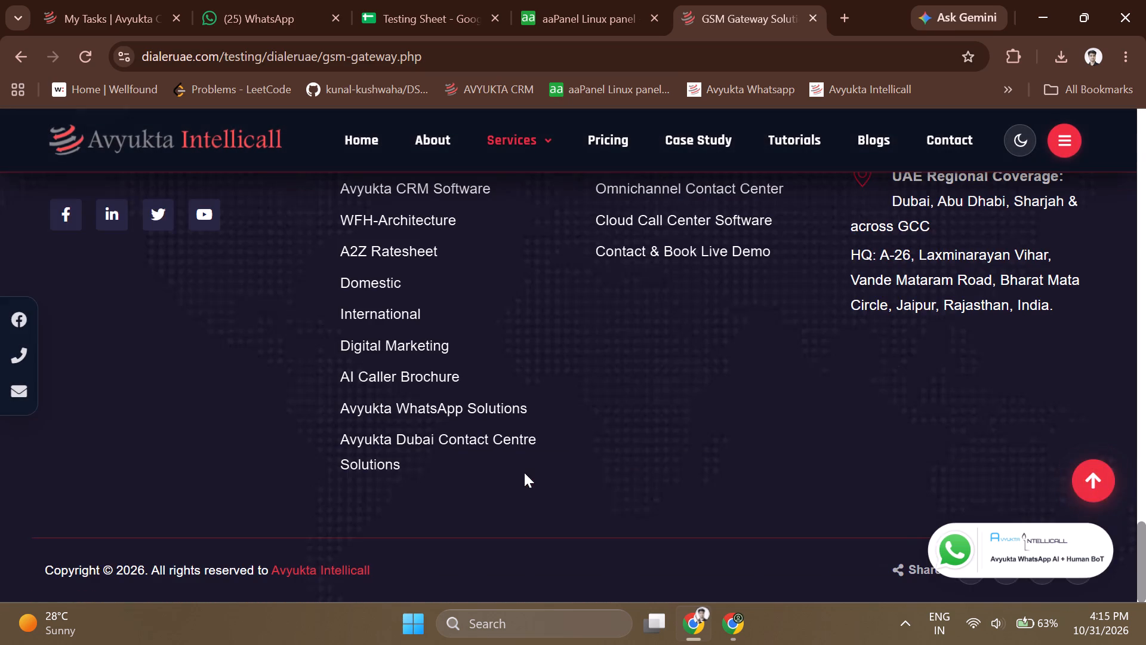
click(529, 511)
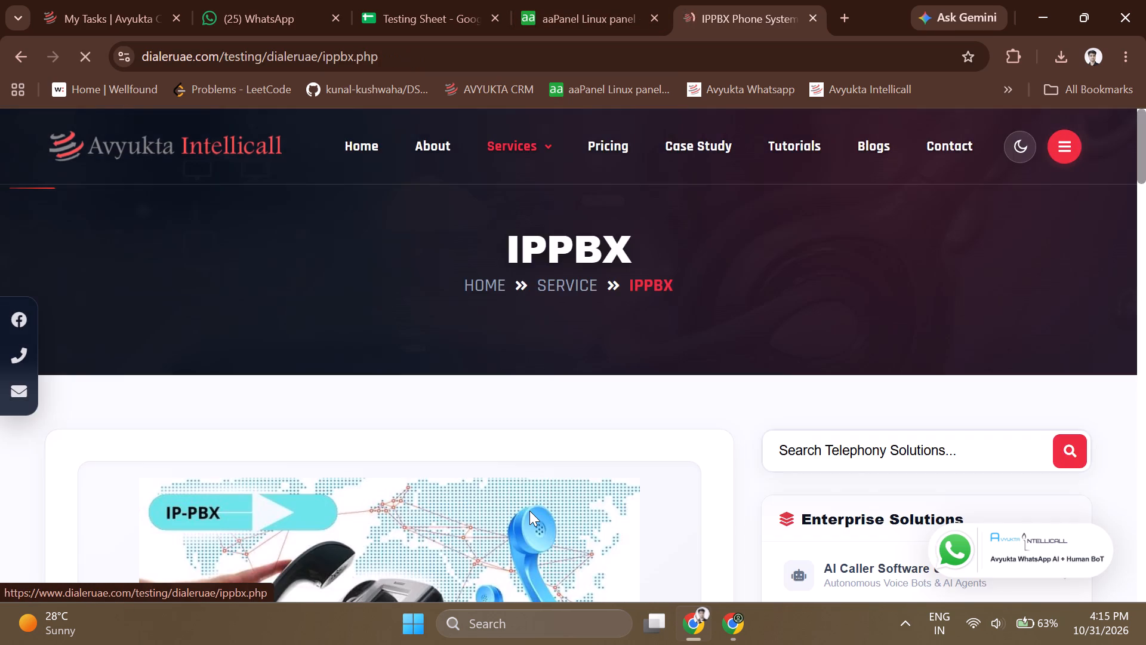
scroll(529, 511, down, 8)
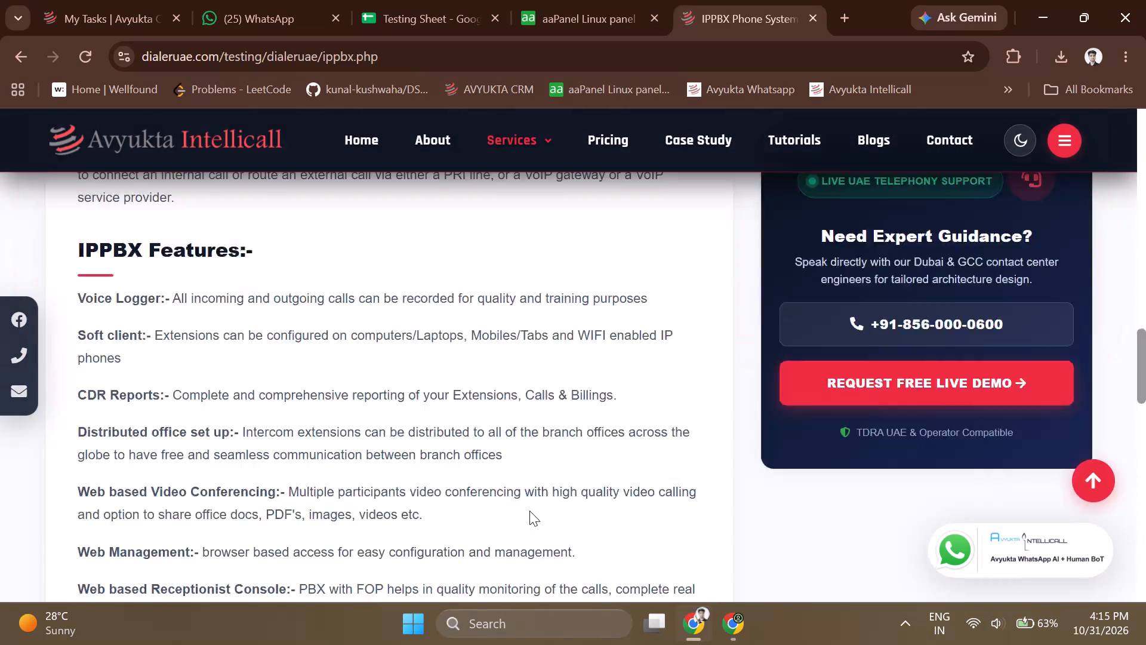
scroll(529, 511, down, 1)
Open the PRI Card service page and review its desktop layout past the consultation request banner.
click(539, 551)
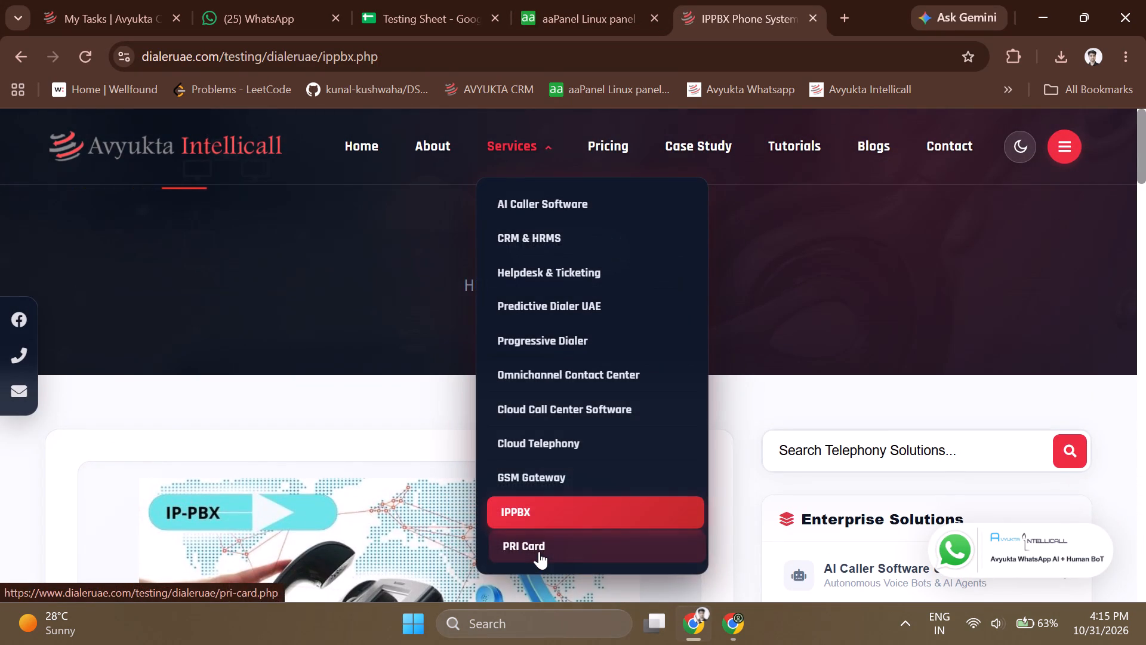
scroll(539, 551, down, 7)
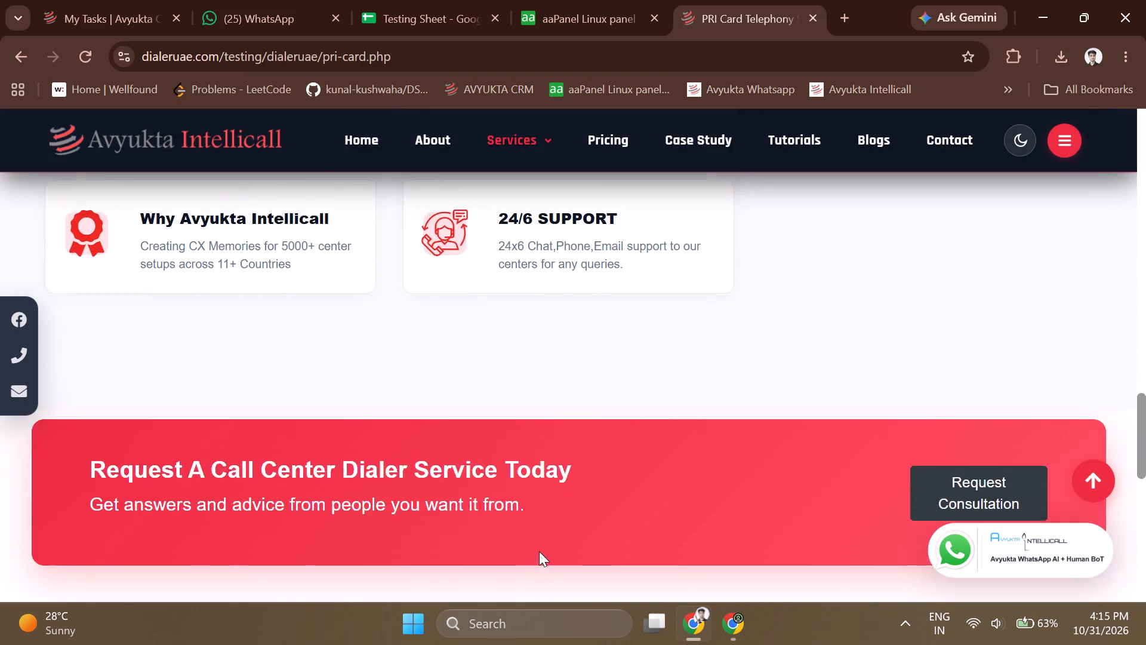
scroll(539, 551, down, 1)
Open the About page and review its sections down to the footer.
click(421, 138)
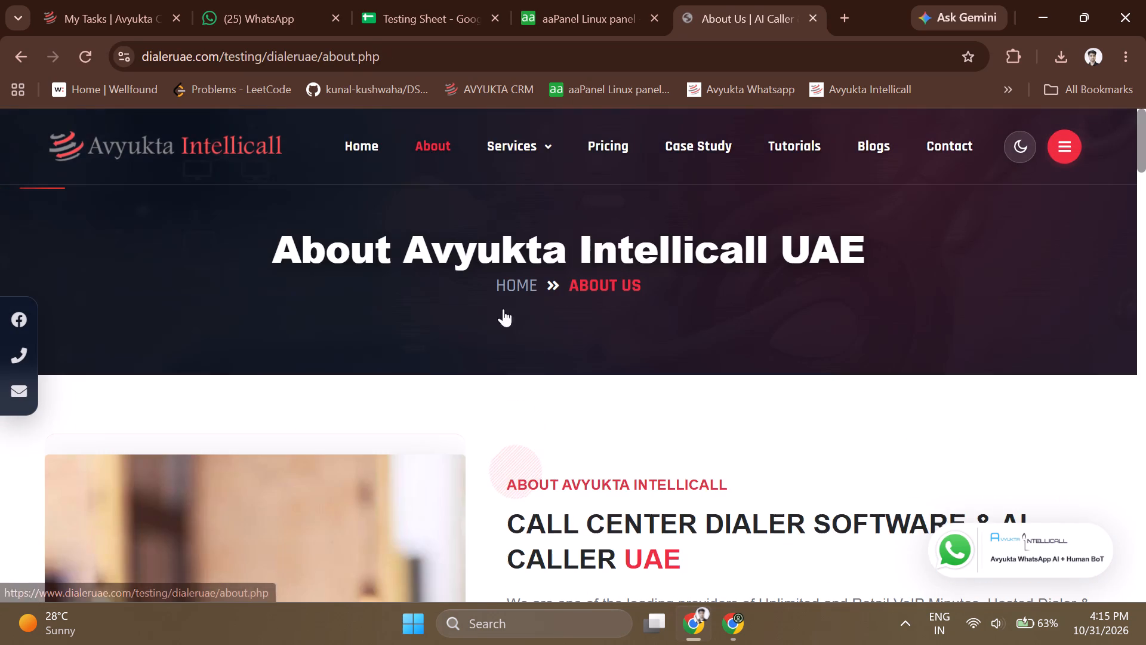
scroll(549, 375, down, 12)
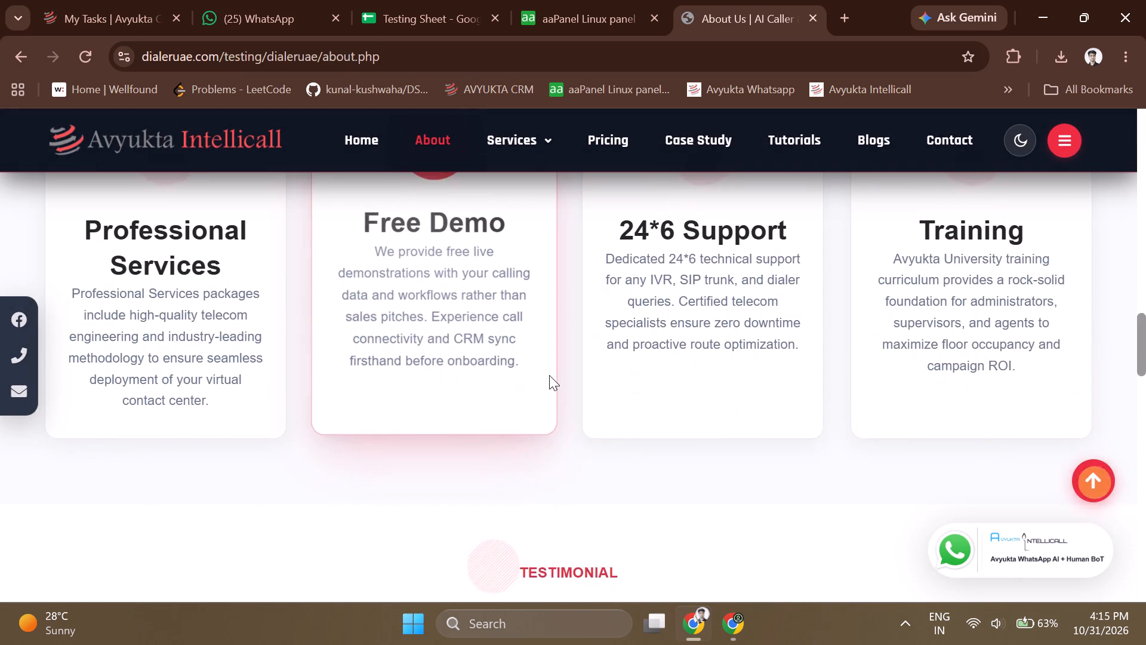
scroll(549, 375, down, 11)
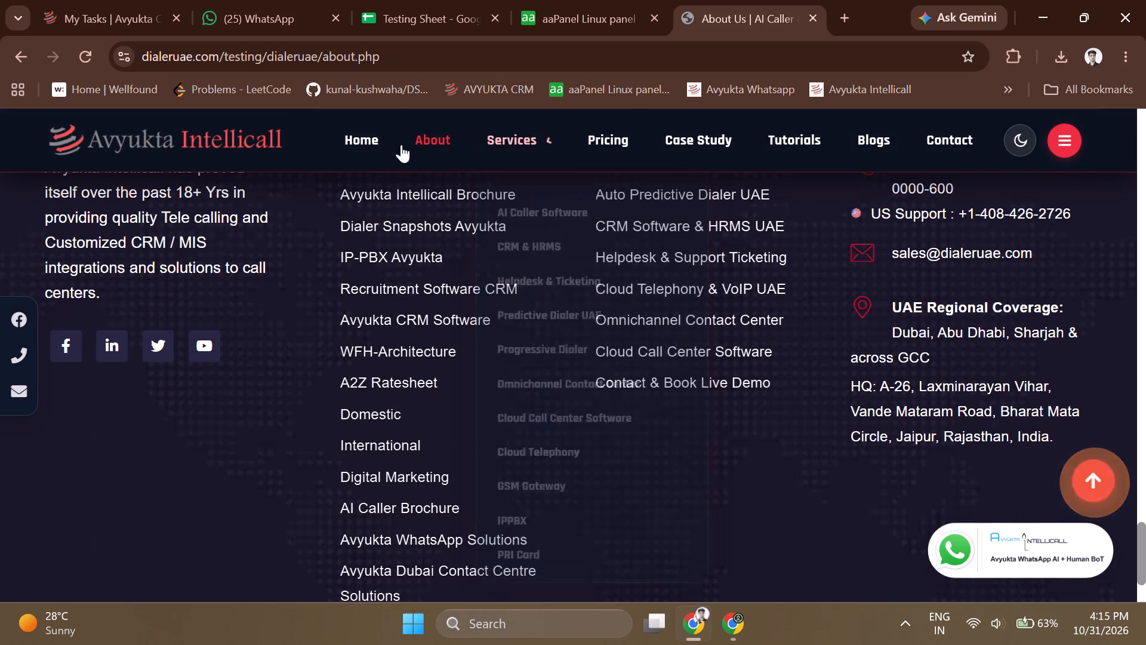
Test the Home navigation link from the About page and go back to the PRI Card page.
click(371, 139)
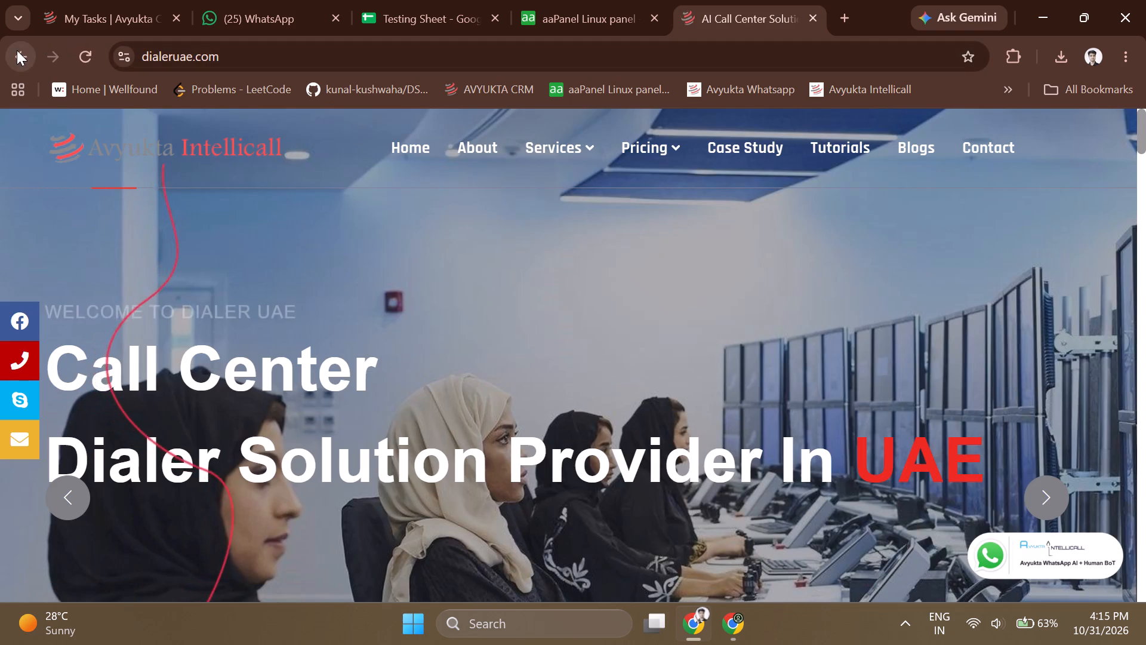
click(17, 50)
click(17, 50)
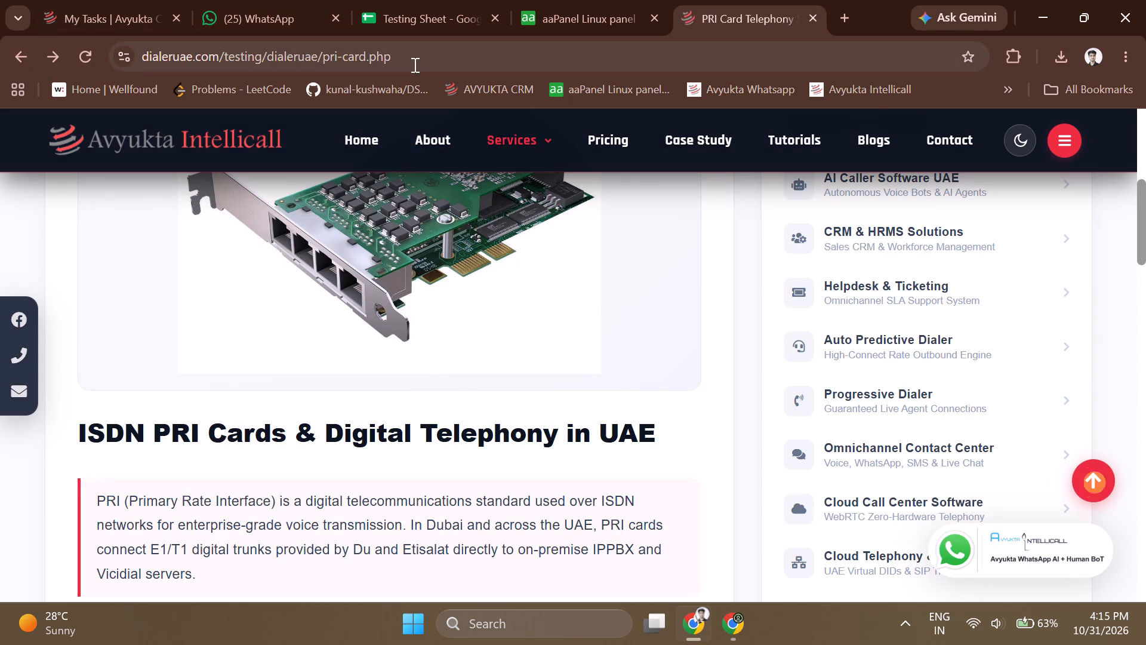
Load the testing site's home page by removing pri-card.php from the address, and review it down to the footer.
drag(414, 64, 323, 69)
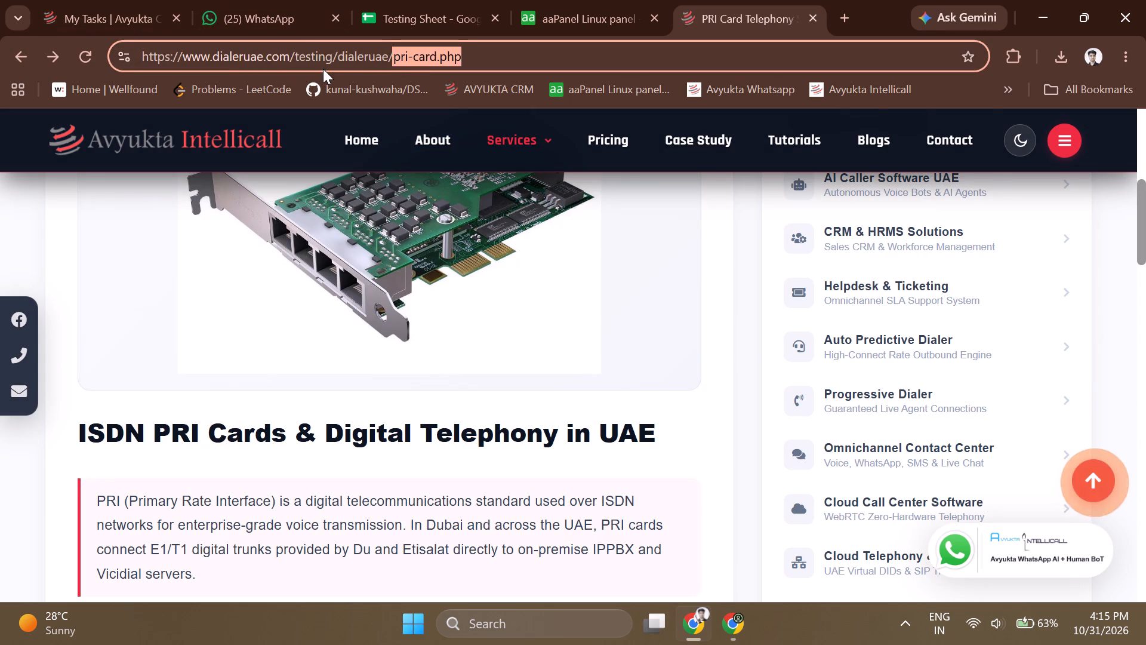
key(BackSpace)
key(Return)
scroll(478, 225, down, 5)
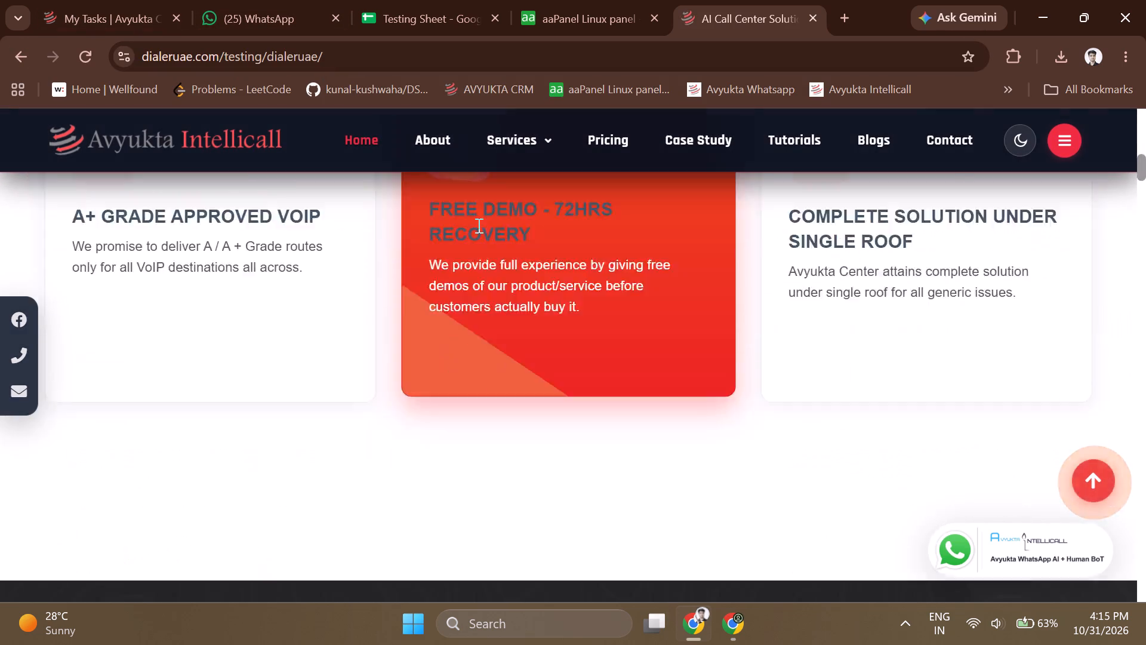
scroll(478, 225, down, 17)
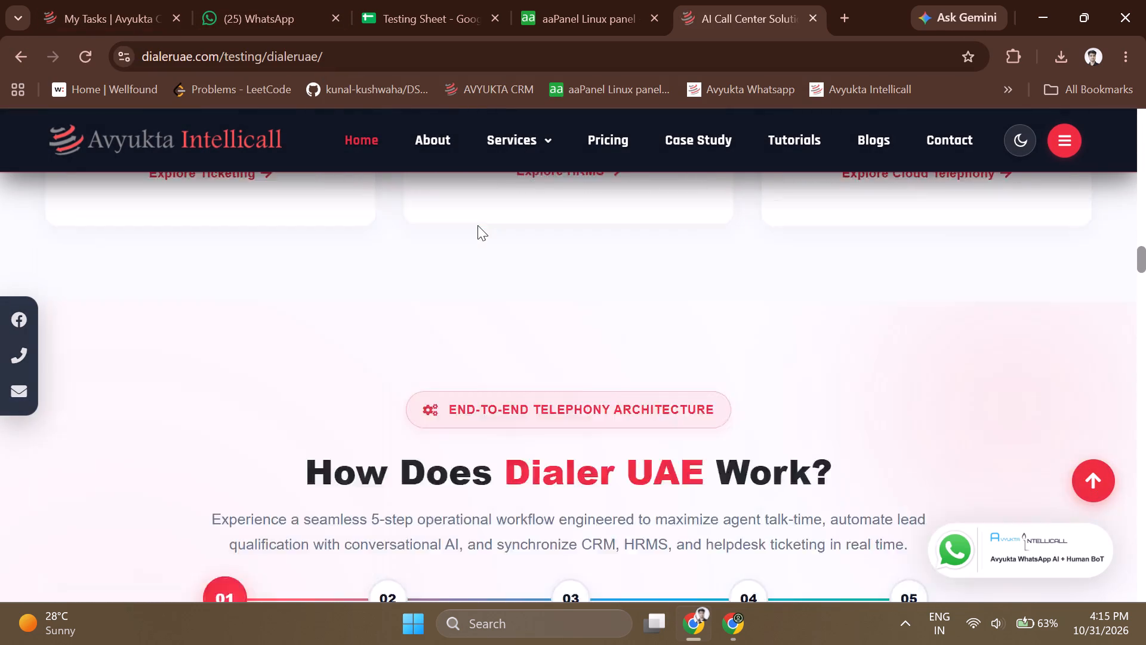
scroll(478, 225, down, 16)
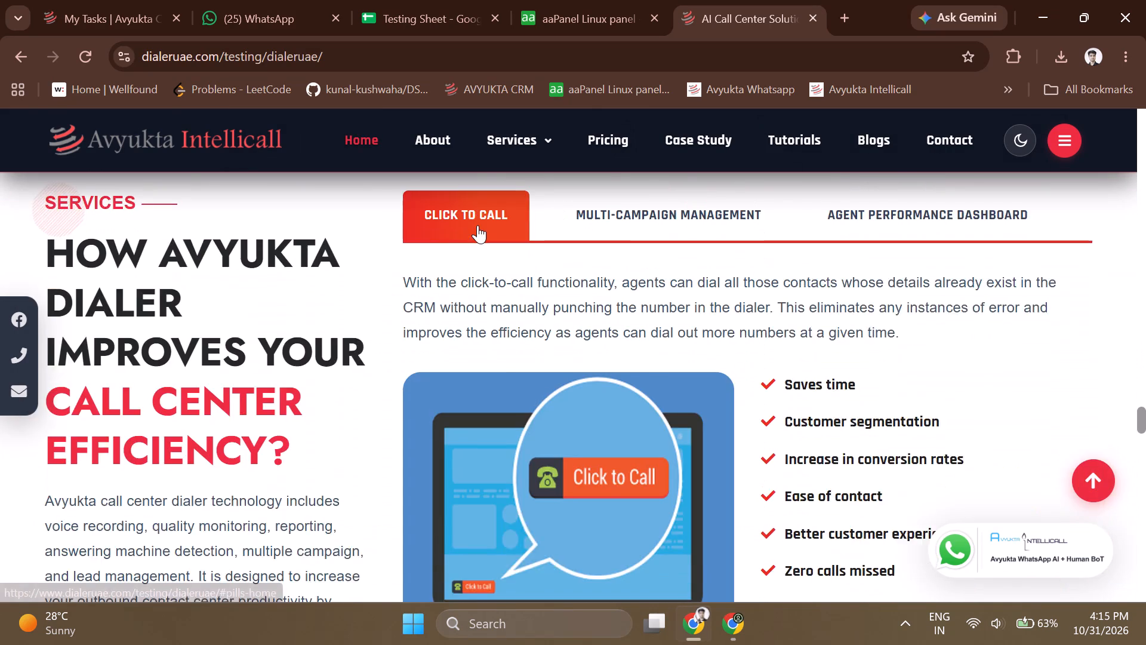
scroll(478, 225, down, 11)
text(x`)
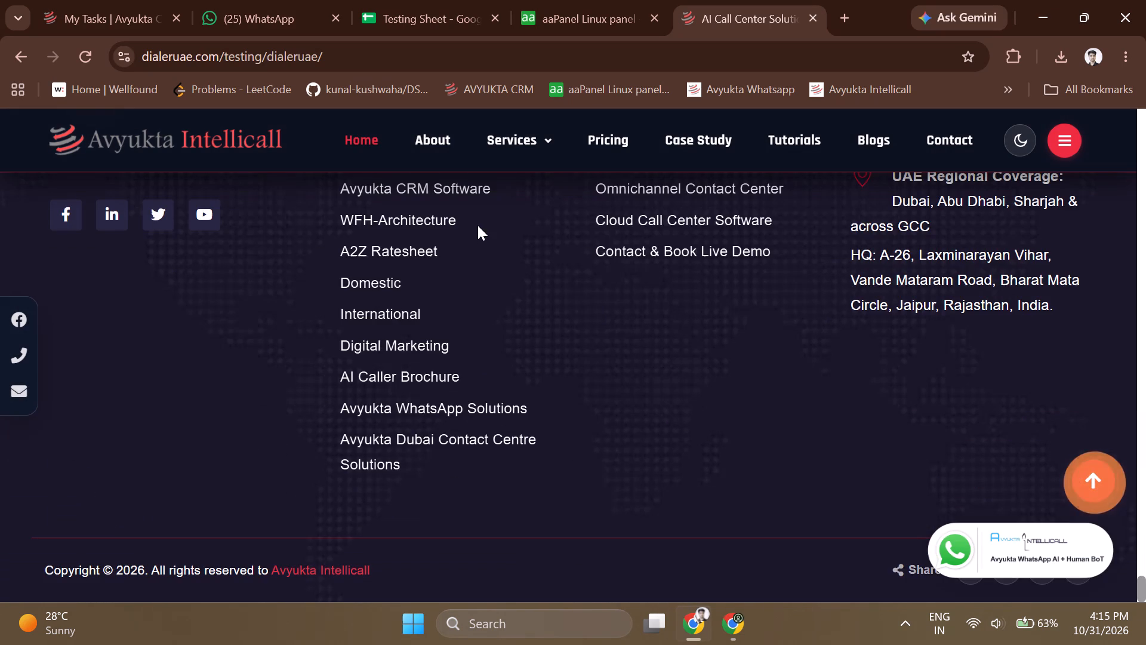
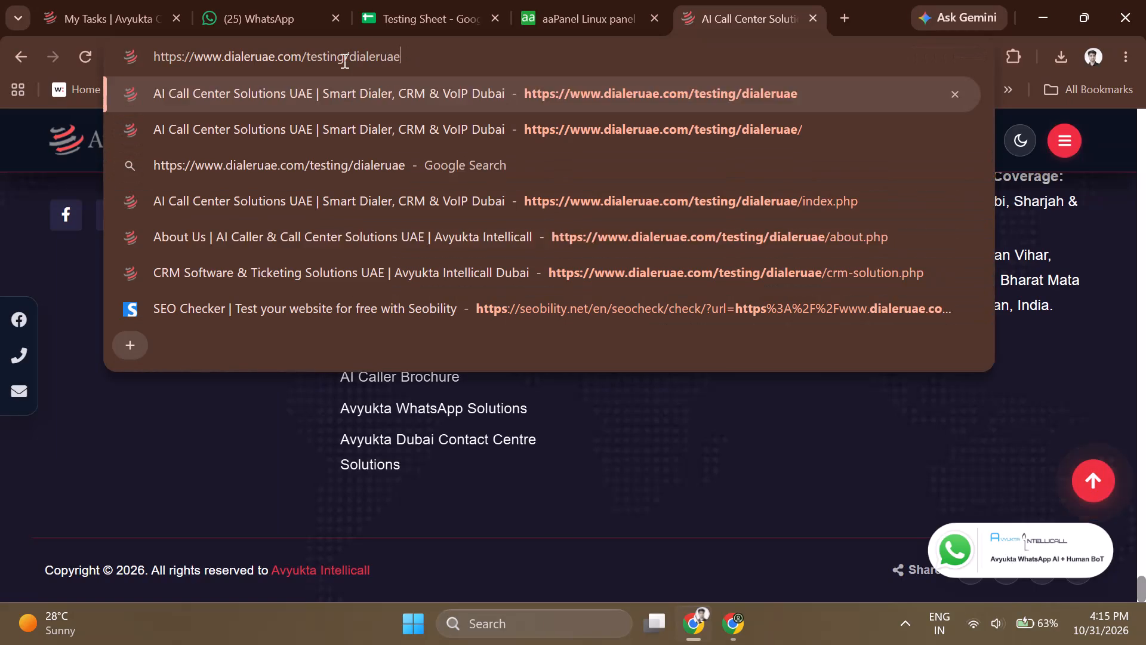
text(e/V)
key(BackSpace)
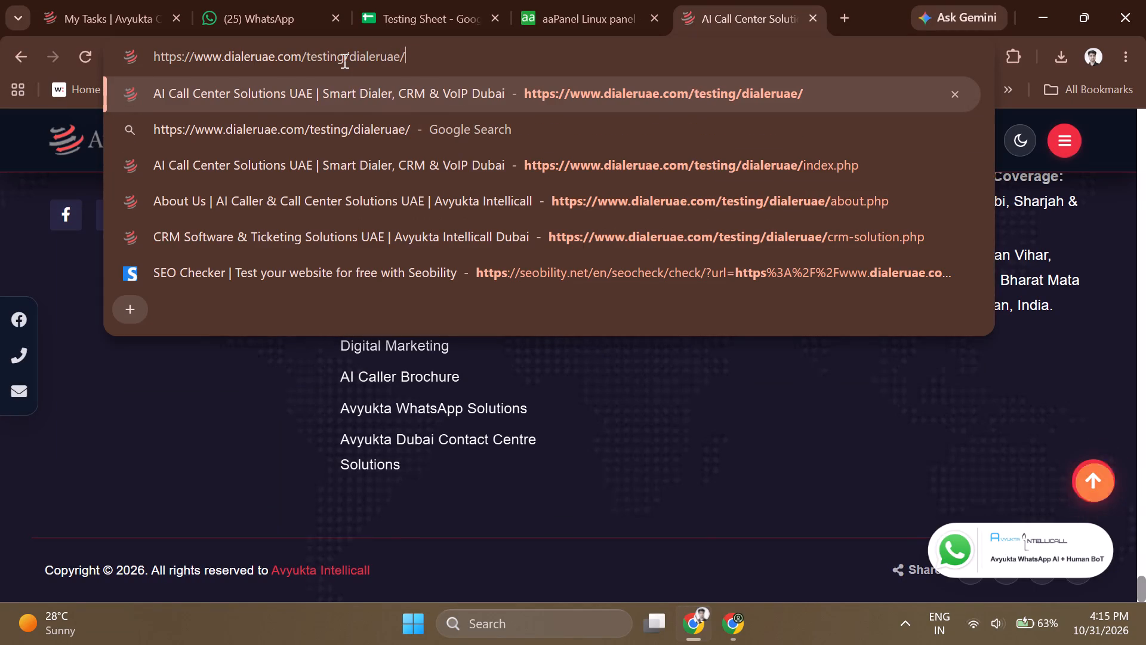
key(ctrl+v)
key(Left)
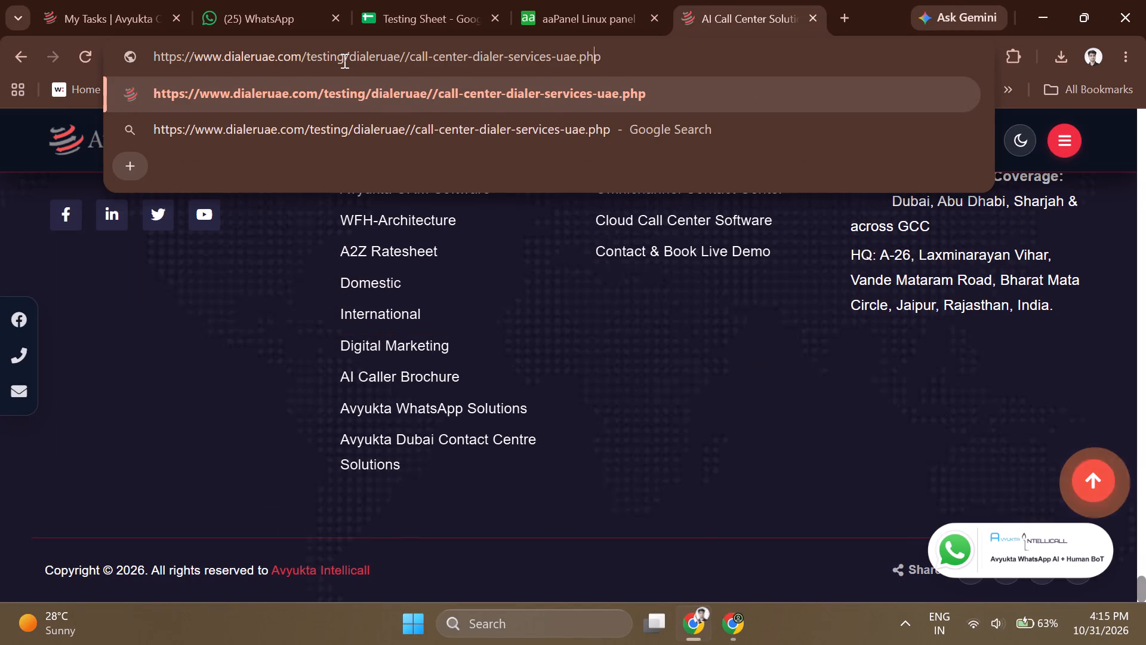
key(Return)
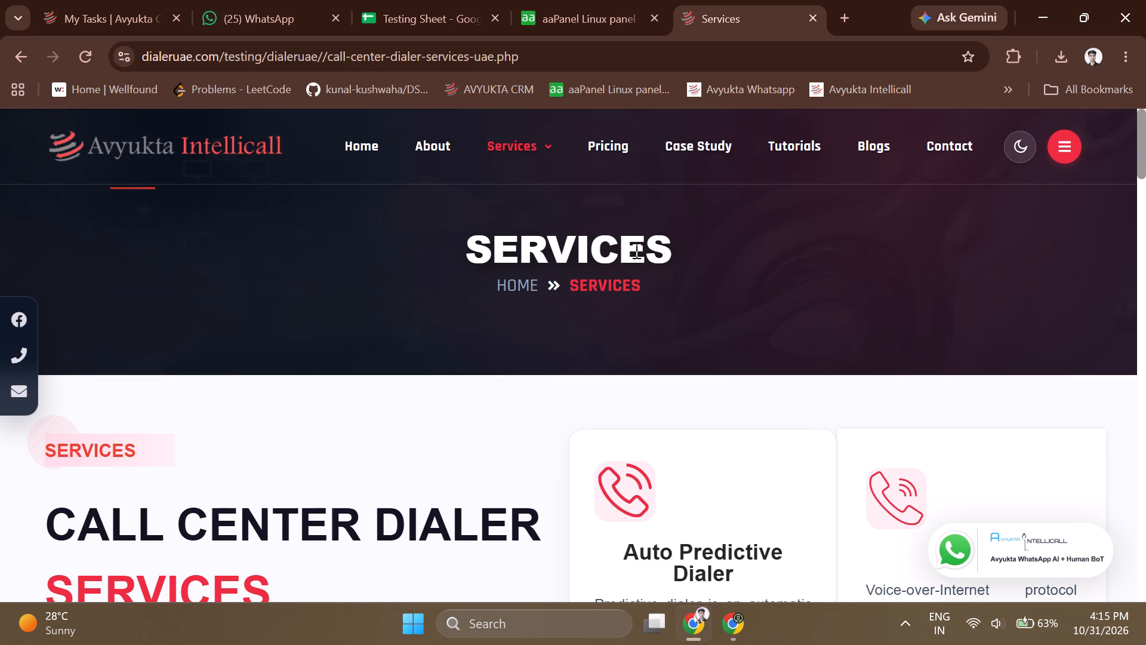
Test the Services navigation link and review the Services page down to the IPPBX, GSM Gateway and PRI Card descriptions.
scroll(645, 313, down, 4)
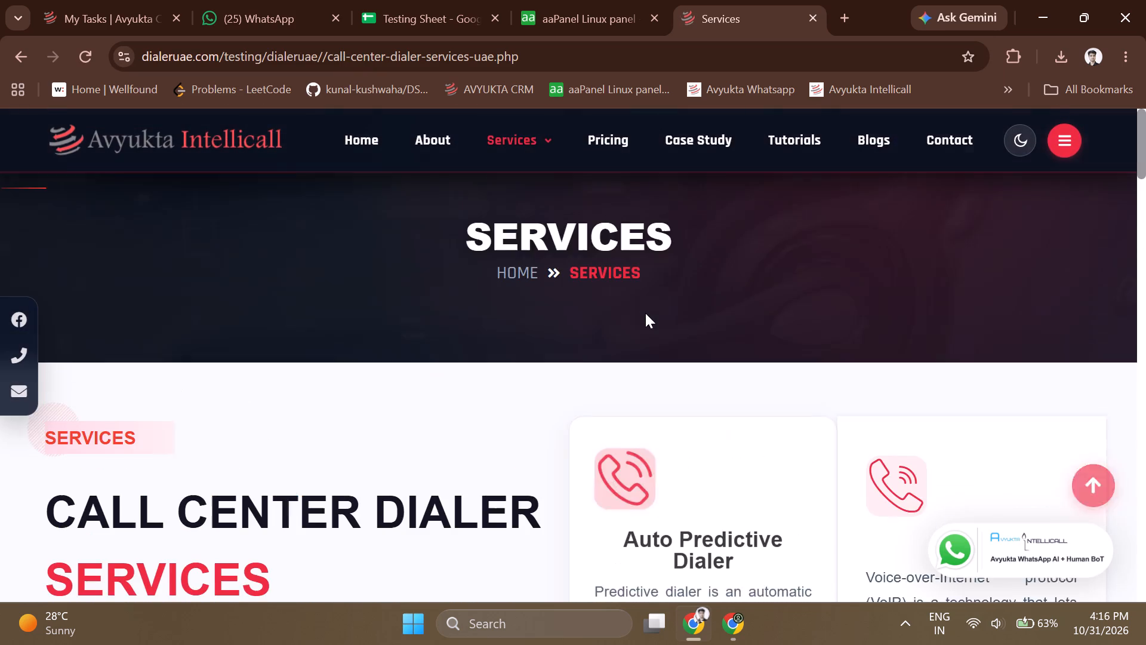
click(521, 148)
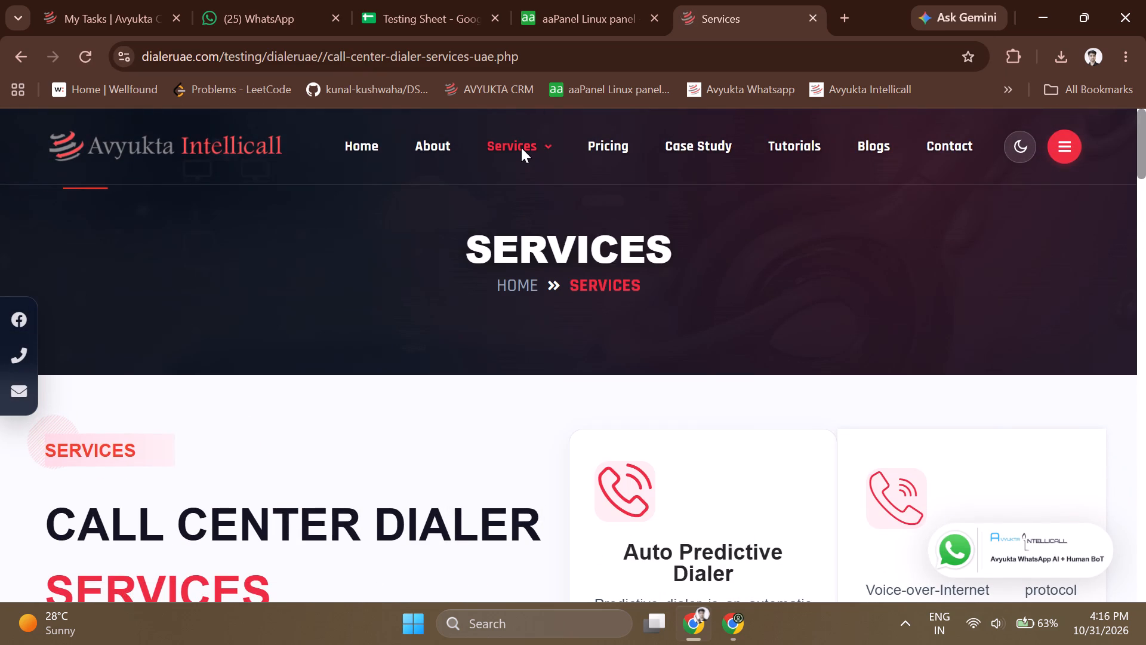
click(506, 151)
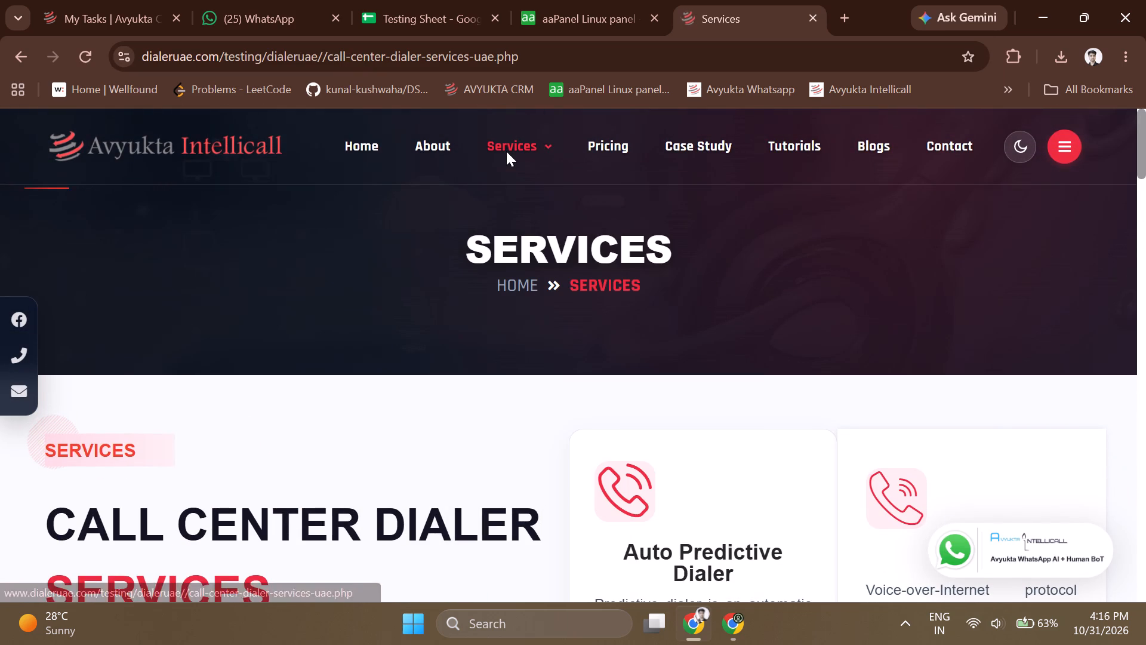
scroll(506, 151, down, 9)
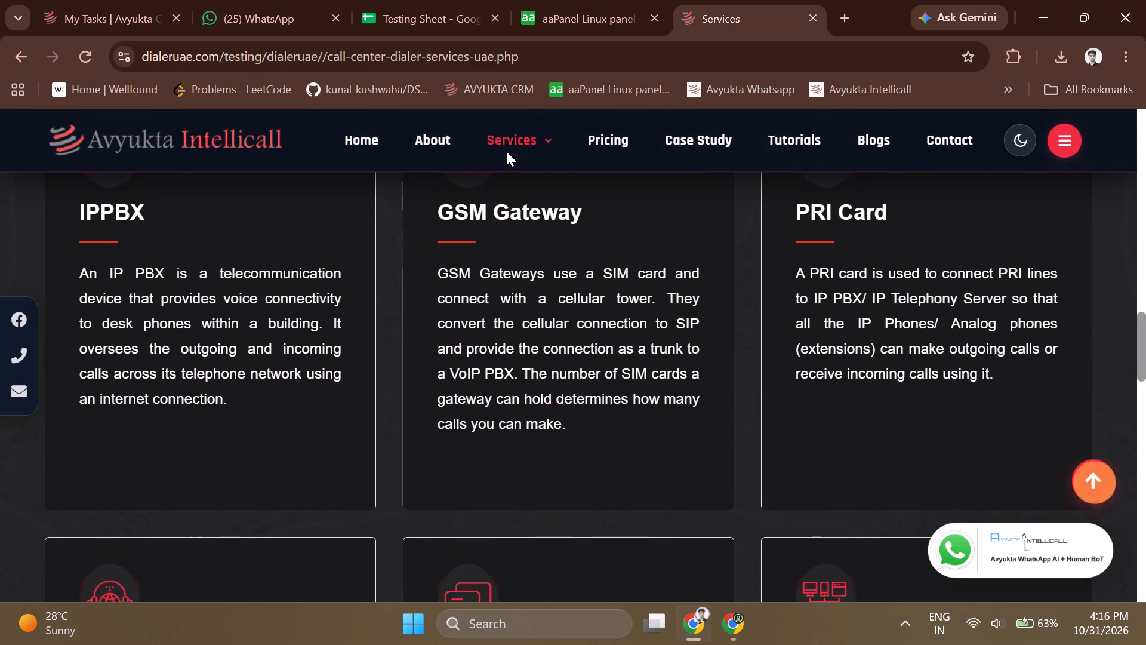
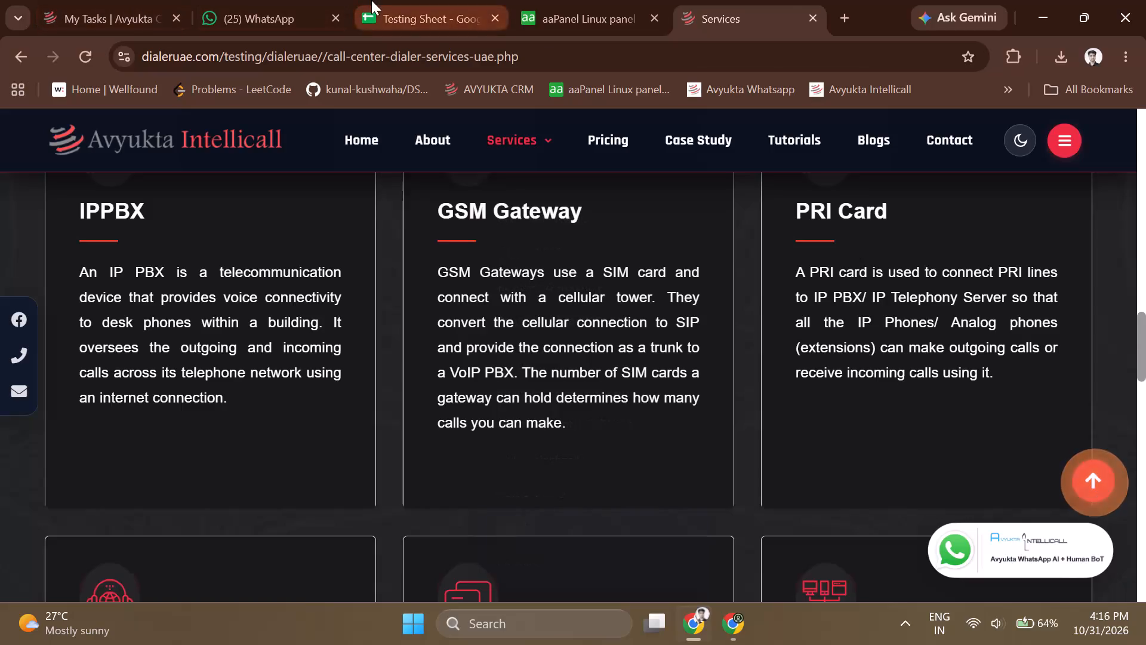
In the Testing Sheet, clear the new SEO score for dialerphilippines.com so its SEO-OLD/SEO-NEW cell reads 90/.
click(371, 0)
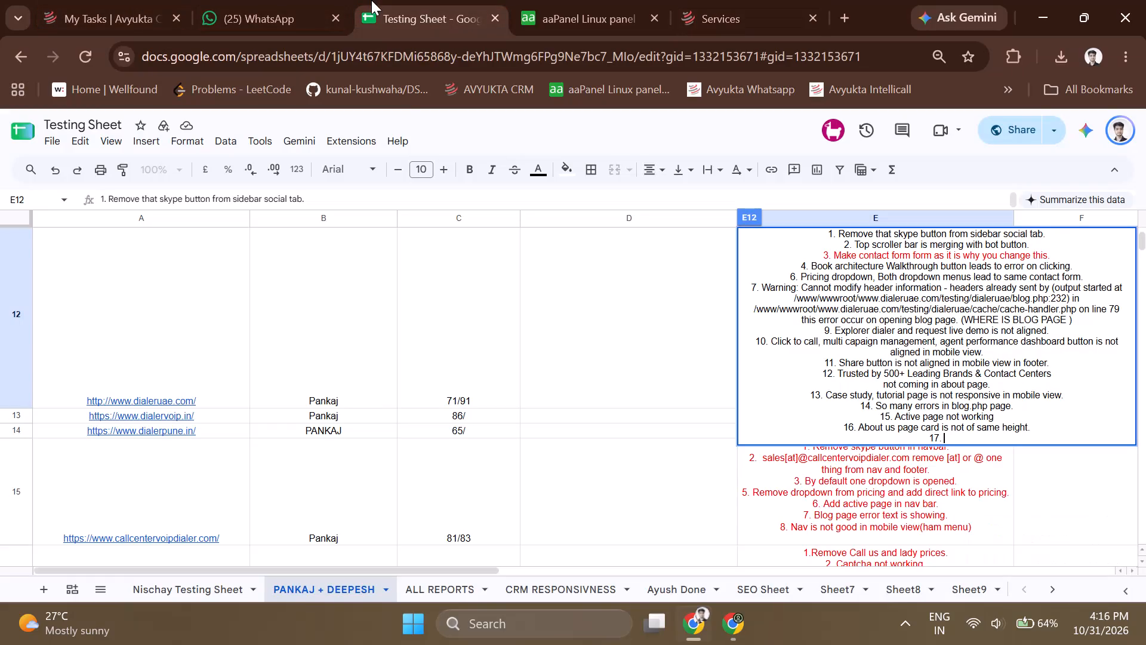
scroll(516, 445, up, 5)
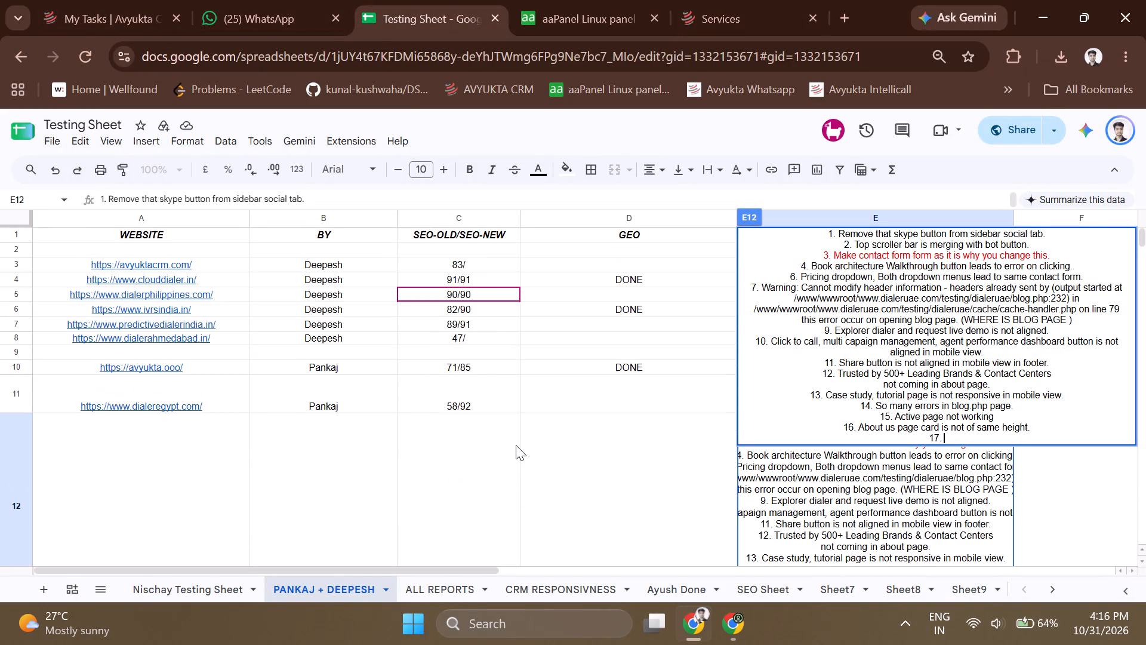
triple_click(472, 290)
click(472, 290)
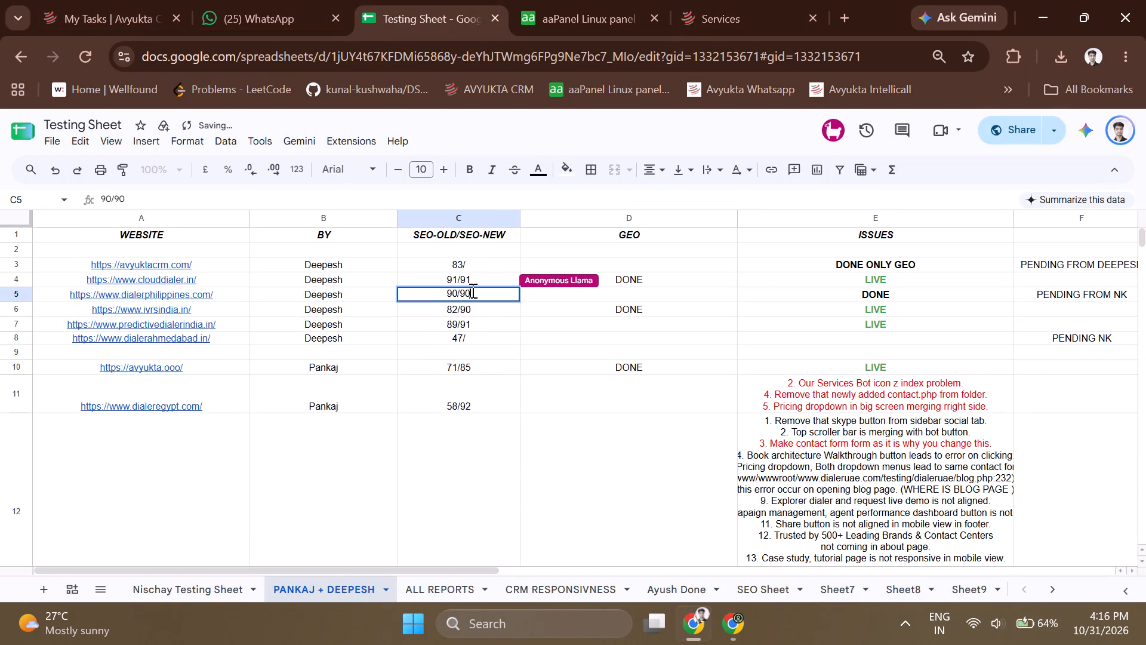
key(BackSpace)
key(BackSpace)
click(584, 370)
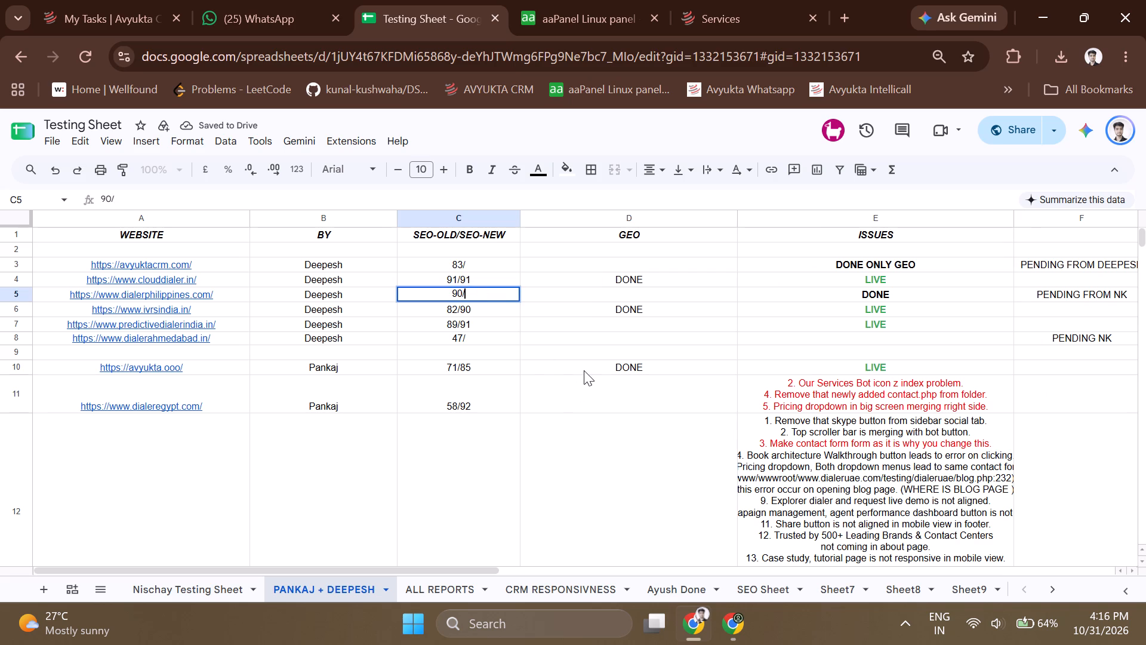
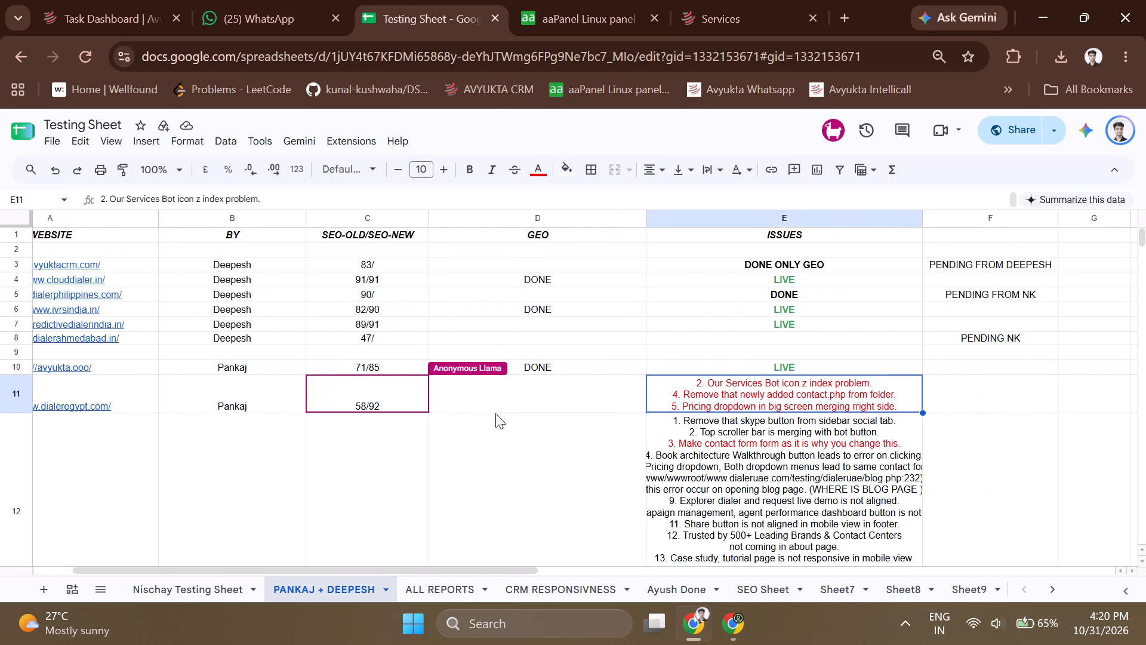
click(495, 413)
scroll(495, 413, right, 1)
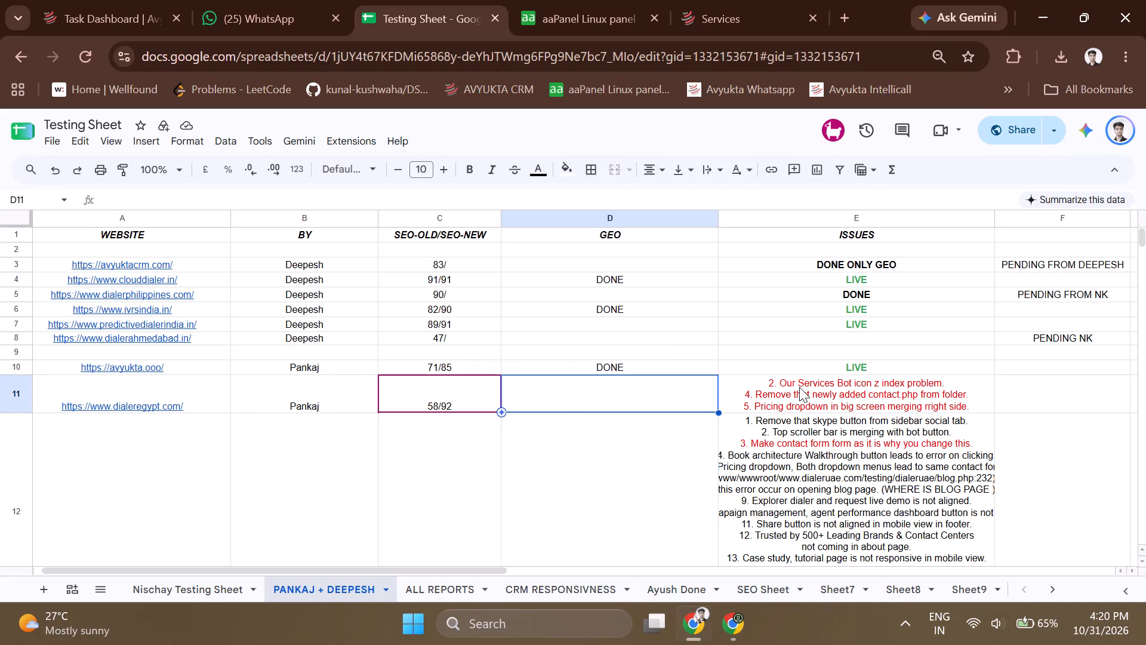
click(809, 466)
scroll(809, 466, down, 1)
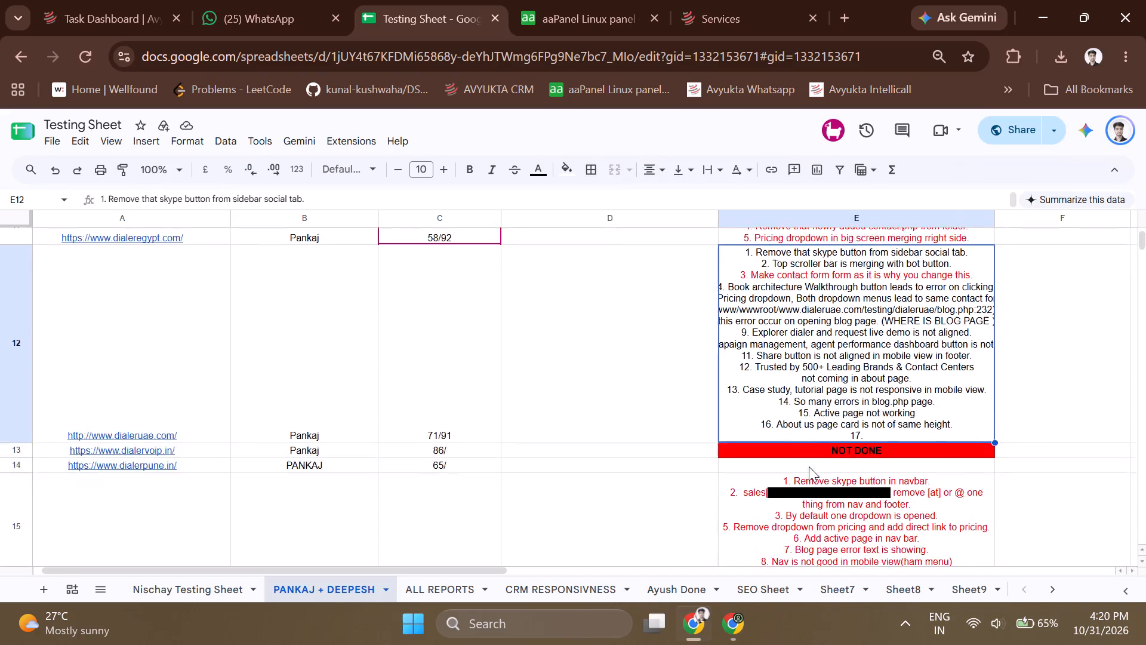
scroll(809, 466, down, 1)
scroll(889, 376, up, 1)
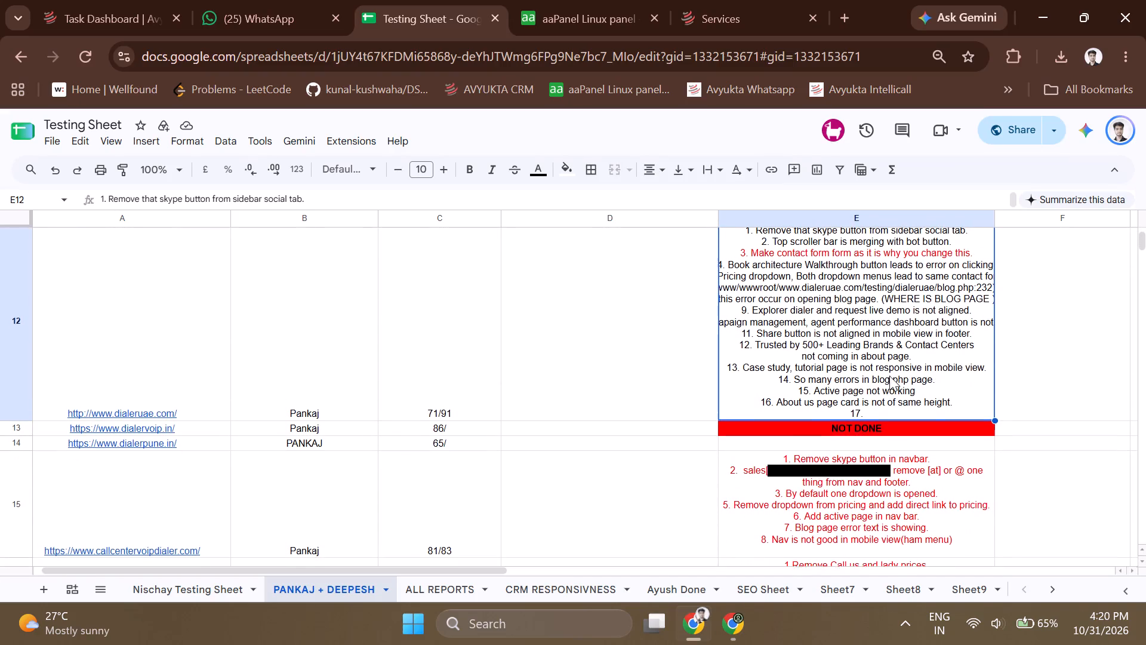
scroll(889, 376, up, 1)
double_click(890, 407)
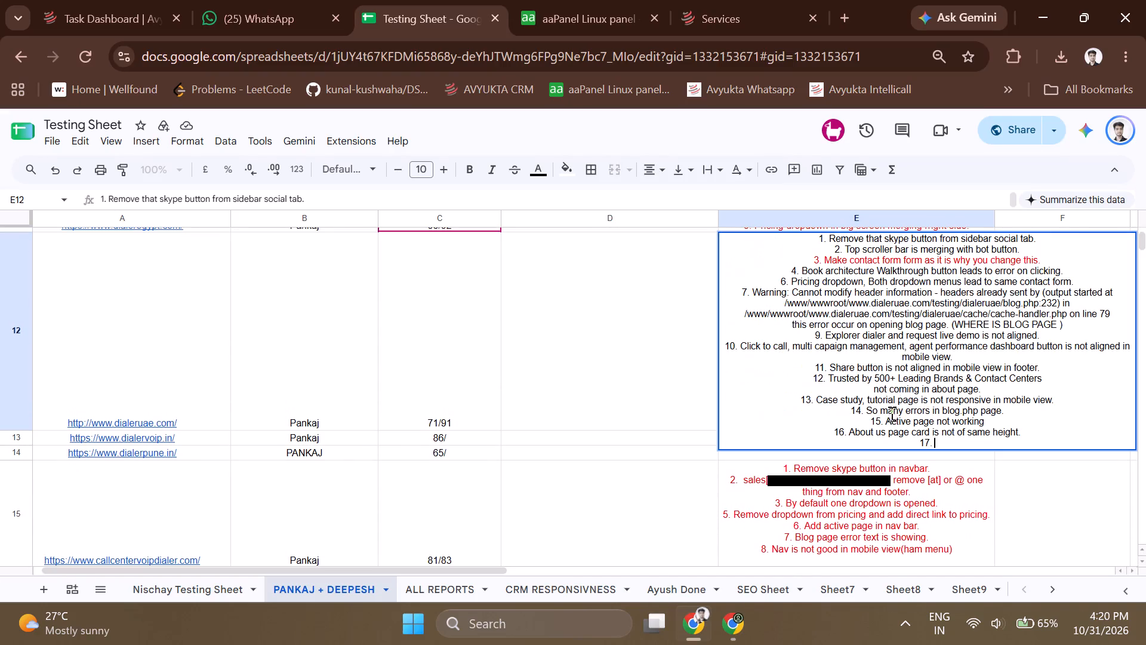
triple_click(896, 428)
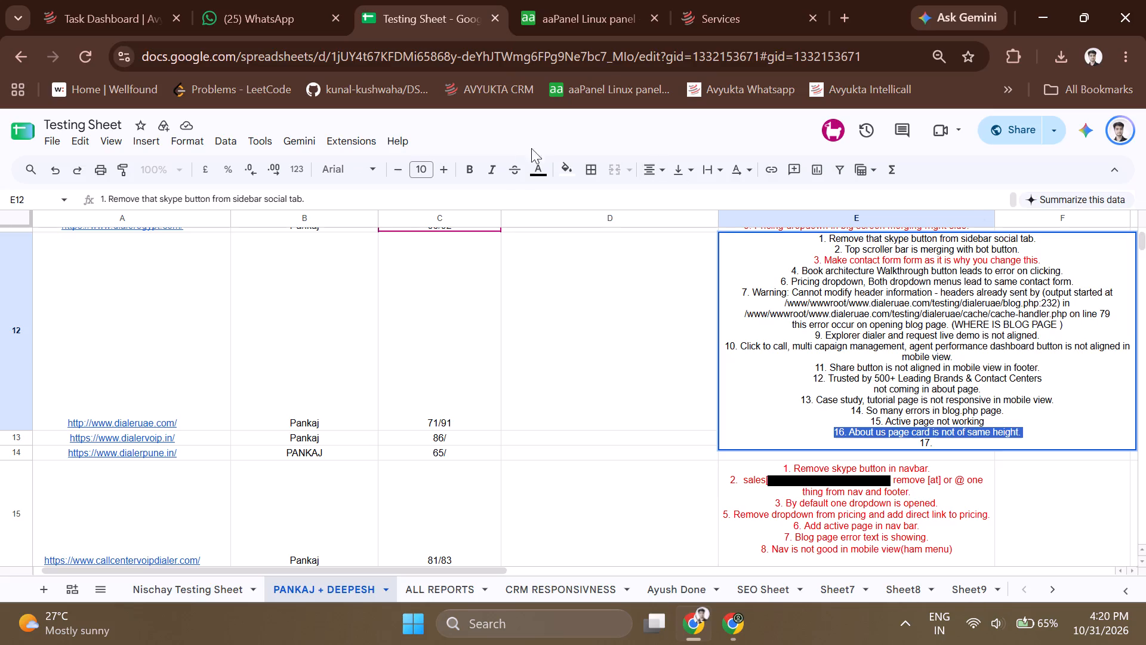
click(539, 171)
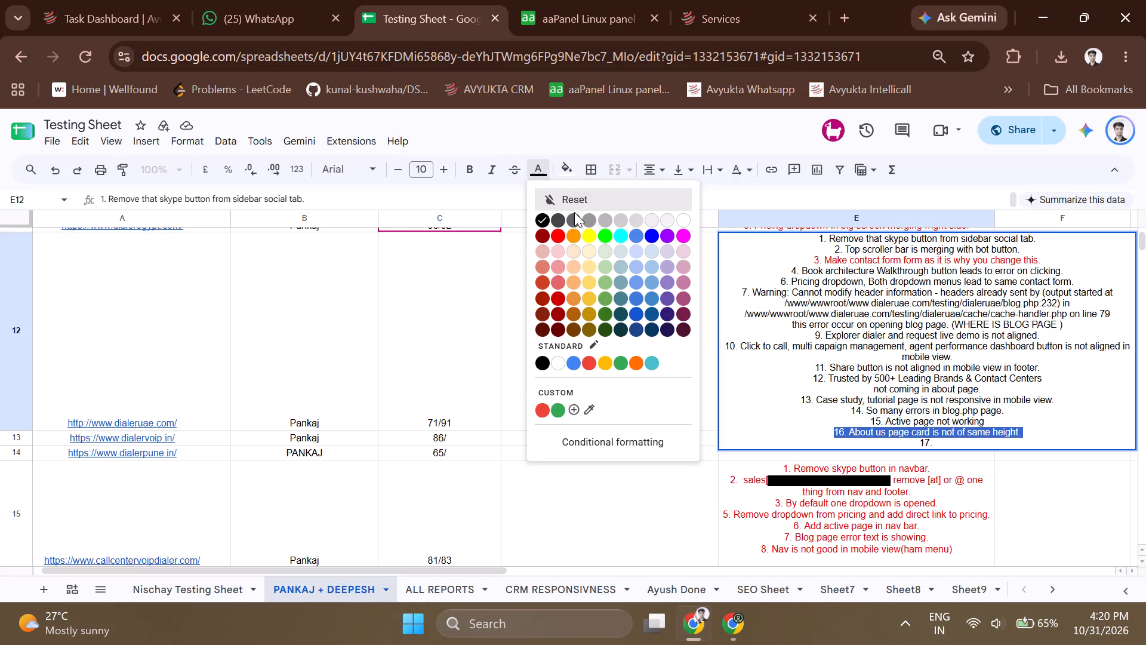
click(562, 234)
click(831, 368)
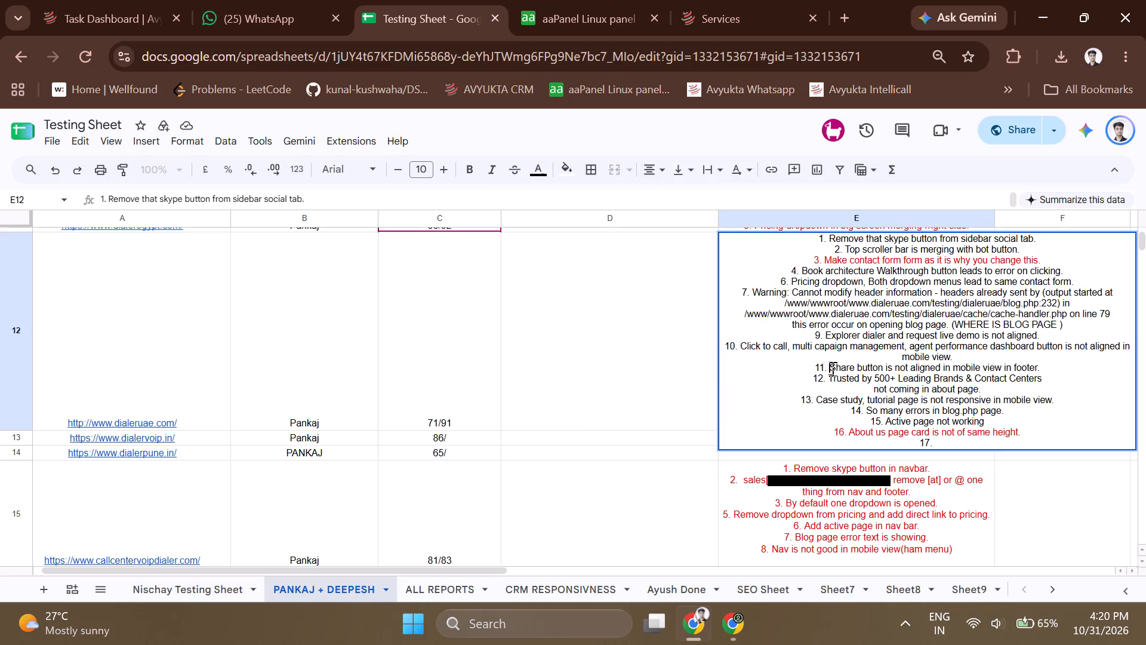
Place the text cursor after the empty item 17 in cell E12.
double_click(954, 446)
Write item 17 in cell E12 as "call-center-dialer-services-uae.php page having", copying the file name from the Services page's address.
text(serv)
click(694, 0)
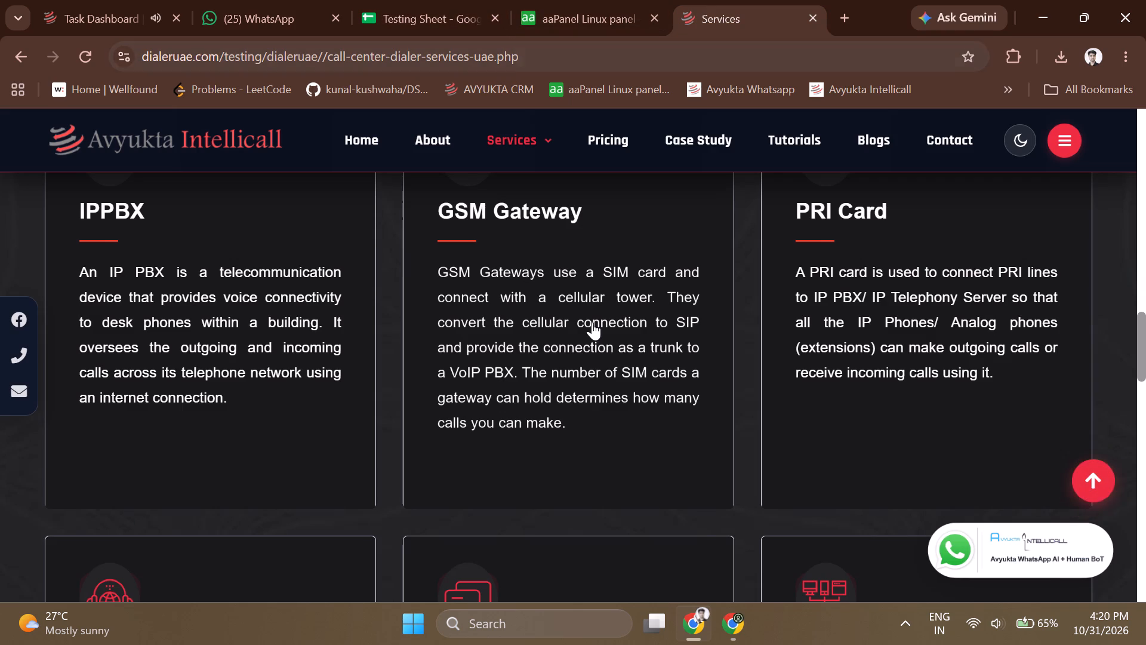
scroll(592, 328, up, 13)
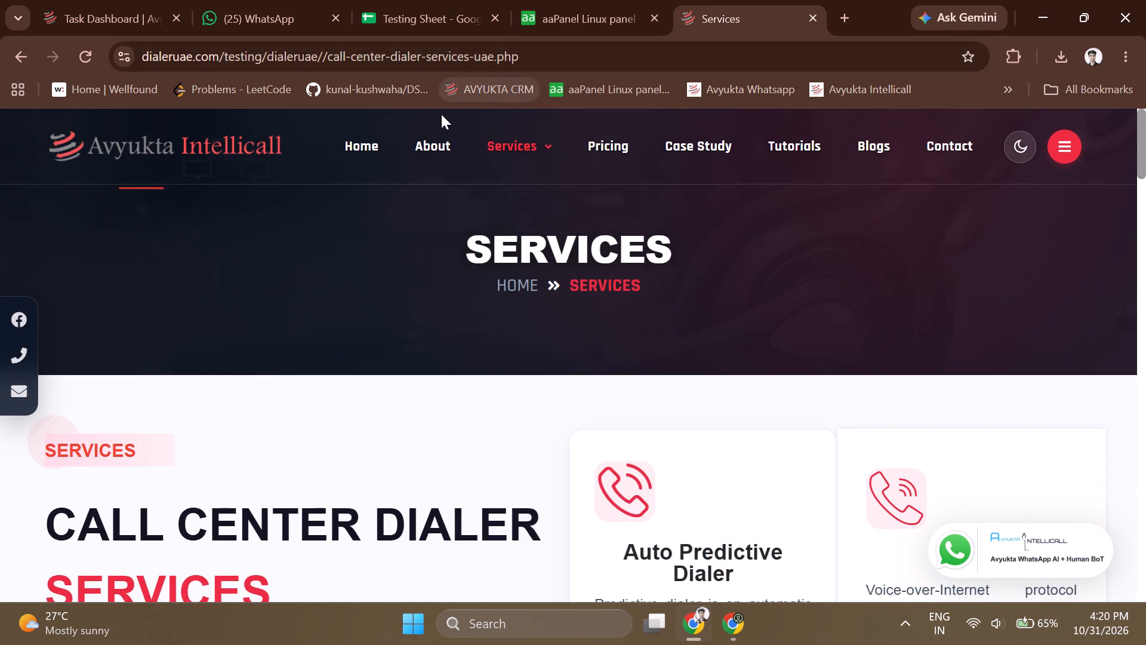
click(511, 139)
scroll(602, 278, down, 3)
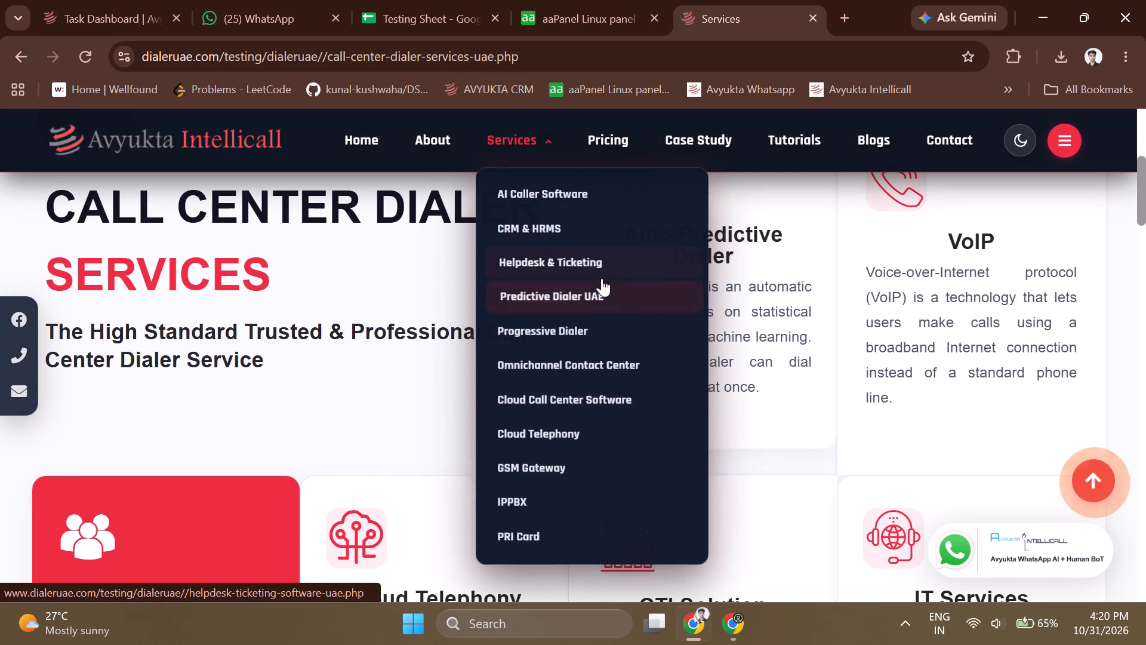
drag(538, 62, 327, 72)
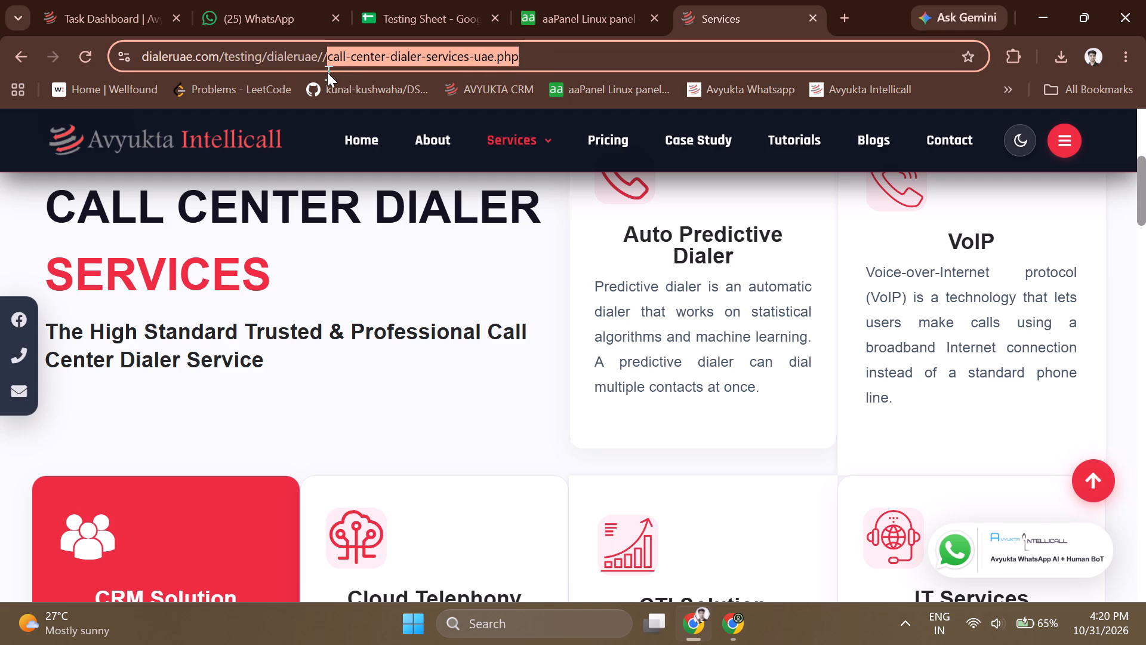
key(ctrl+c)
click(412, 0)
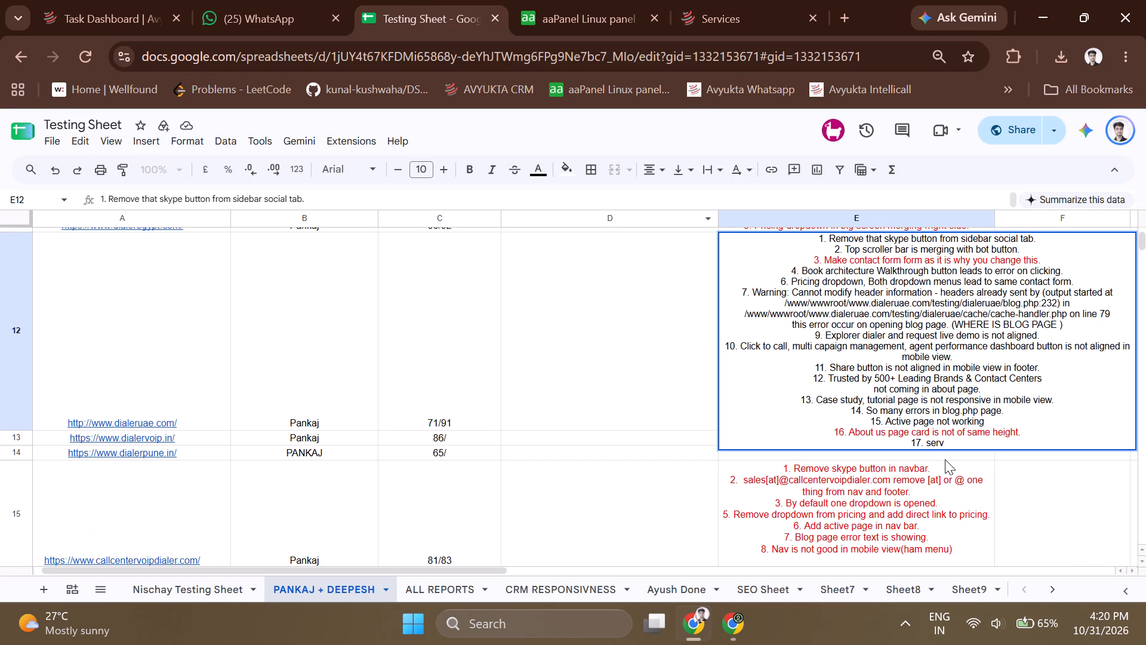
double_click(934, 444)
key(ctrl+v)
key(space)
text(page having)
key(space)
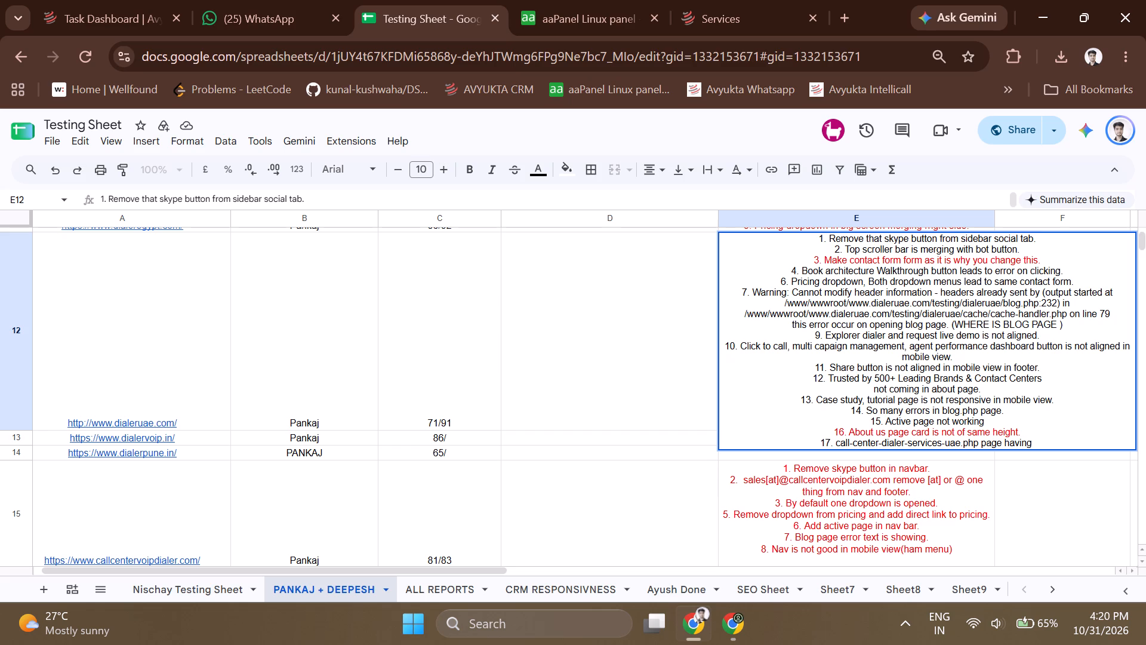
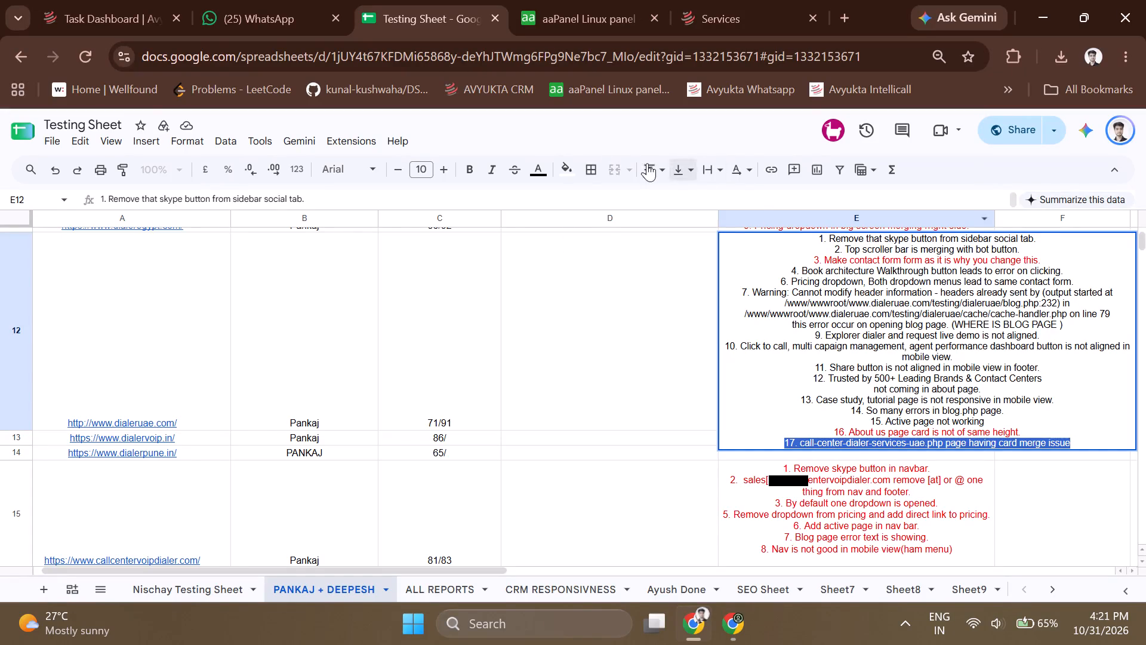
Colour the line "17. call-center-dialer-services-uae.php page having card merge issue" red in cell E12 and leave the cell.
click(545, 170)
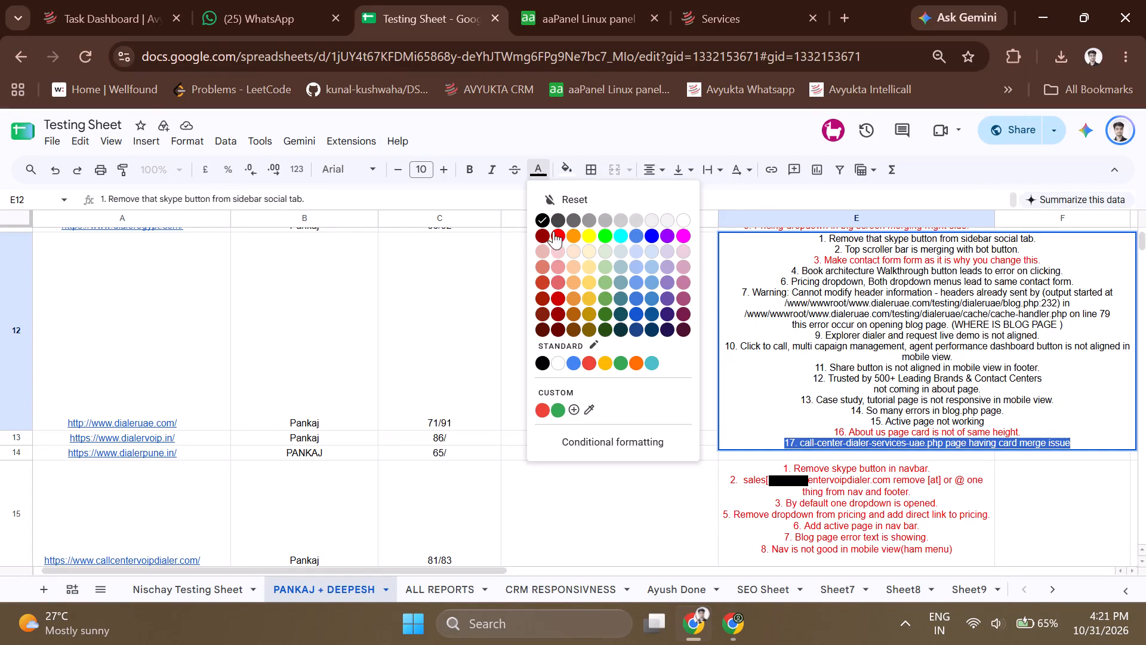
click(553, 231)
click(761, 374)
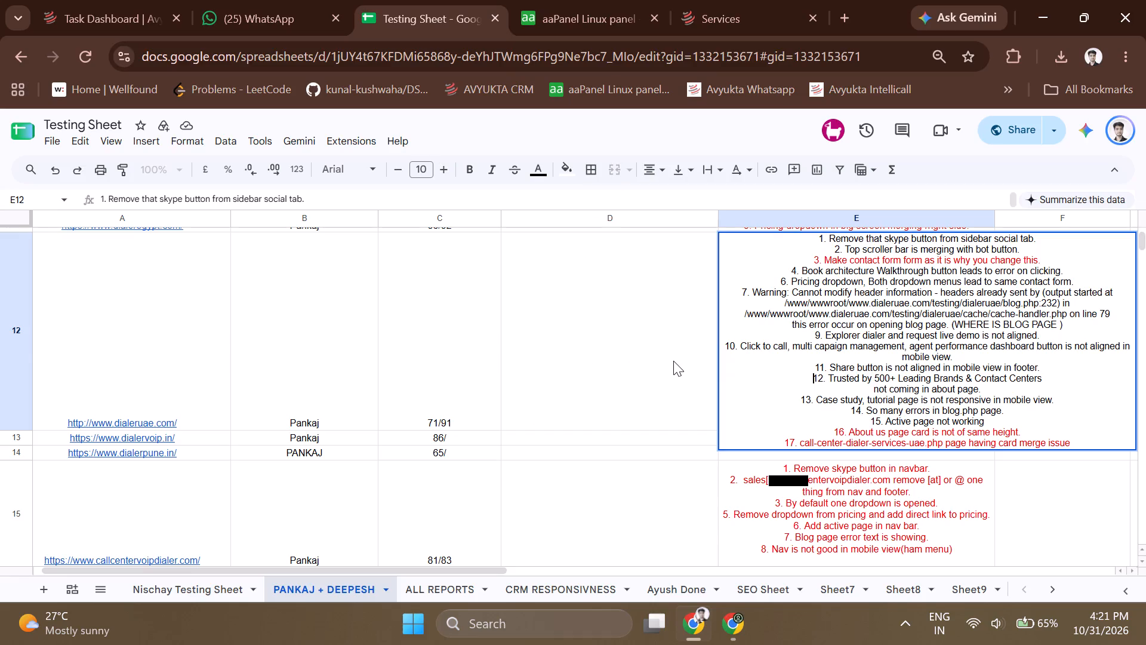
scroll(855, 363, up, 2)
click(691, 349)
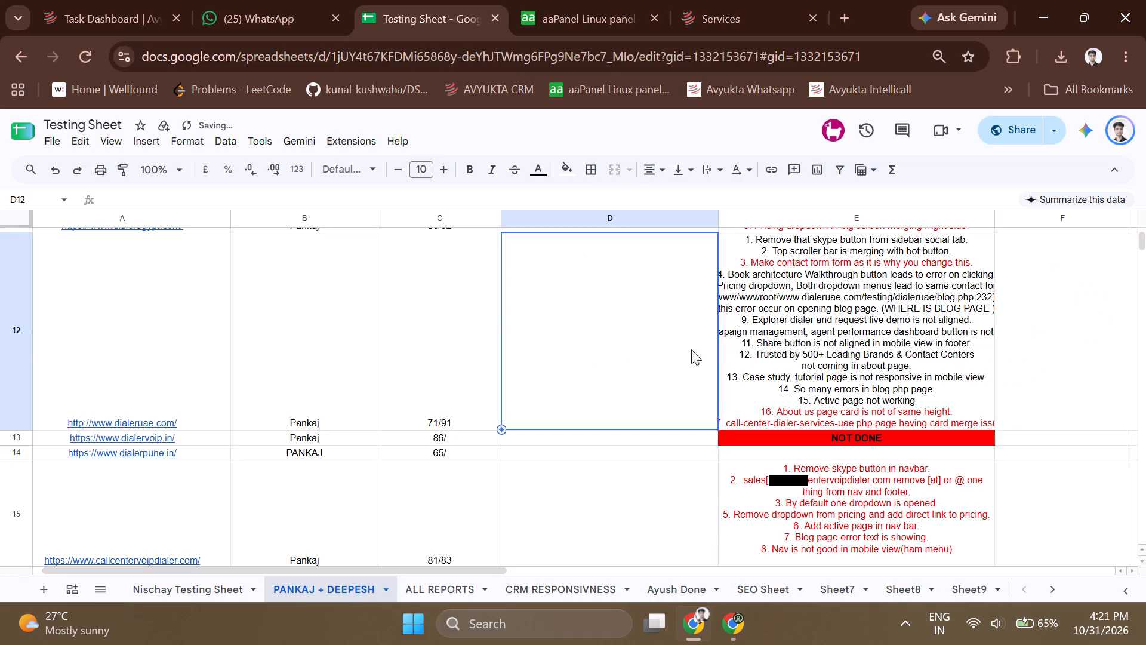
In cell E12, change the text colour of the line "3. Make contact form form as it is why you change this." to black.
double_click(859, 354)
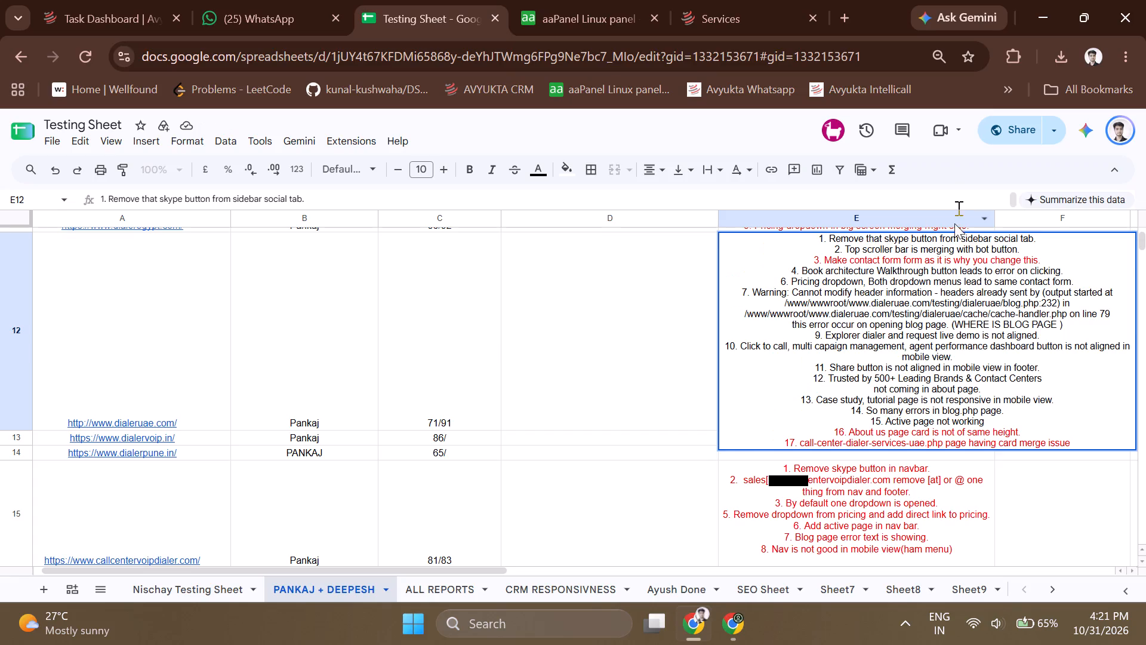
triple_click(932, 265)
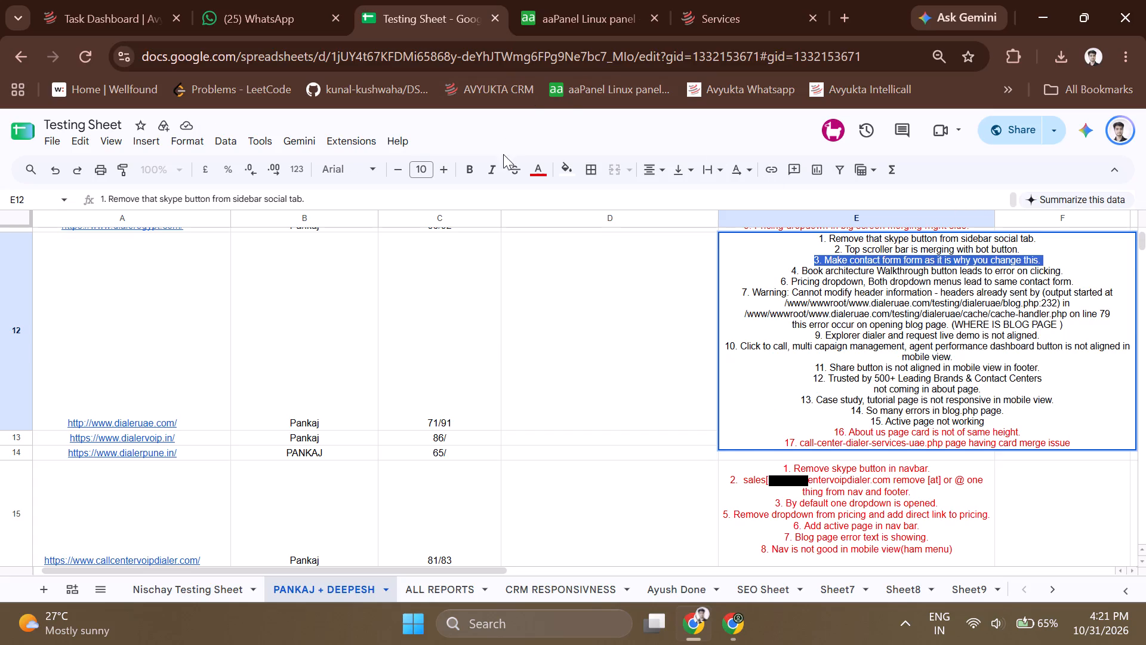
click(540, 160)
click(542, 222)
click(780, 306)
click(655, 321)
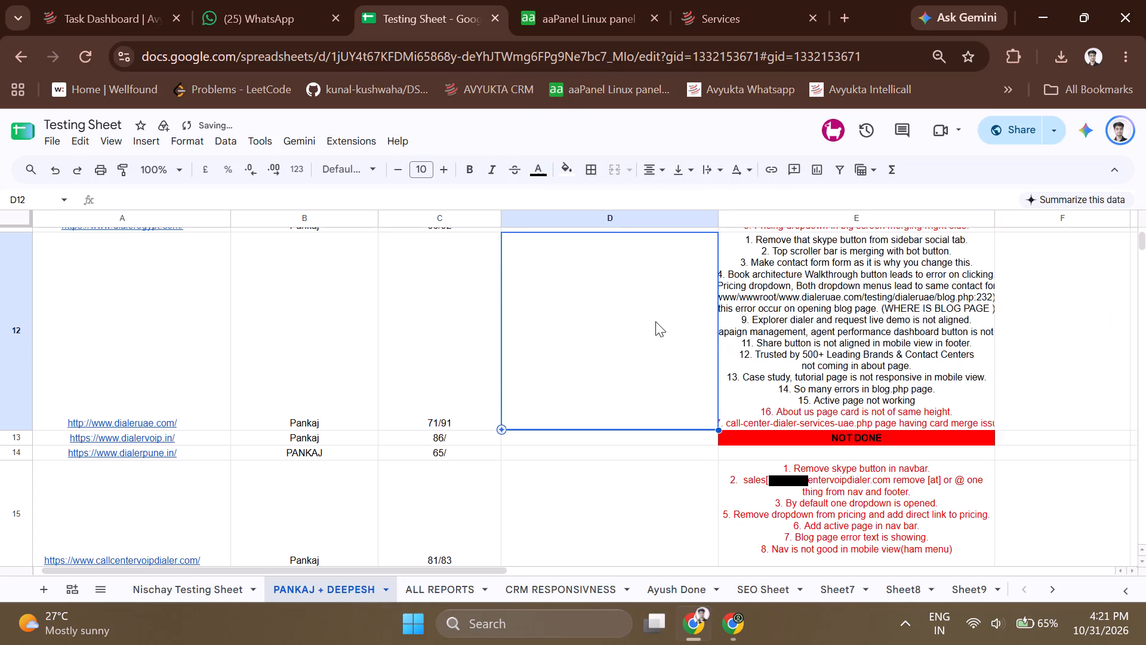
click(587, 457)
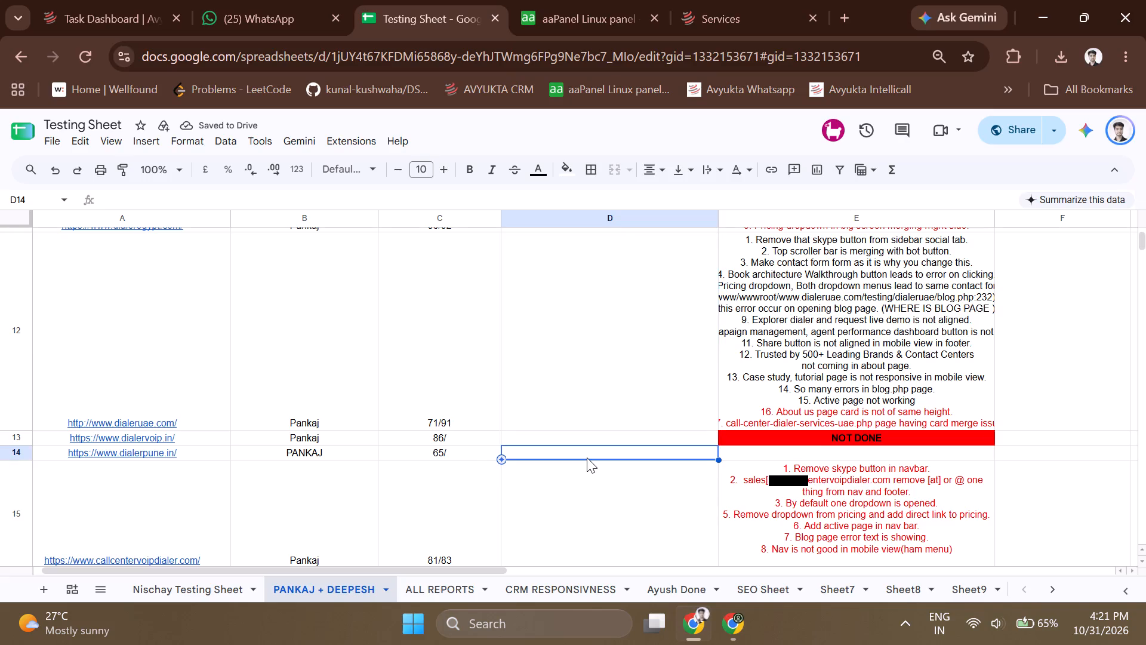
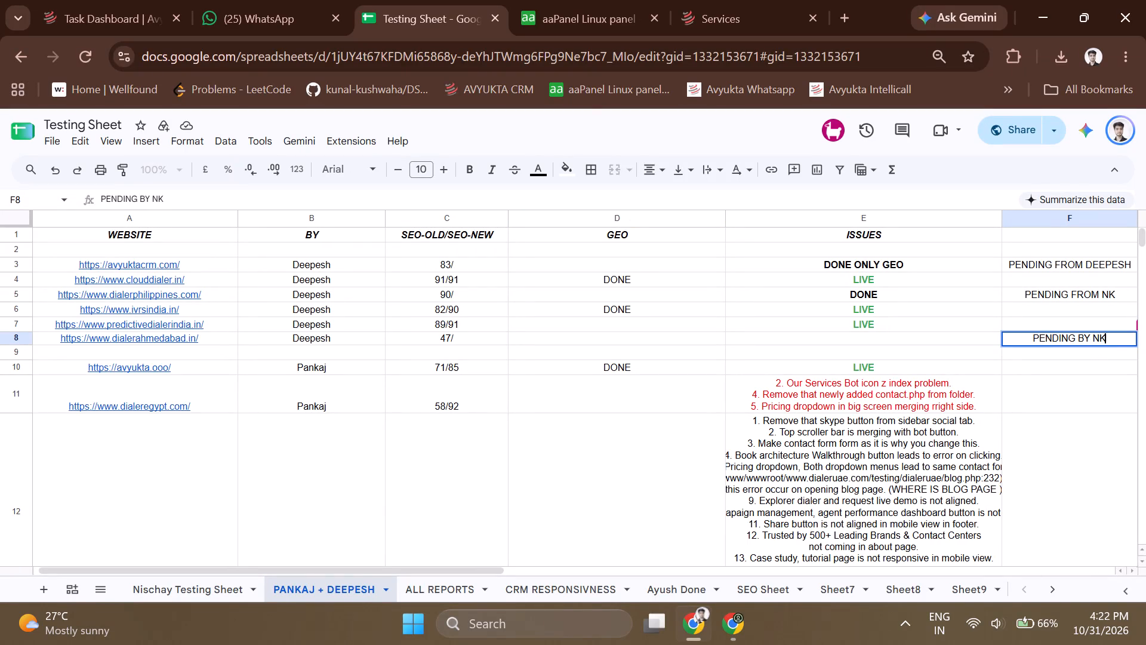
Change the status note for dialerphilippines.com in cell F5 to "PENDING BY NK".
double_click(1082, 298)
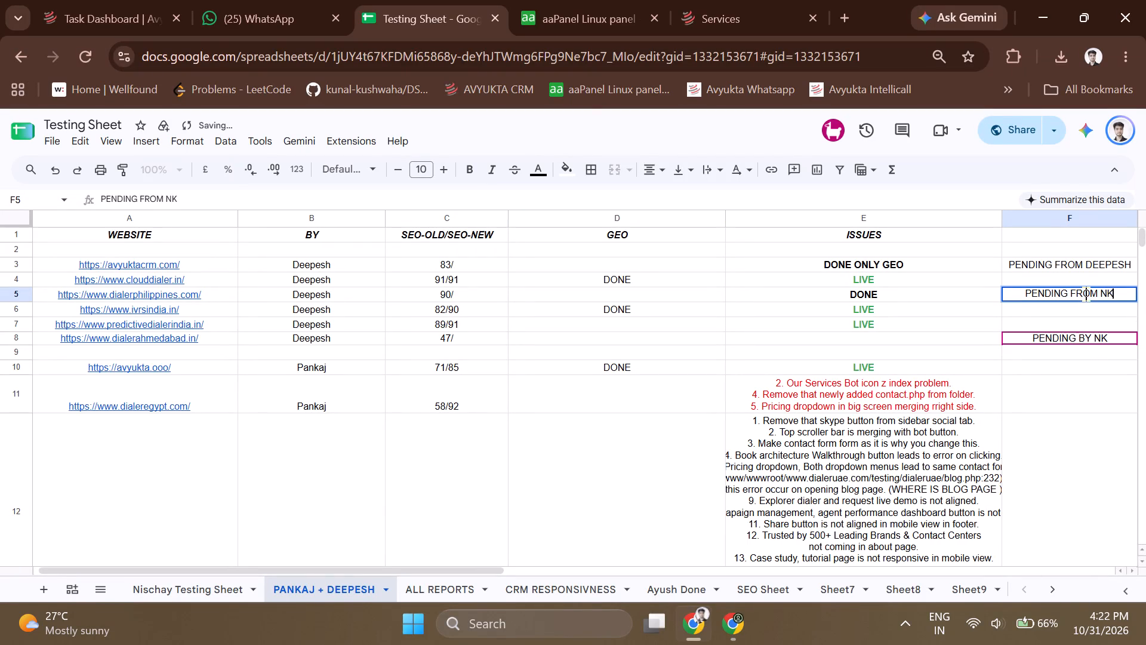
double_click(1085, 293)
key(BackSpace)
text(BY)
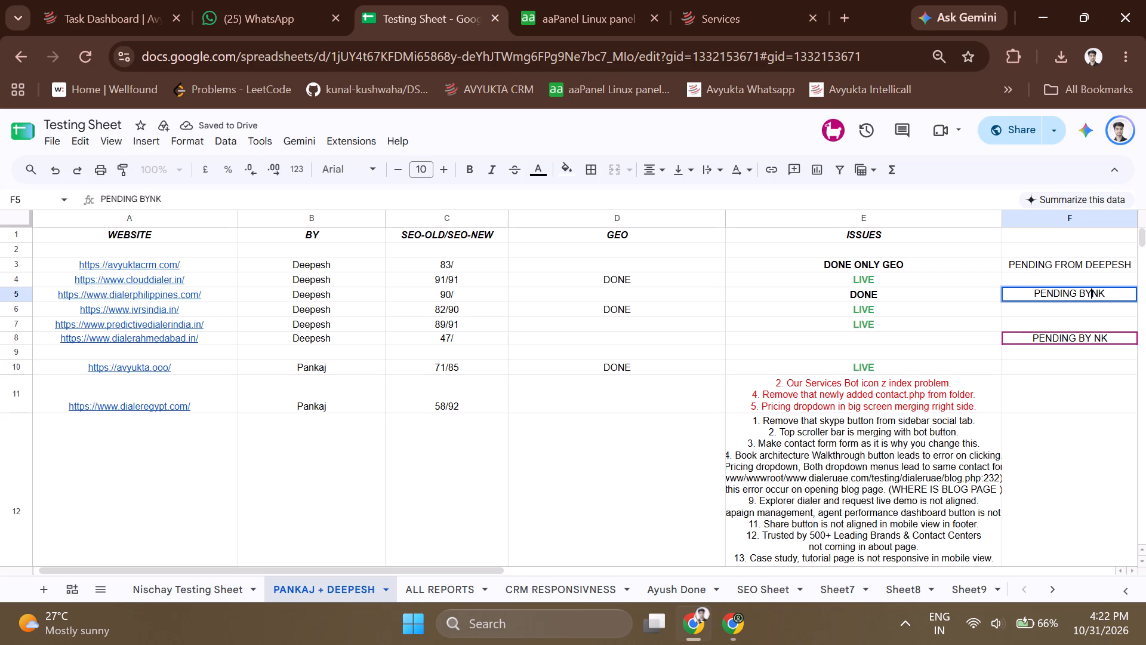
key(space)
click(1075, 375)
Review the issues listed in rows 12 to 16, and check the service cards on the call-center-dialer-services-uae.php testing page against them.
scroll(1075, 375, down, 3)
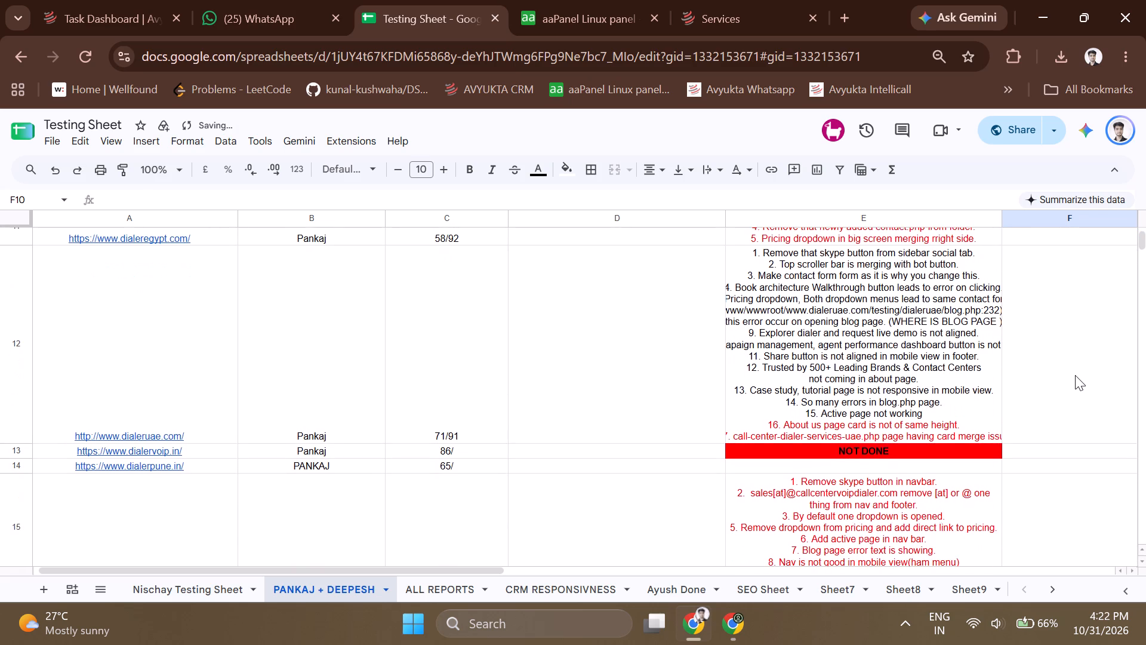
scroll(1075, 375, down, 1)
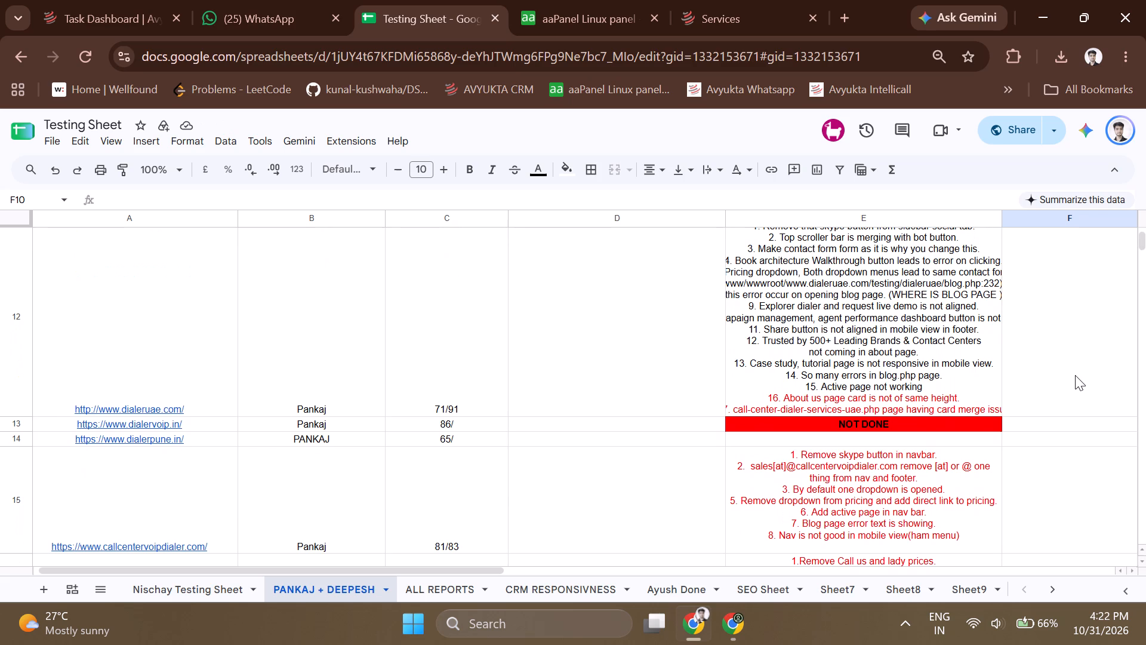
scroll(1075, 375, down, 1)
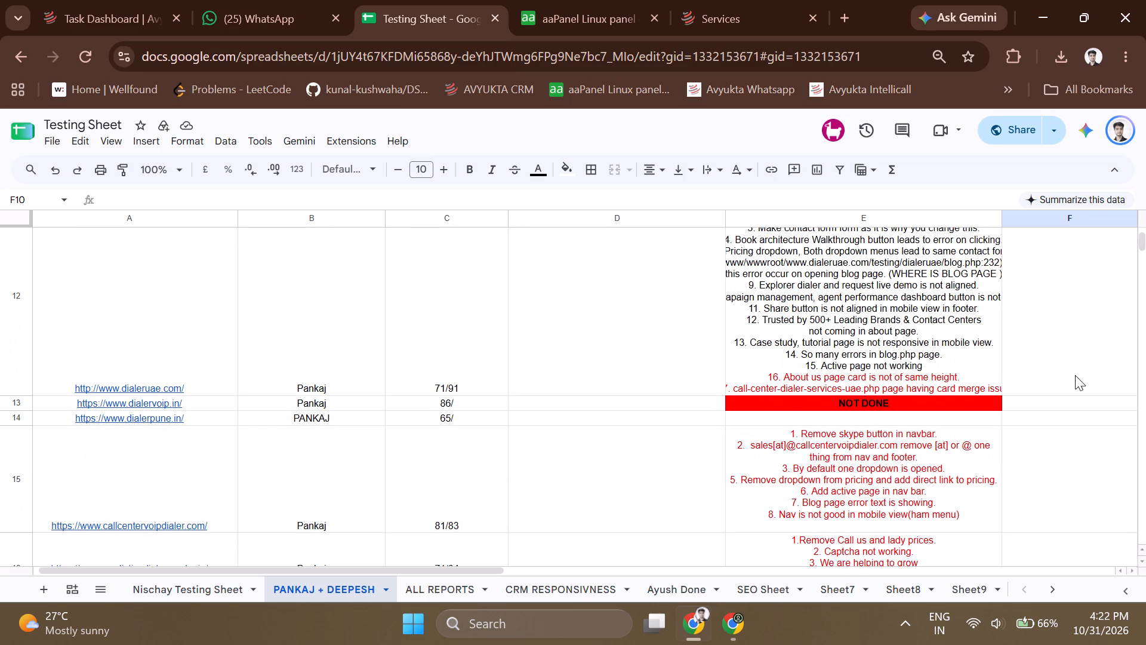
scroll(1075, 375, down, 1)
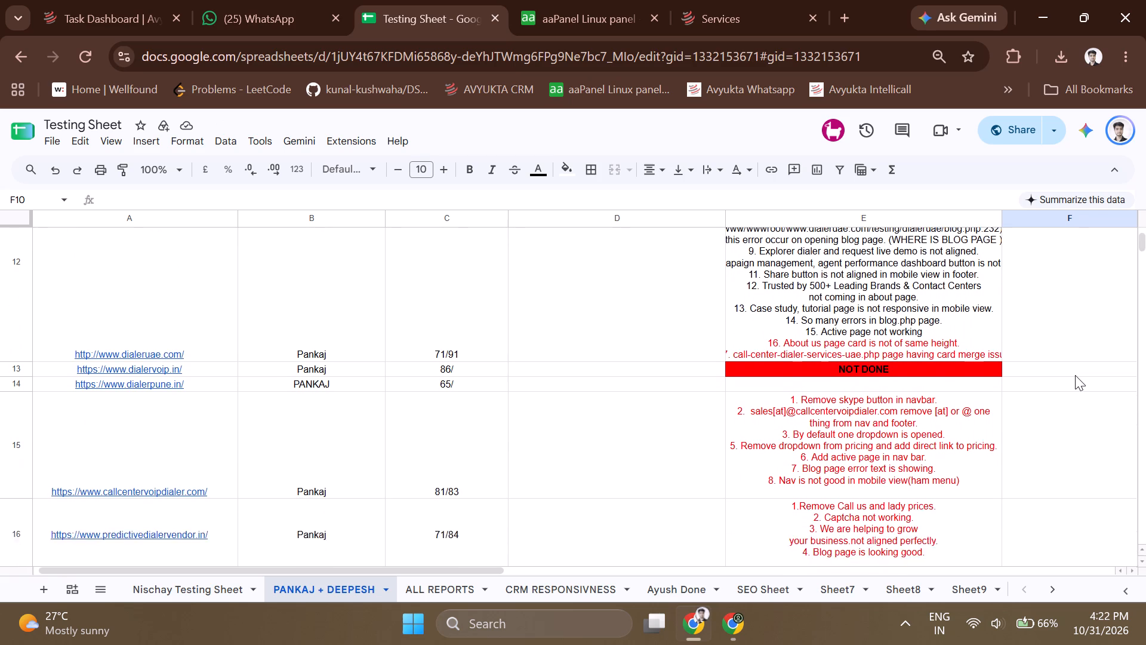
scroll(1075, 375, down, 1)
scroll(898, 367, down, 1)
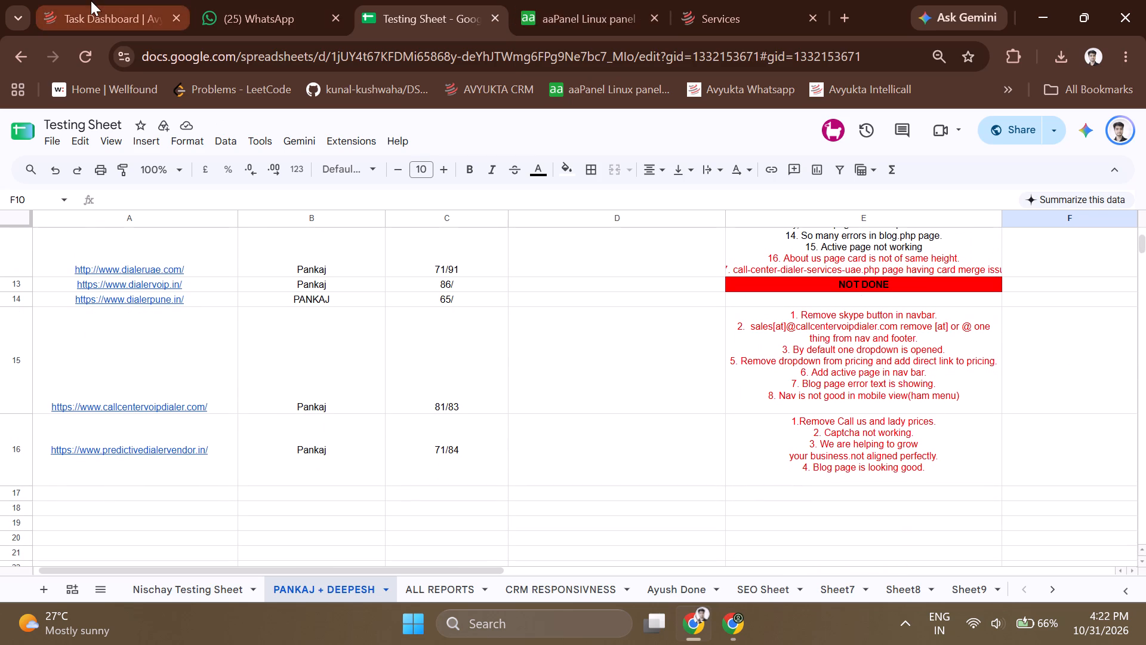
click(706, 0)
scroll(611, 406, down, 2)
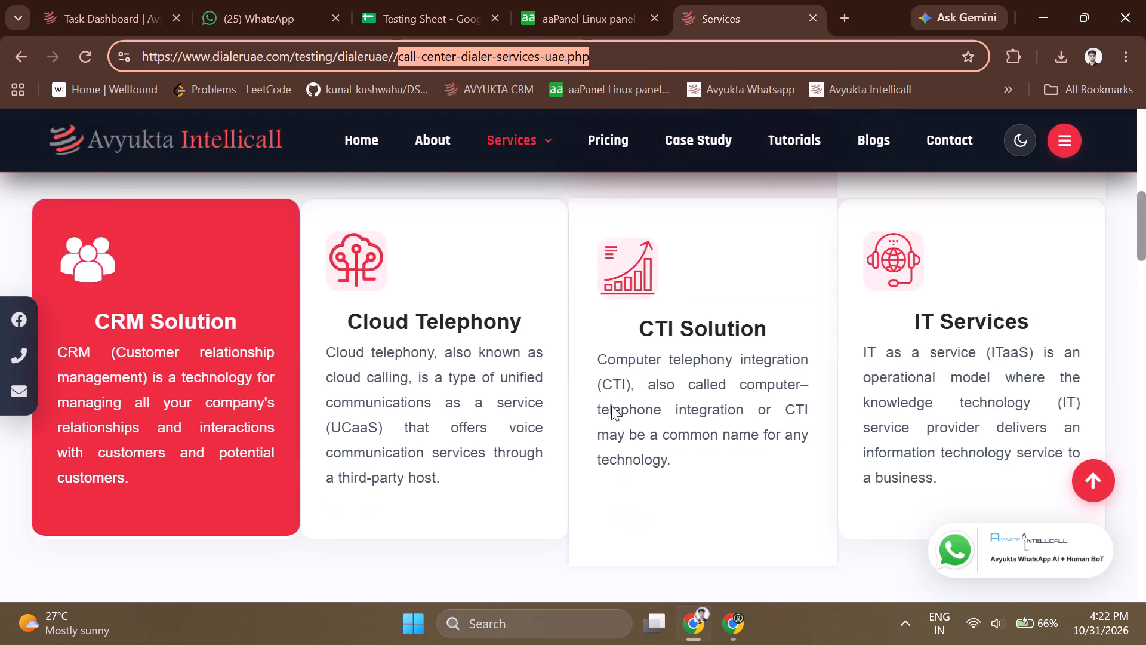
scroll(611, 406, down, 6)
scroll(611, 406, up, 1)
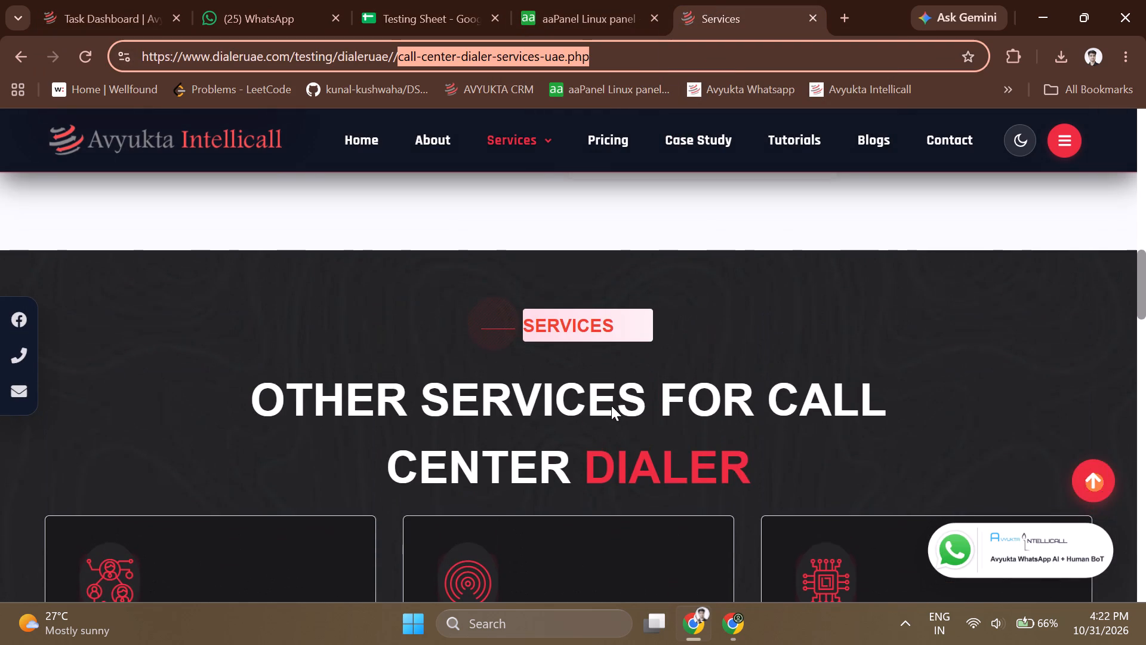
Examine the cards in the "Other Services for Call Center Dialer" section of the call-center-dialer-services-uae.php testing page.
scroll(611, 406, up, 1)
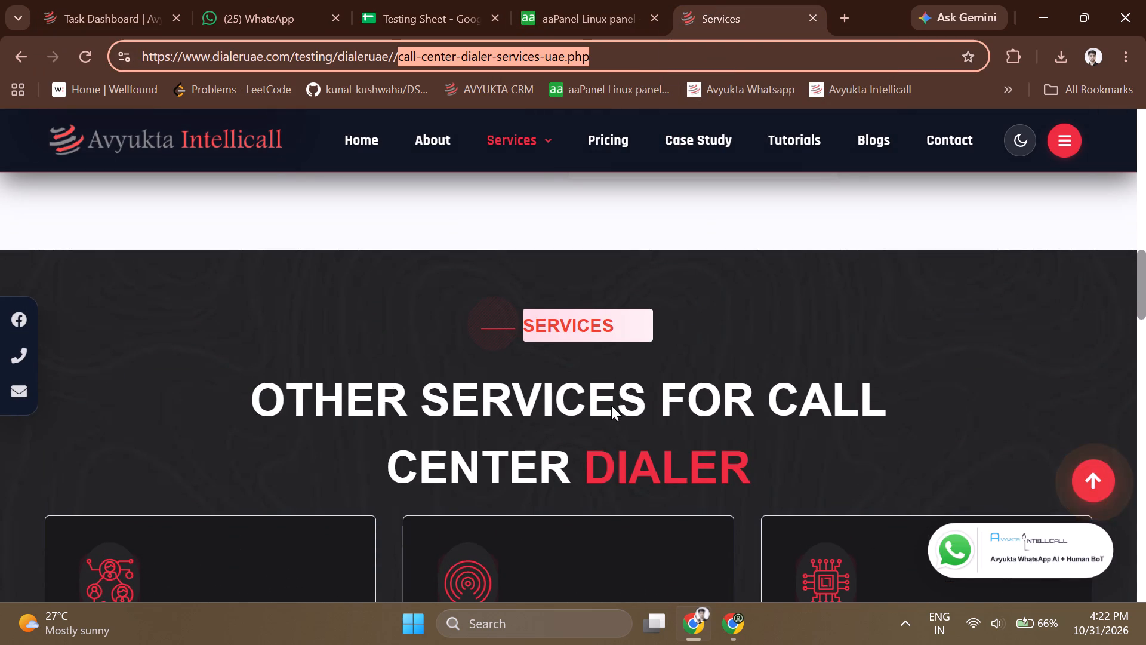
scroll(611, 406, down, 1)
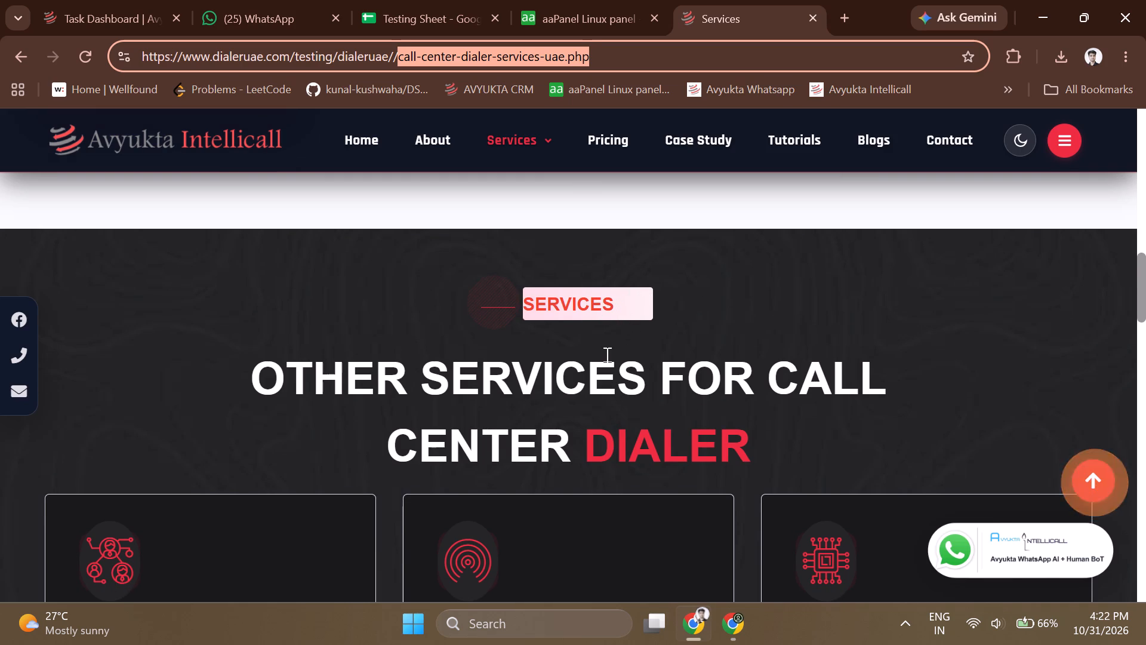
scroll(606, 354, down, 6)
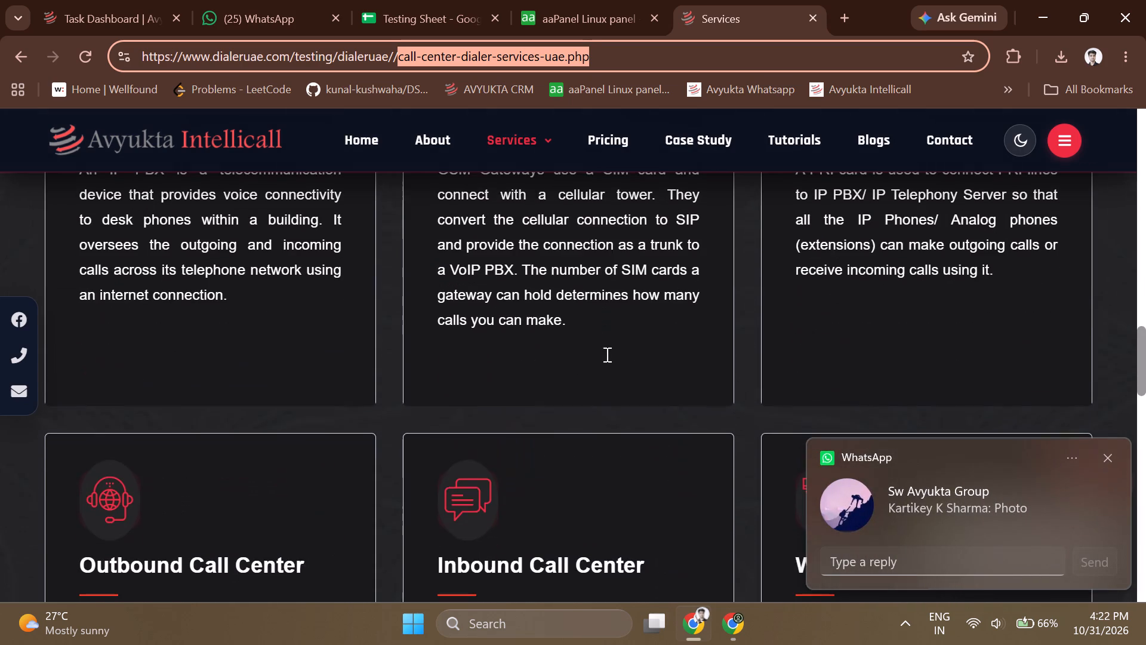
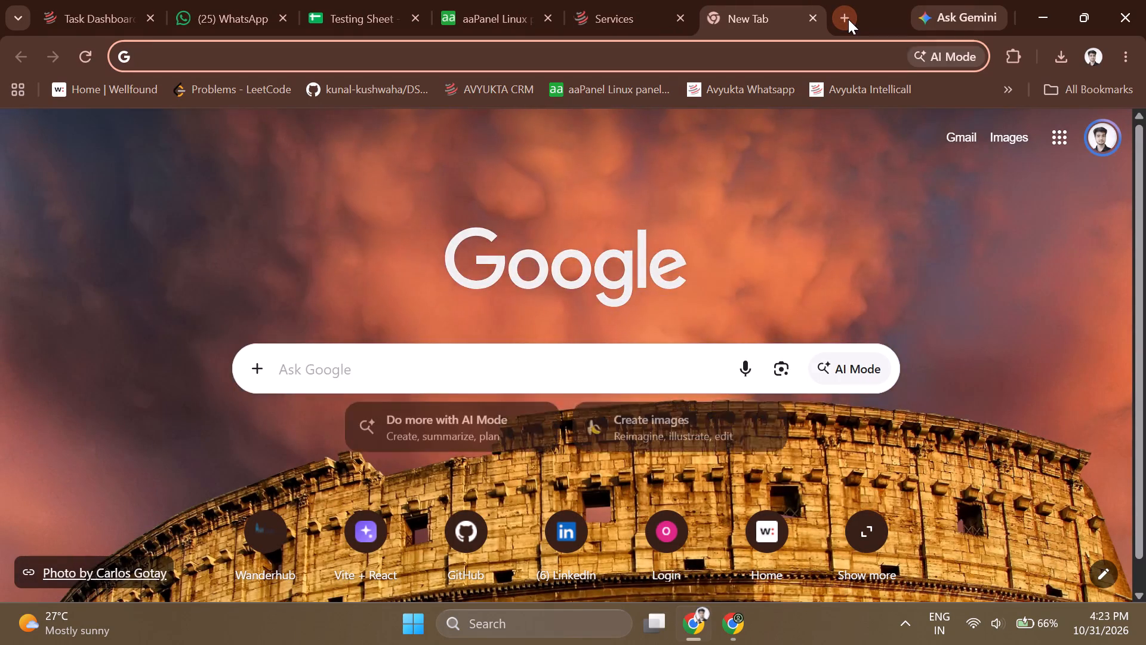
Search Google for "ostrich" in the new browser tab.
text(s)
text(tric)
click(316, 104)
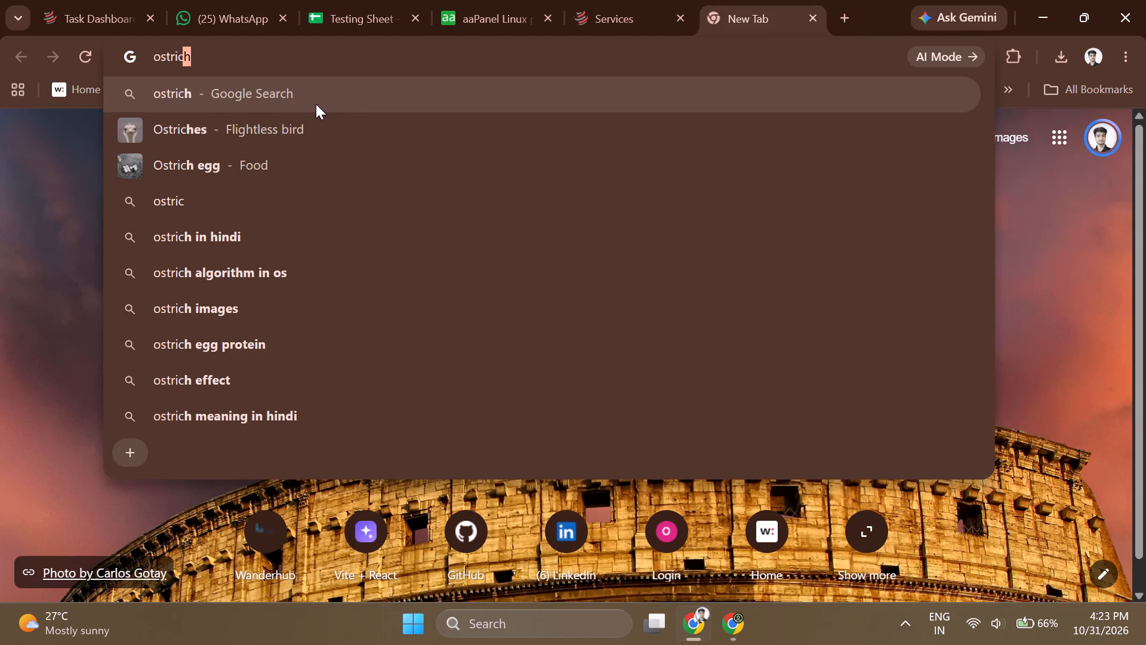
Browse ostrich image results, view the Wikipedia and Animal Fact Guide ostrich pages, and close the image search.
click(215, 207)
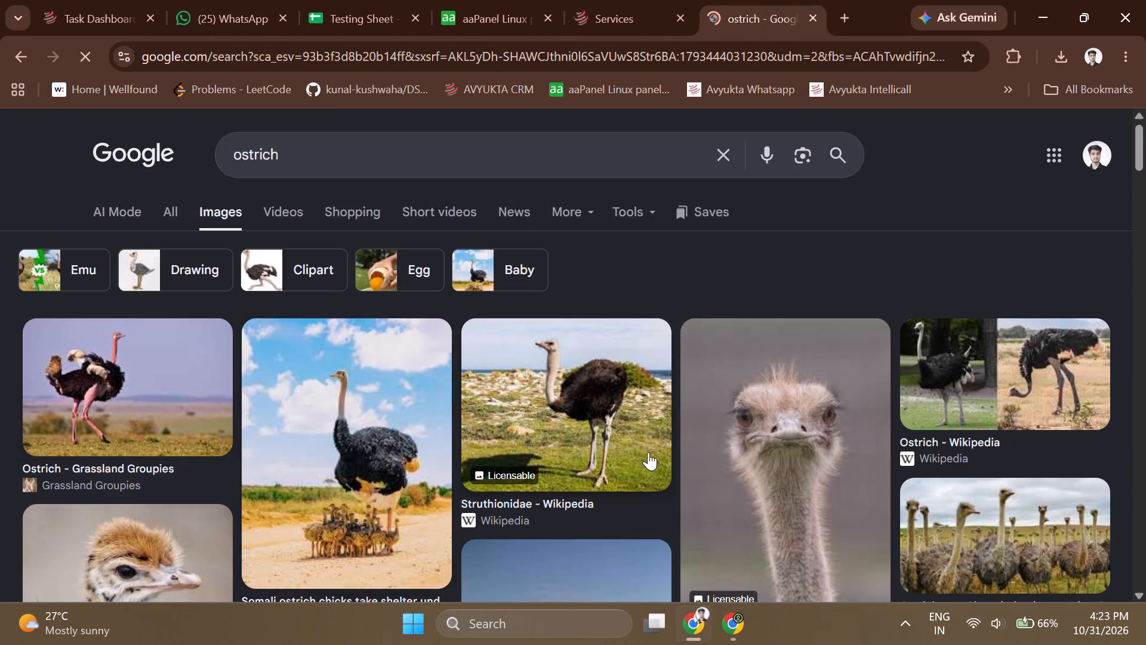
scroll(648, 452, down, 1)
click(900, 383)
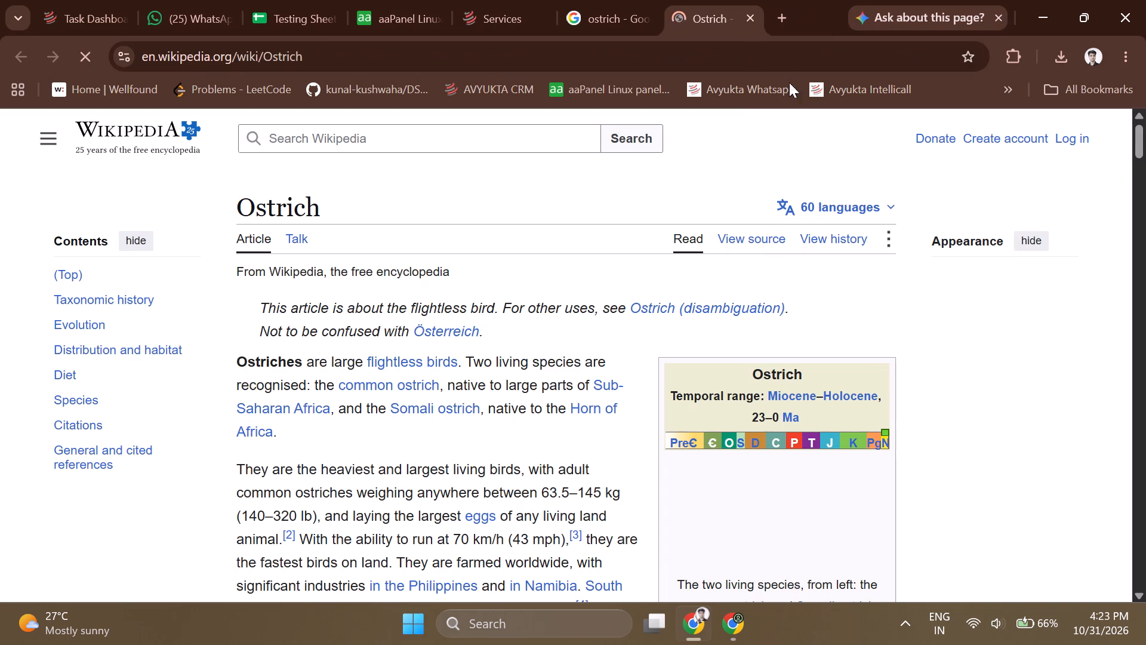
click(747, 13)
click(791, 317)
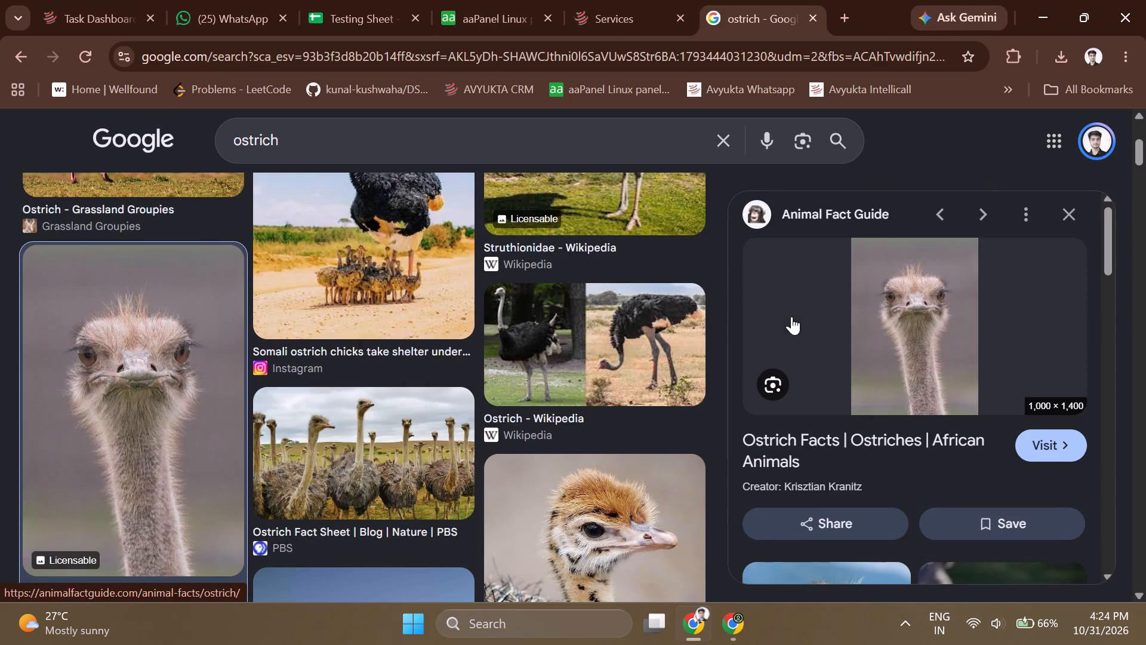
click(874, 302)
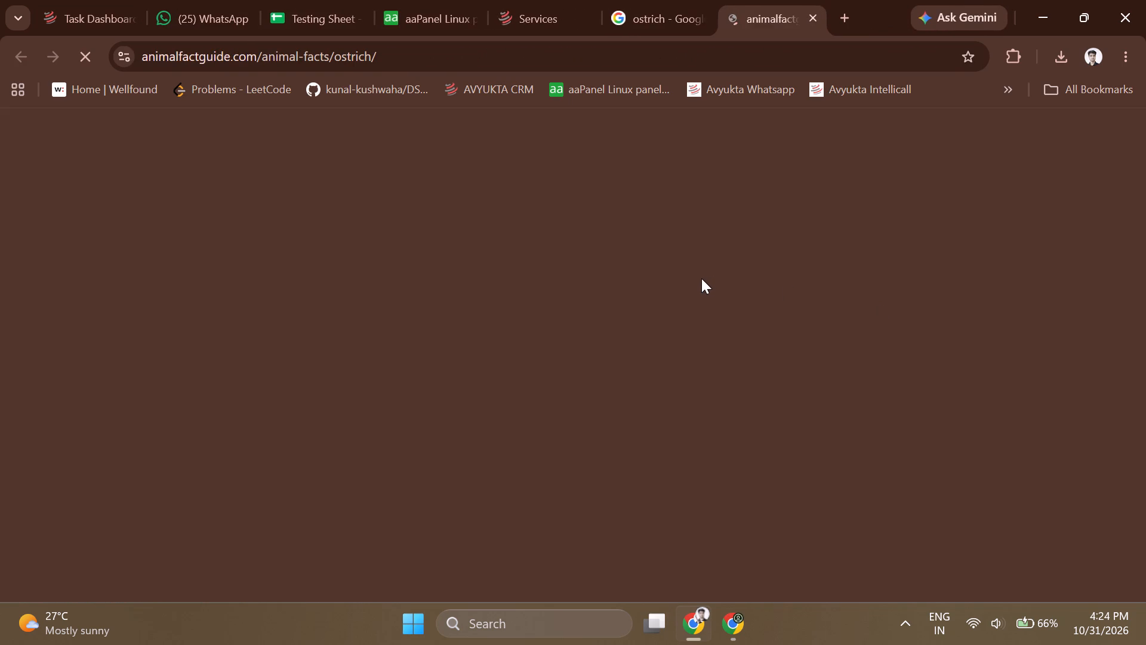
scroll(648, 337, down, 3)
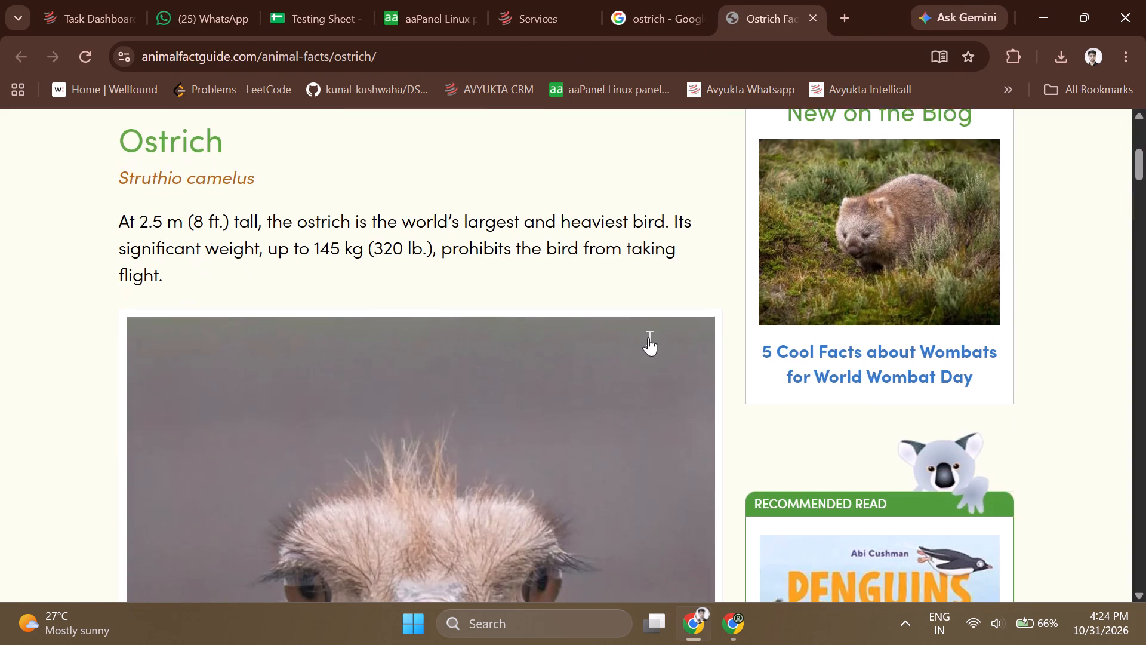
scroll(491, 417, down, 3)
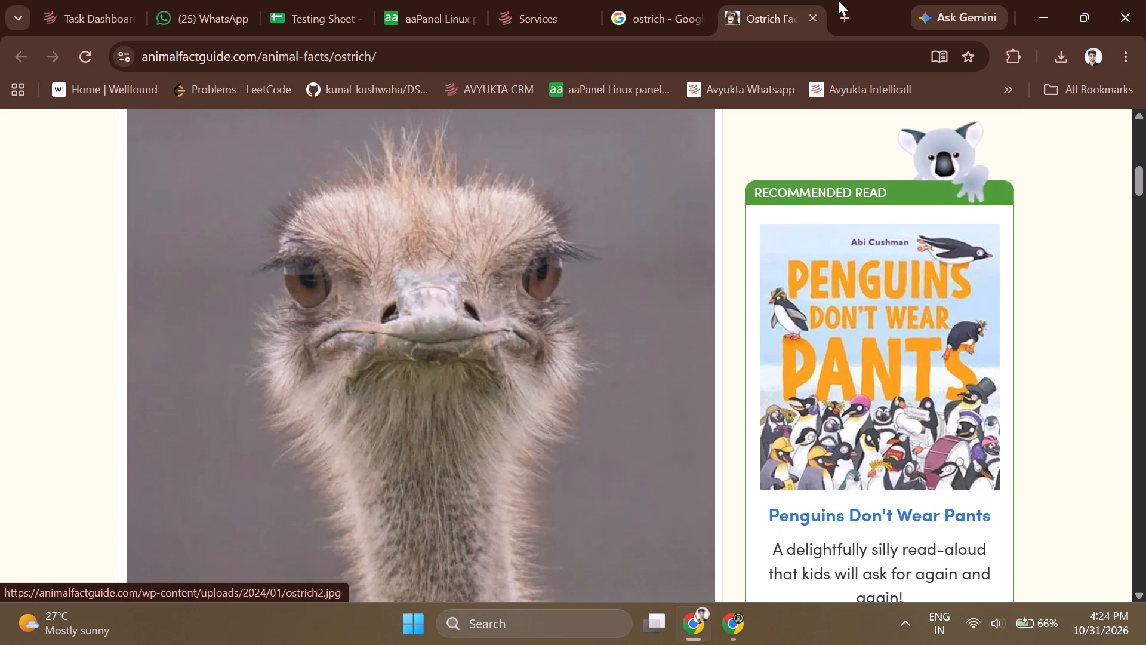
click(809, 20)
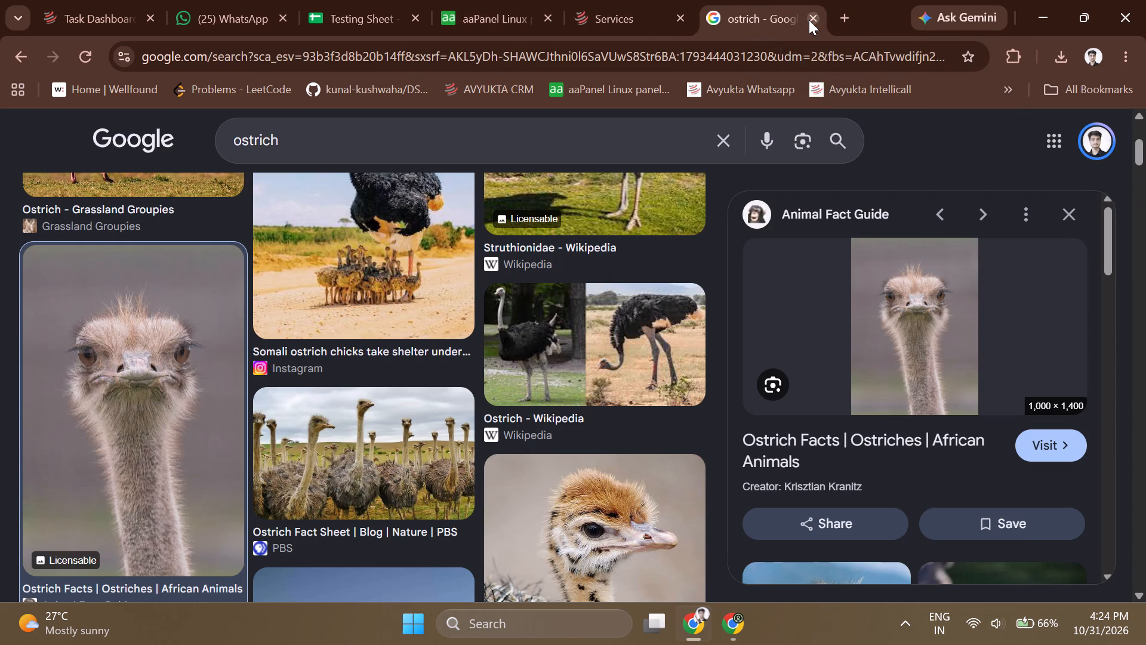
click(812, 16)
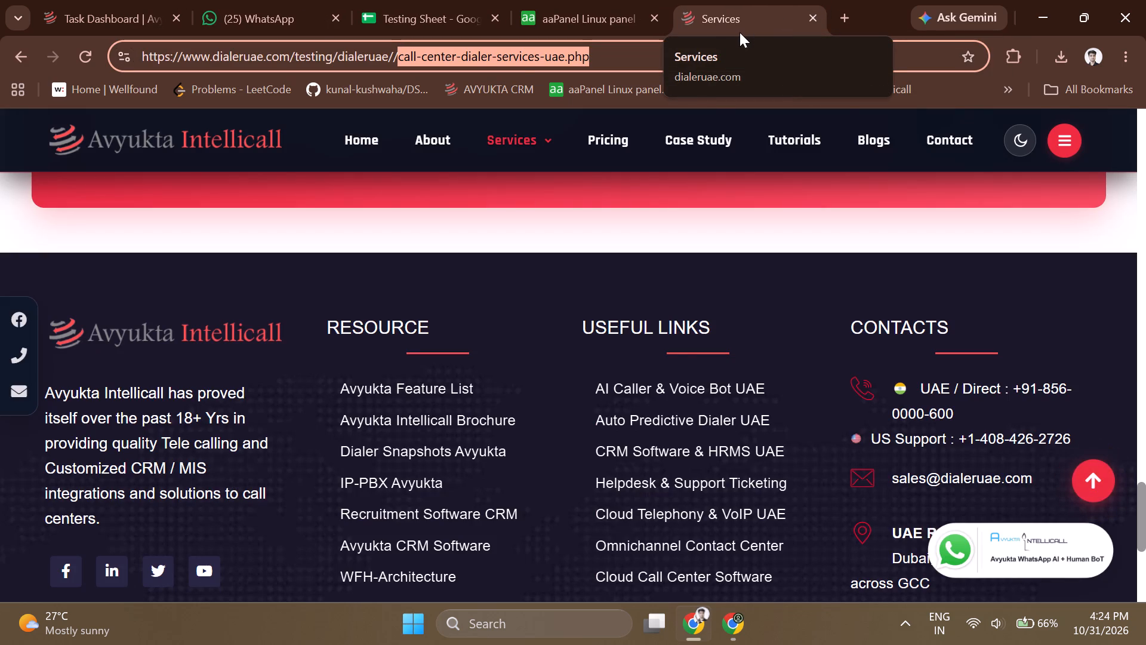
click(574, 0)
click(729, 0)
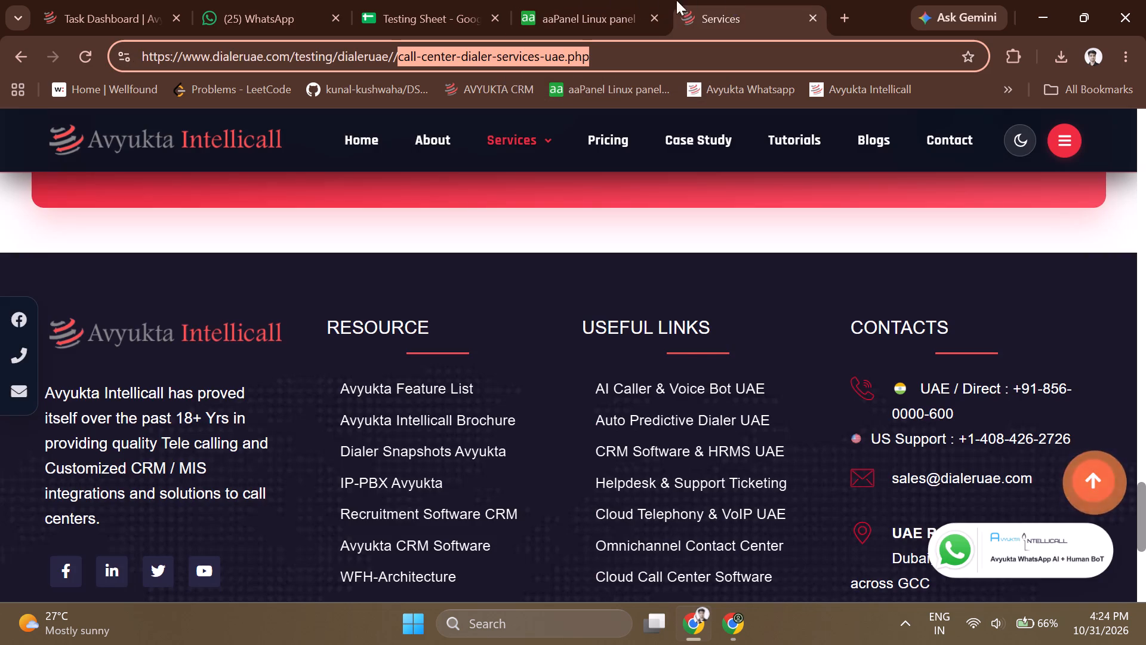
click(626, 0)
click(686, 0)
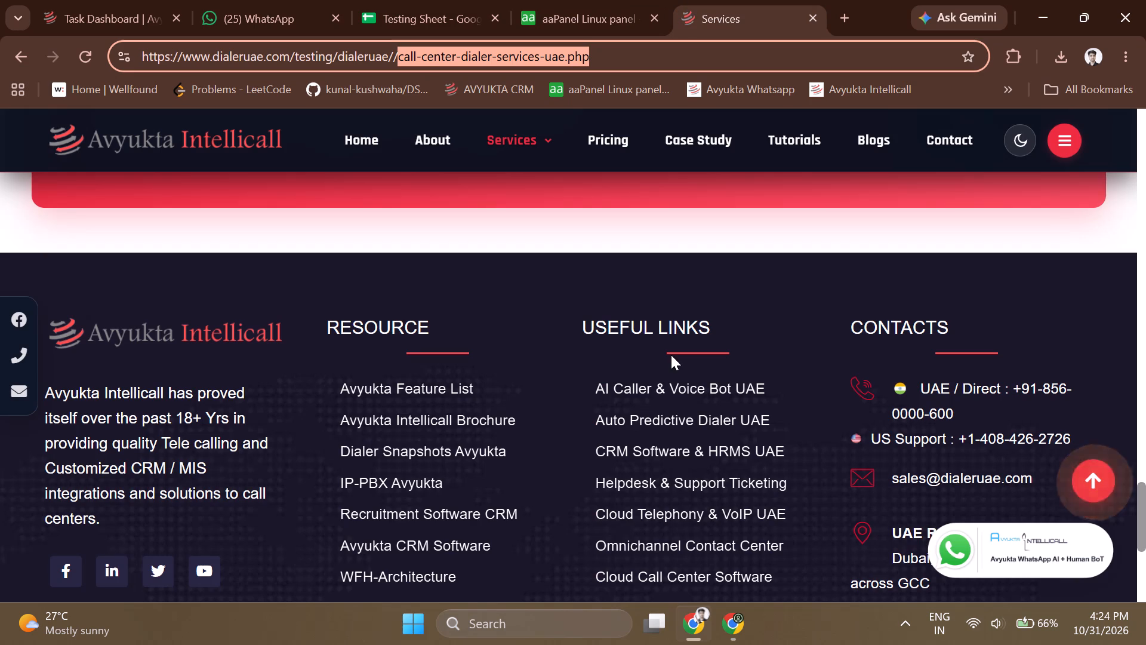
Examine the heading and service cards on the call-center-dialer-services-uae.php testing page from the top.
scroll(671, 355, up, 20)
scroll(671, 355, up, 12)
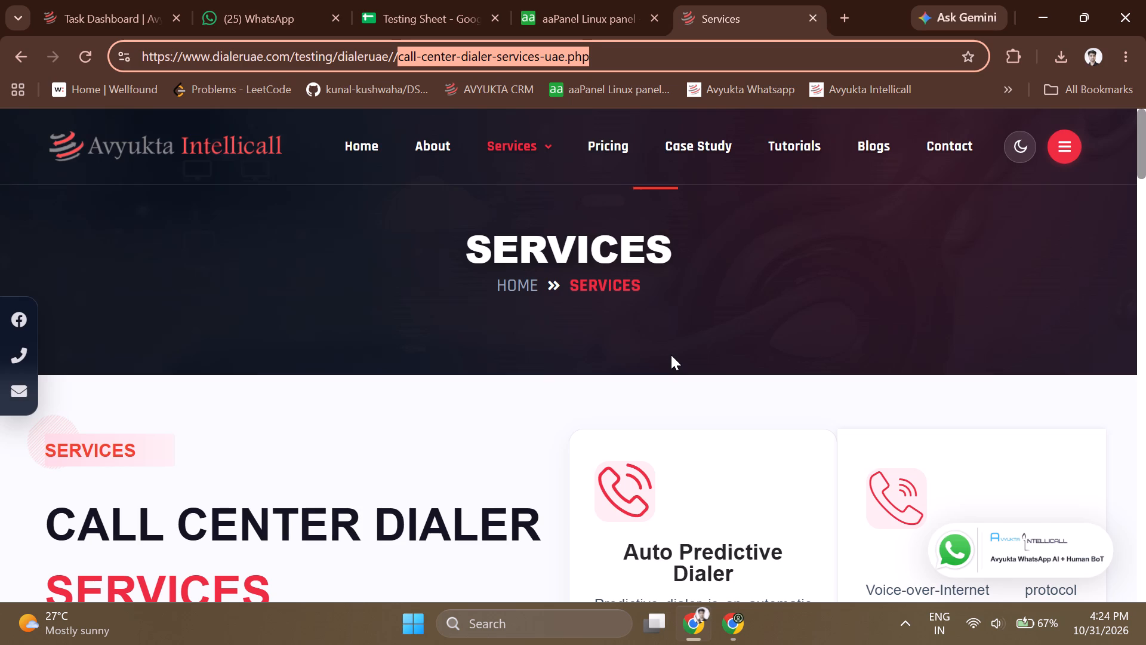
scroll(573, 442, down, 3)
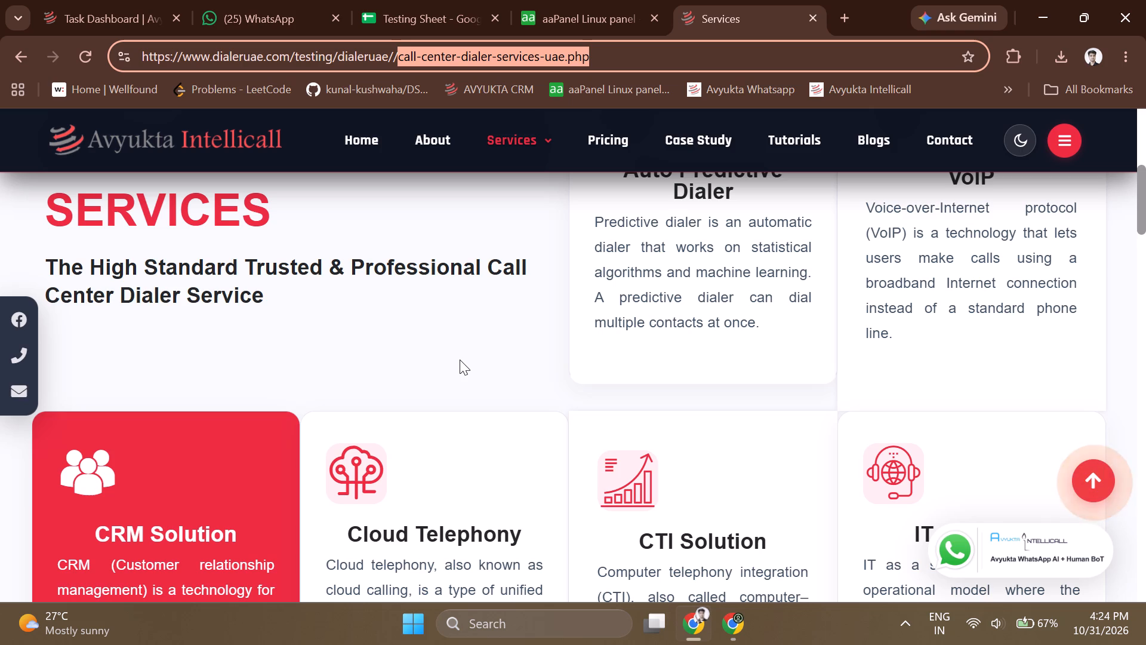
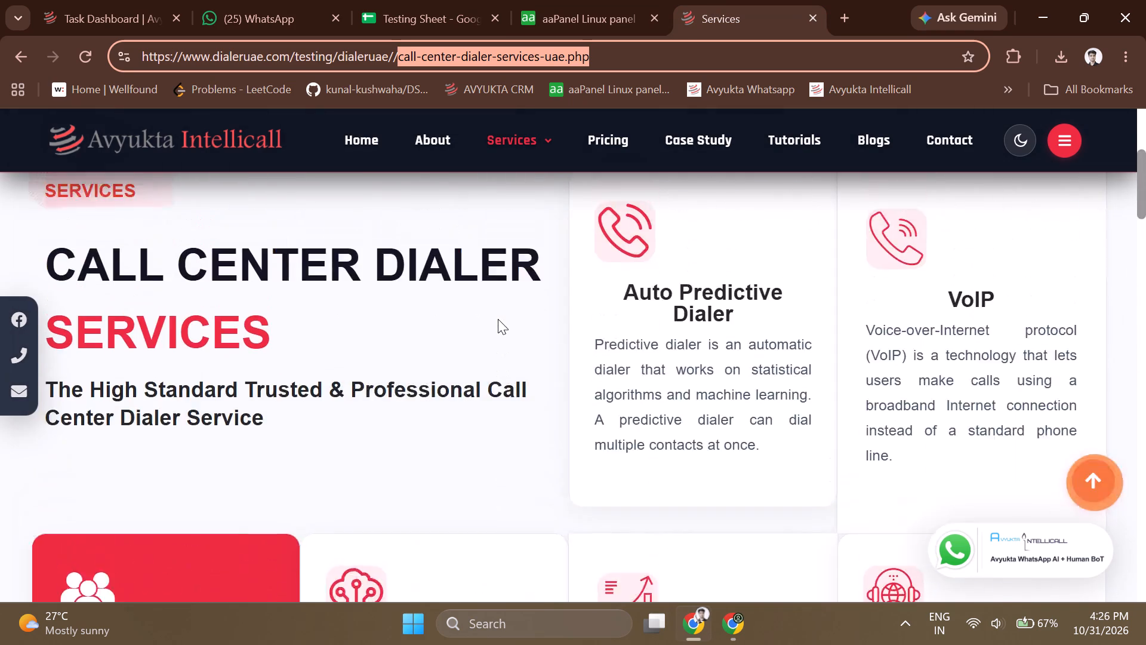
scroll(498, 319, up, 8)
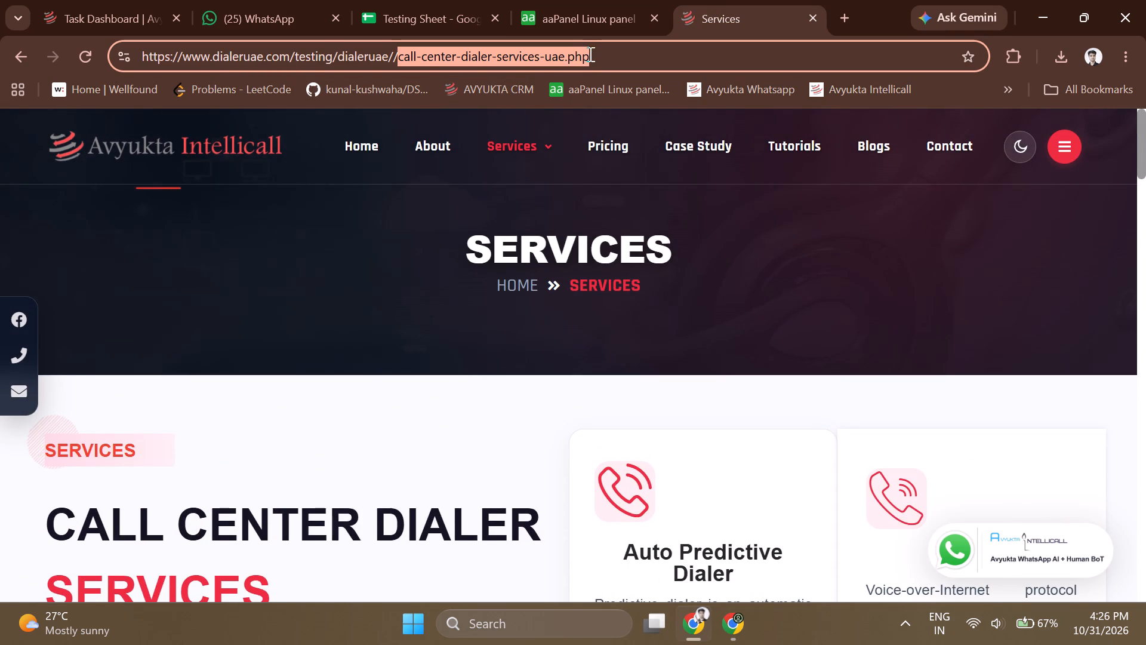
Open the testing homepage dialeruae.com/testing/dialeruae/ in the 375 x 667 mobile device view.
key(BackSpace)
key(BackSpace)
key(Return)
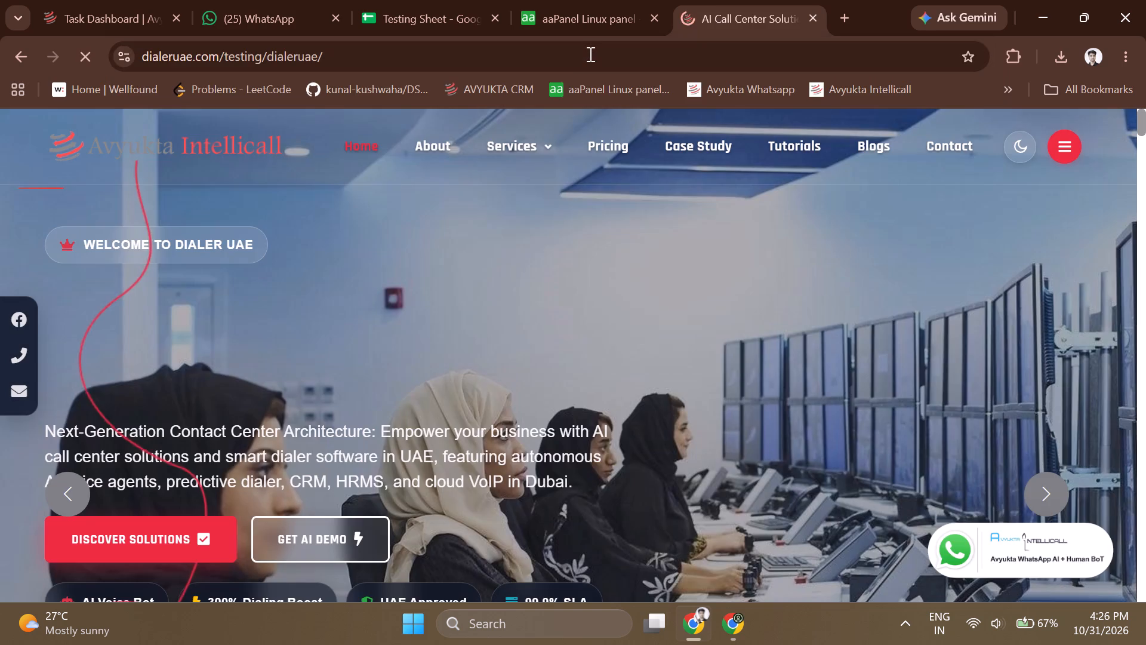
scroll(521, 256, down, 7)
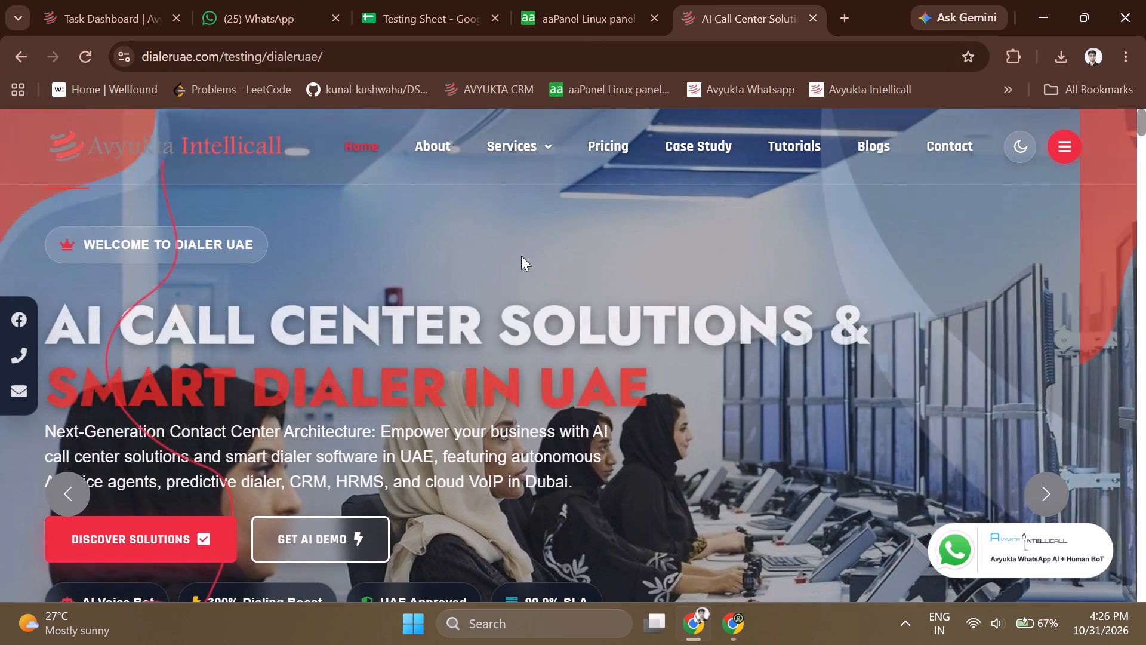
key(F12)
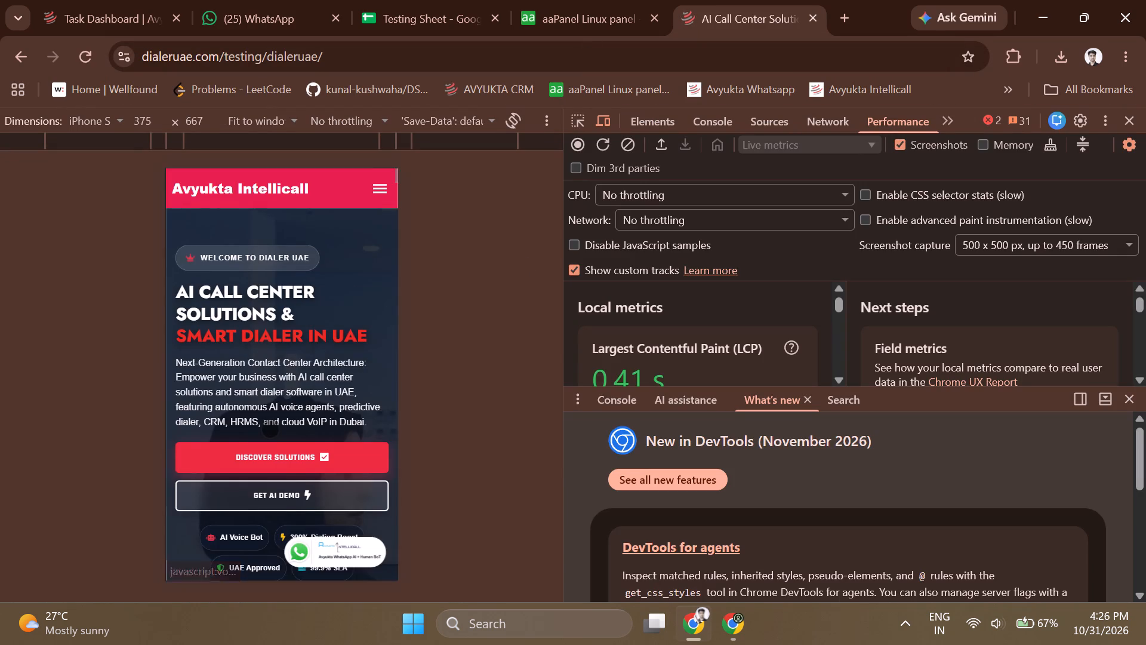
Examine the upper homepage sections in mobile view, check the Explore Predictive Dialer link, and return to the homepage.
scroll(270, 429, down, 9)
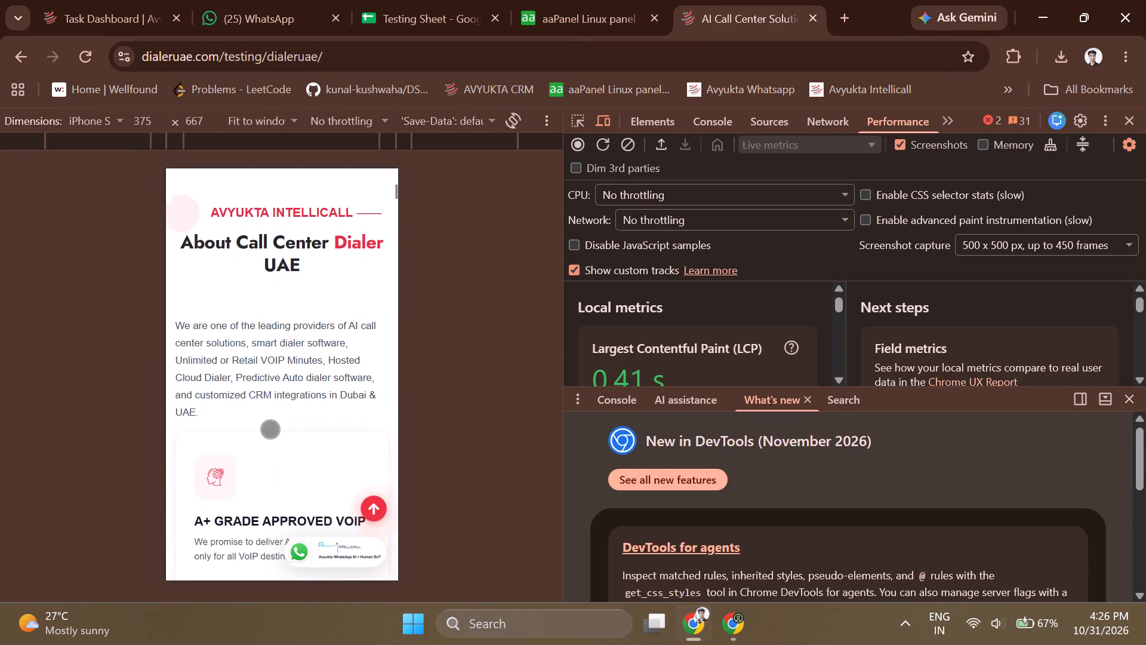
scroll(270, 429, down, 10)
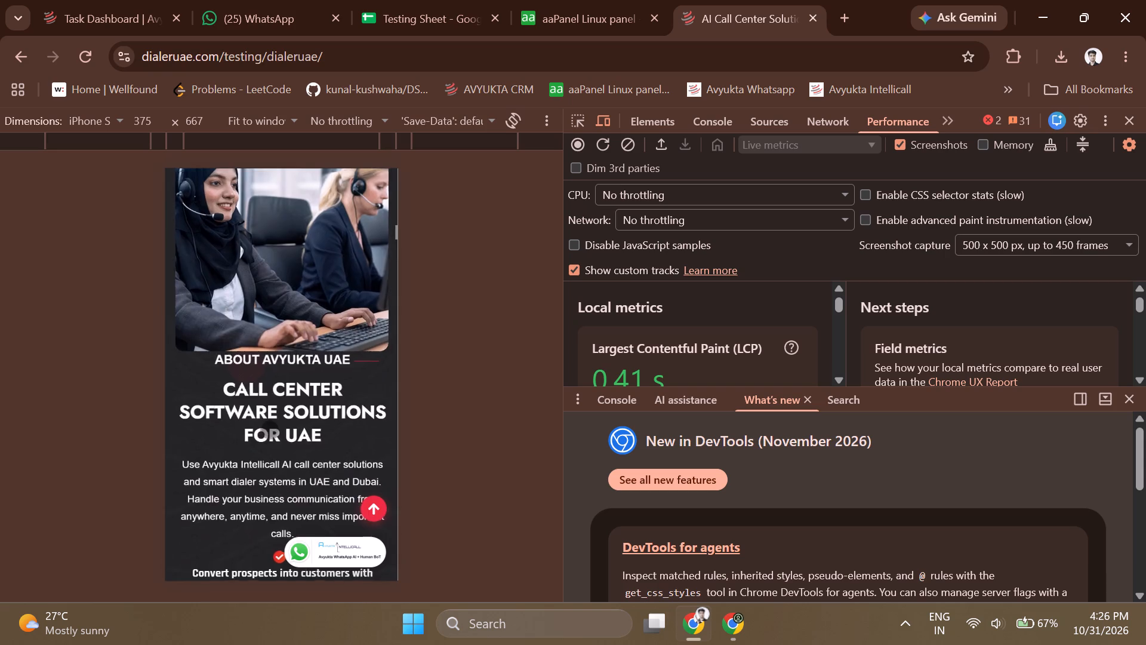
scroll(270, 429, down, 11)
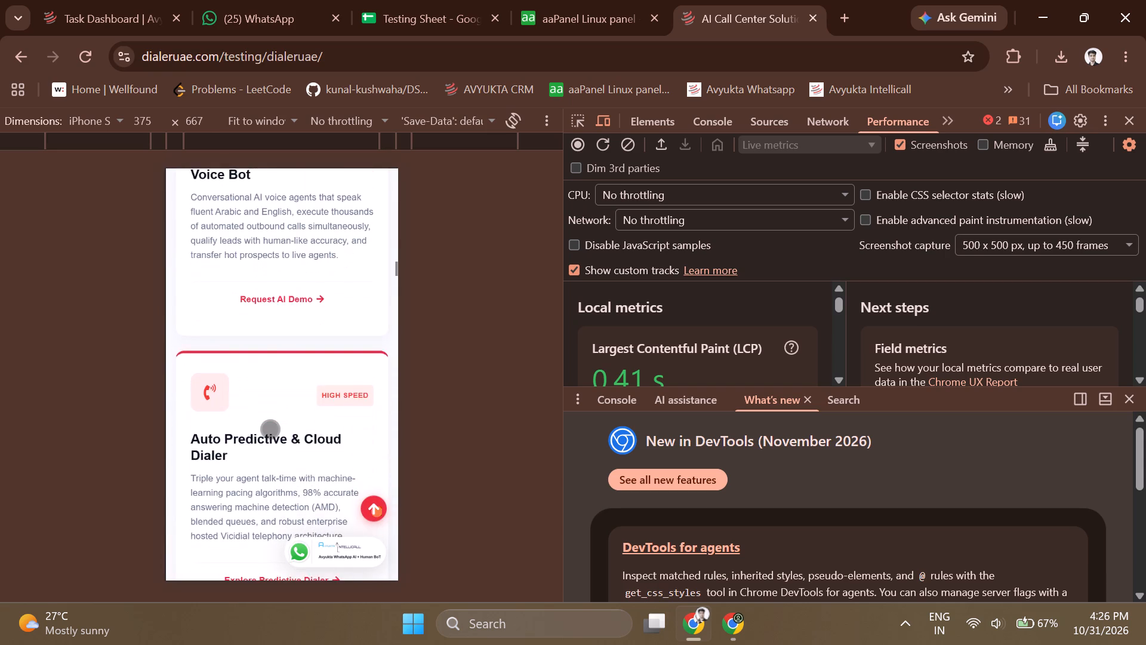
scroll(270, 429, down, 4)
click(284, 254)
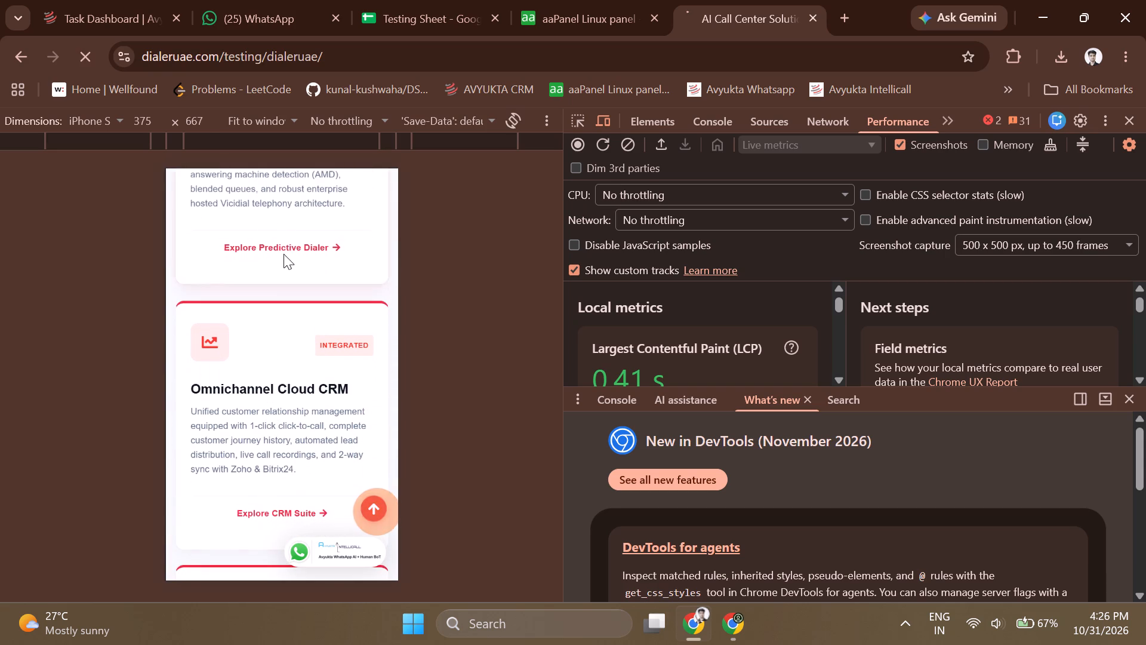
click(0, 58)
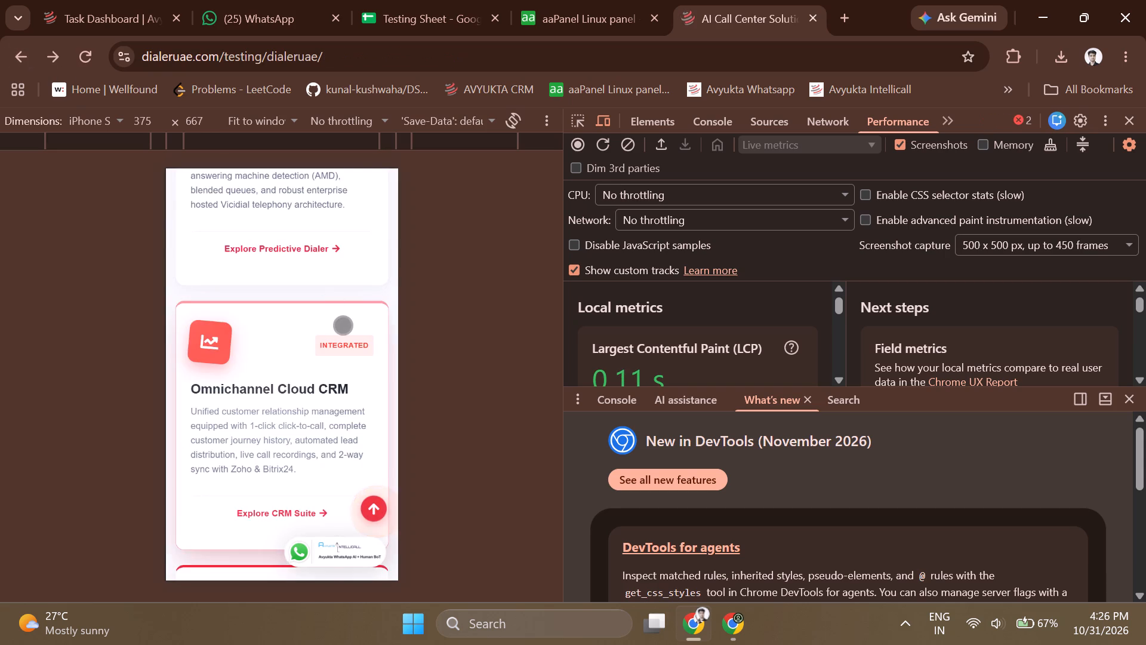
Examine the mobile homepage layout from the Omnichannel Cloud CRM card down to the start of the footer.
scroll(343, 325, down, 11)
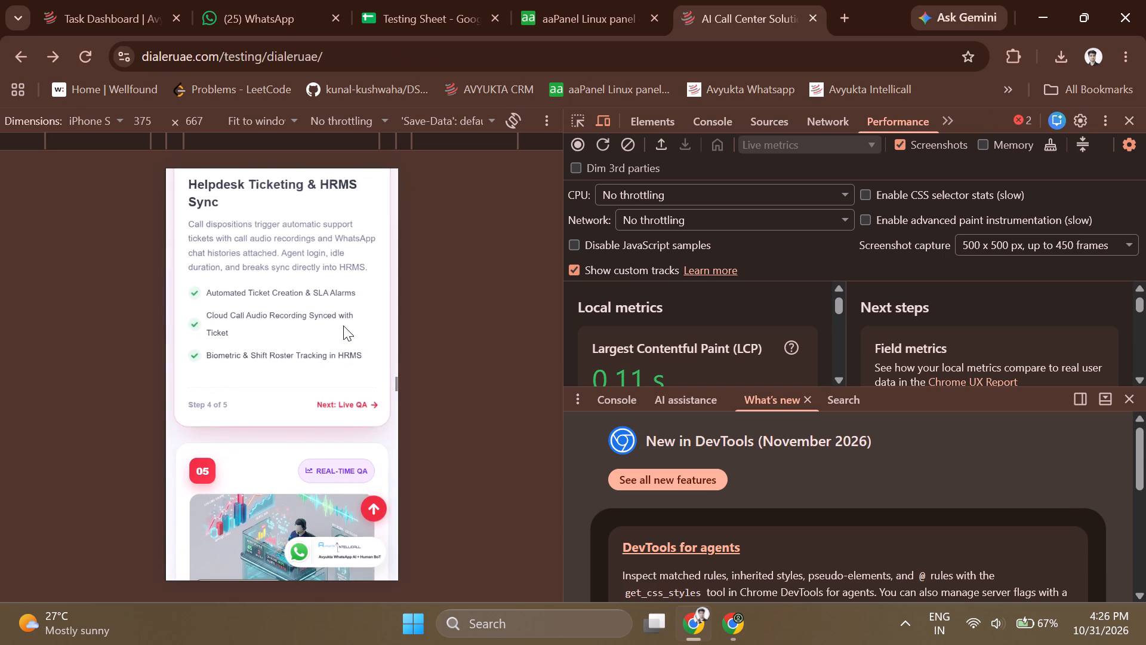
scroll(343, 325, down, 10)
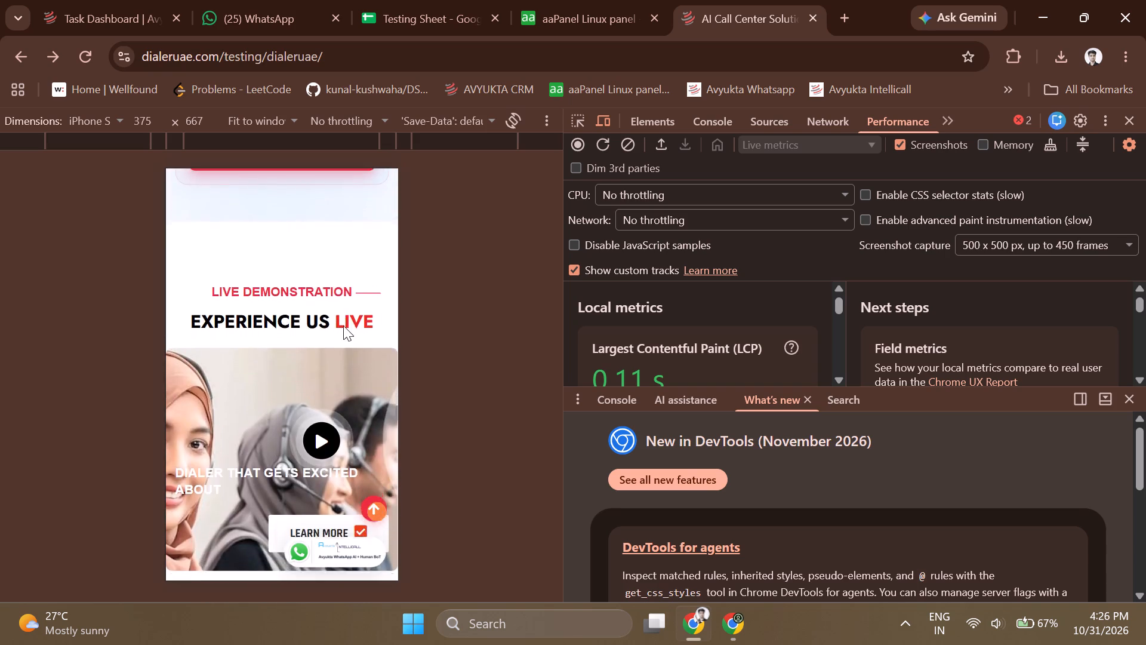
scroll(343, 325, down, 4)
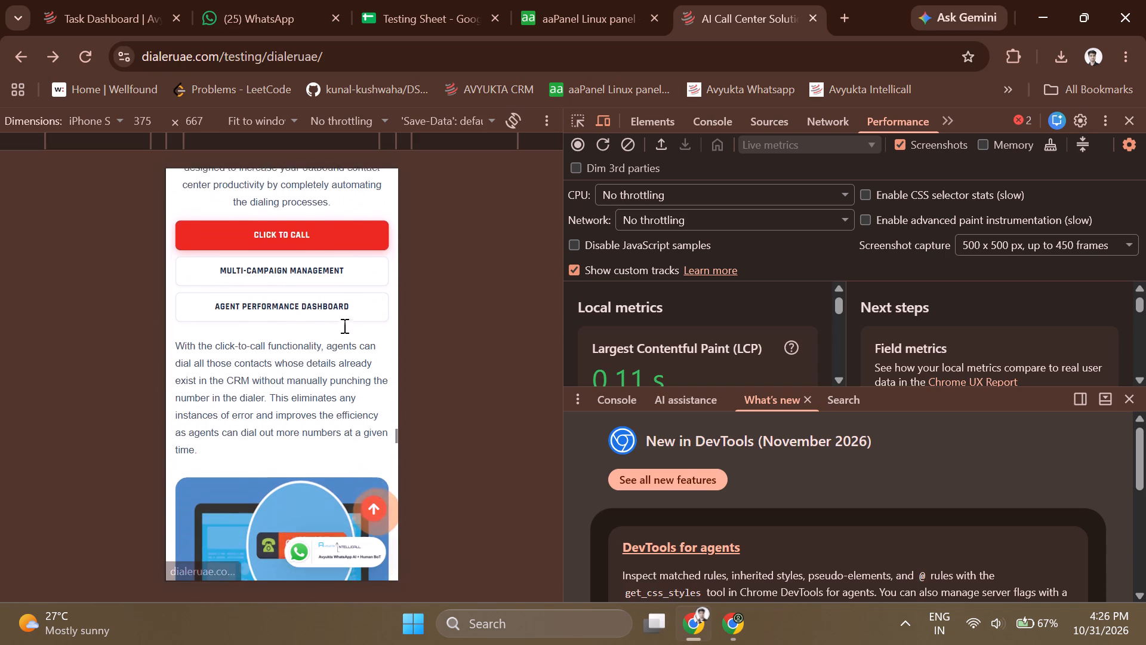
scroll(343, 325, down, 2)
scroll(307, 197, down, 4)
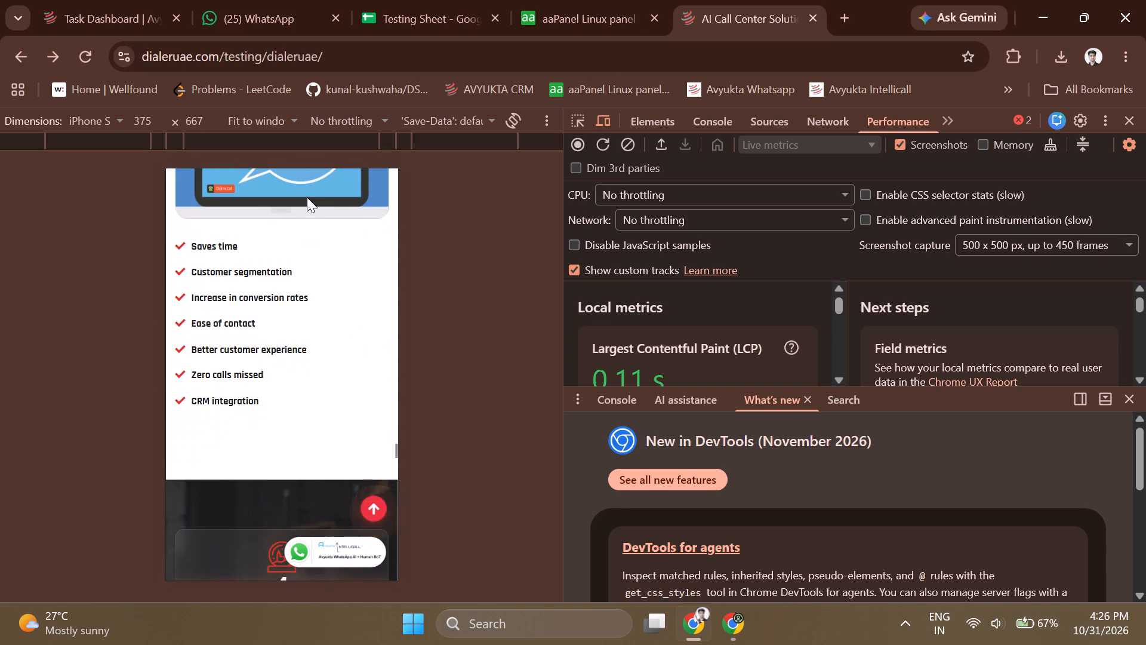
scroll(307, 197, down, 18)
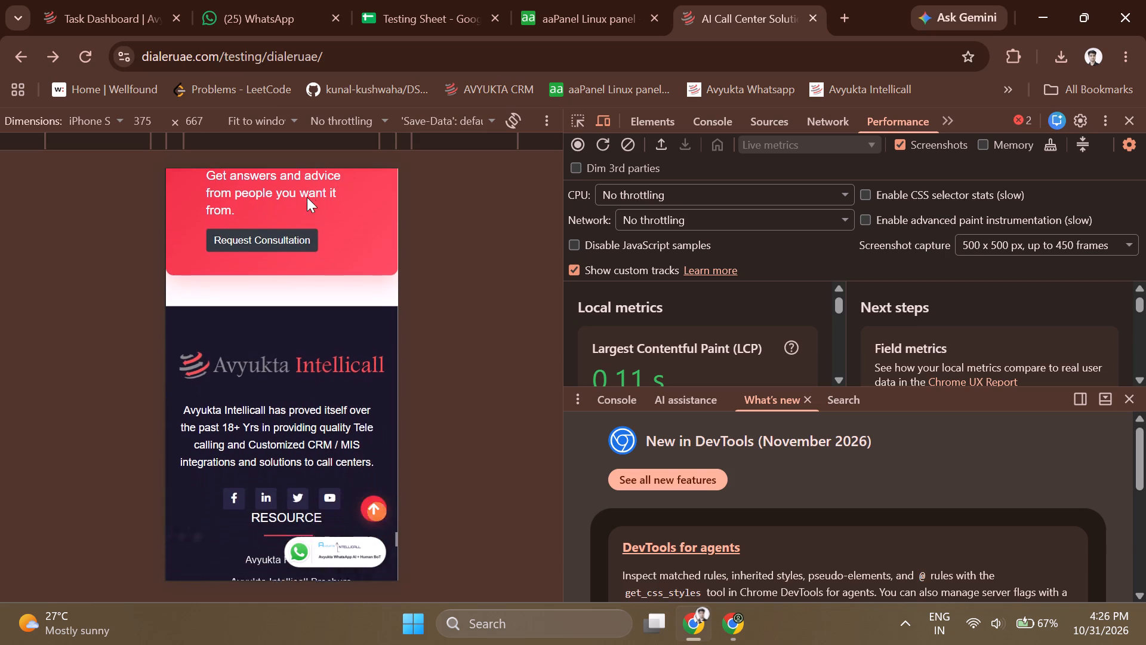
scroll(307, 197, down, 4)
scroll(307, 197, up, 4)
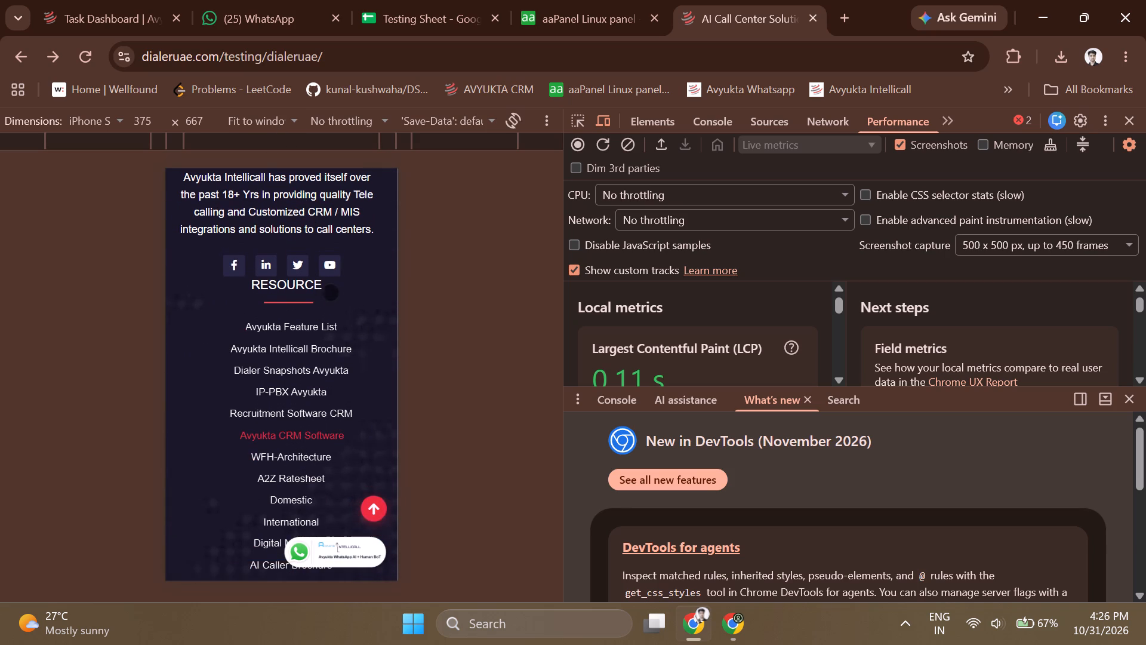
scroll(337, 324, down, 1)
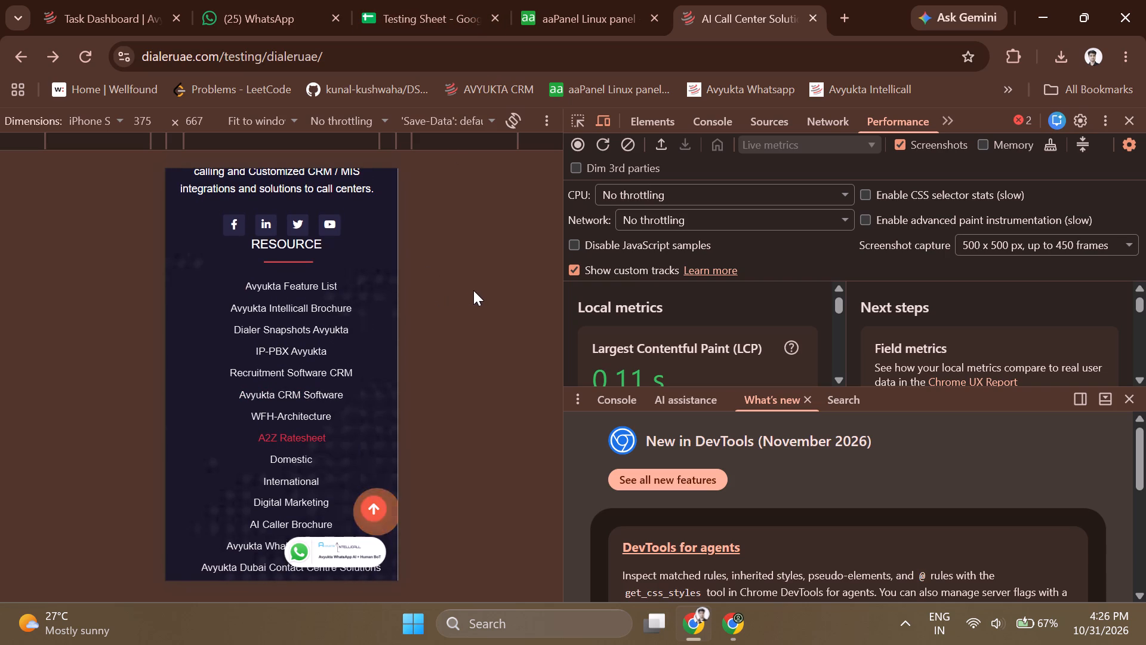
scroll(322, 347, down, 3)
scroll(322, 347, up, 1)
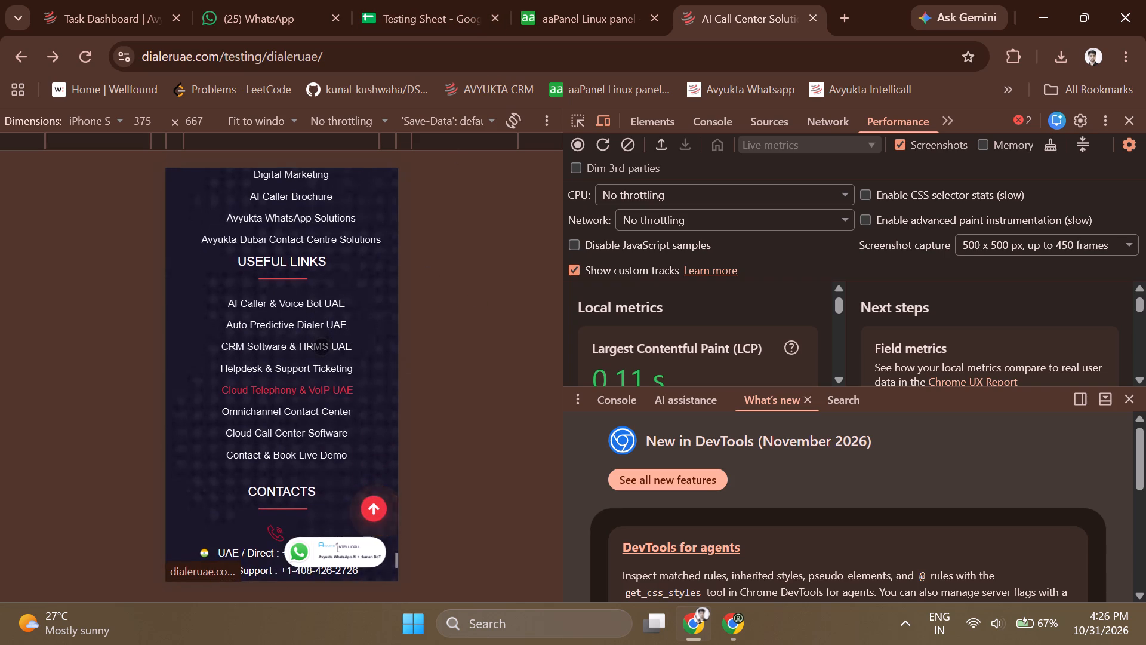
scroll(322, 347, up, 4)
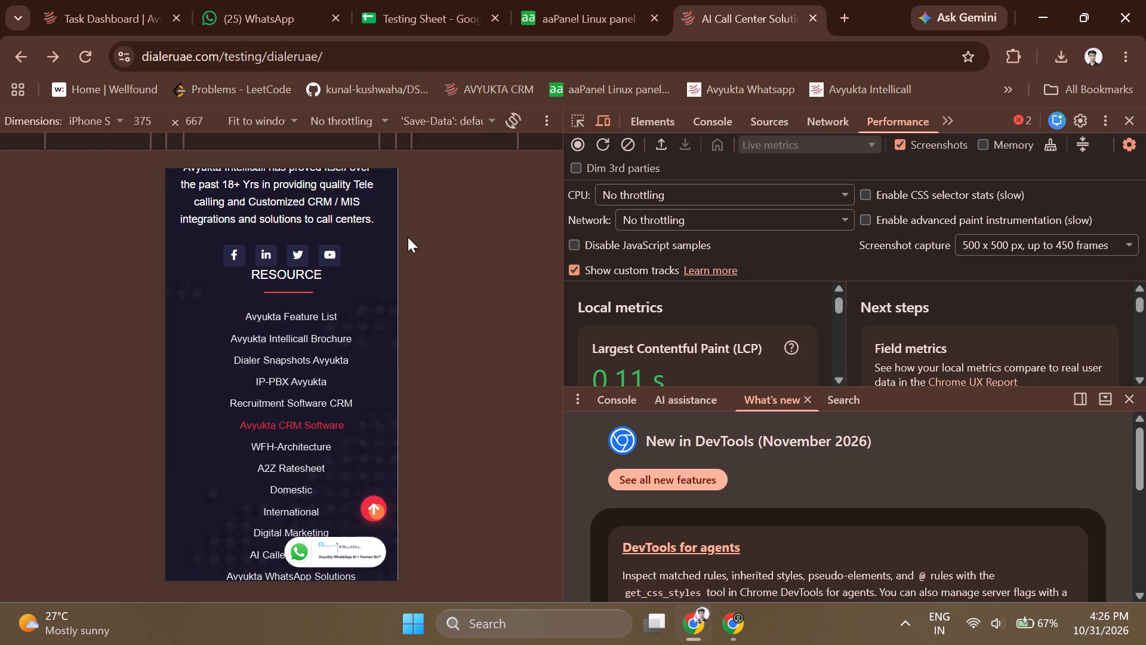
scroll(324, 256, up, 1)
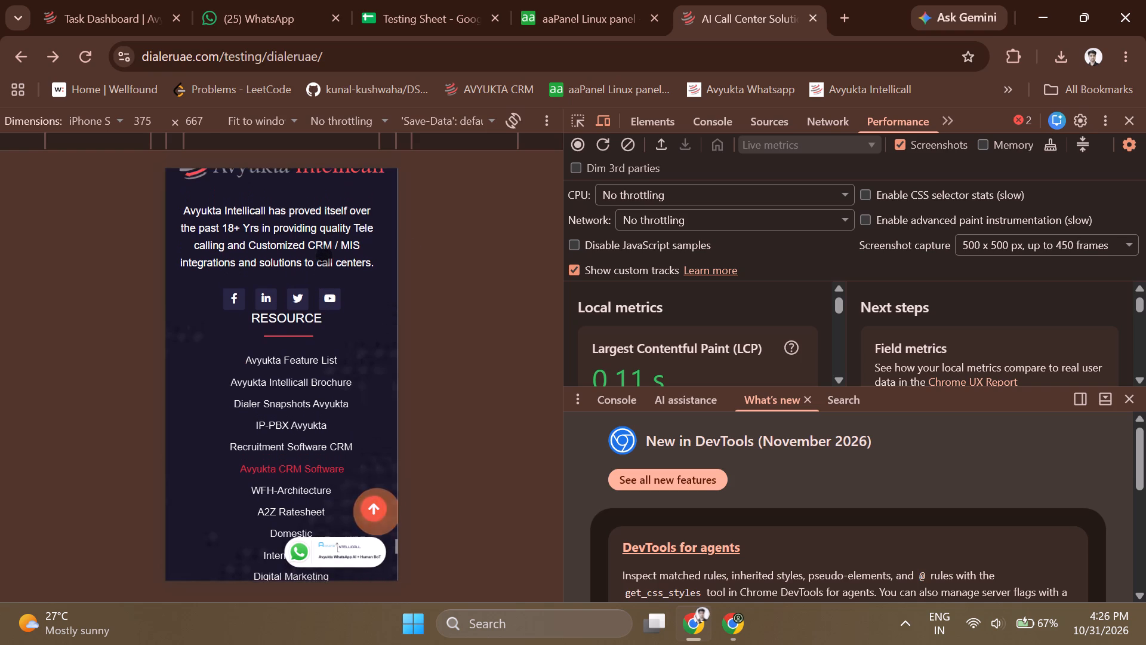
scroll(324, 256, up, 1)
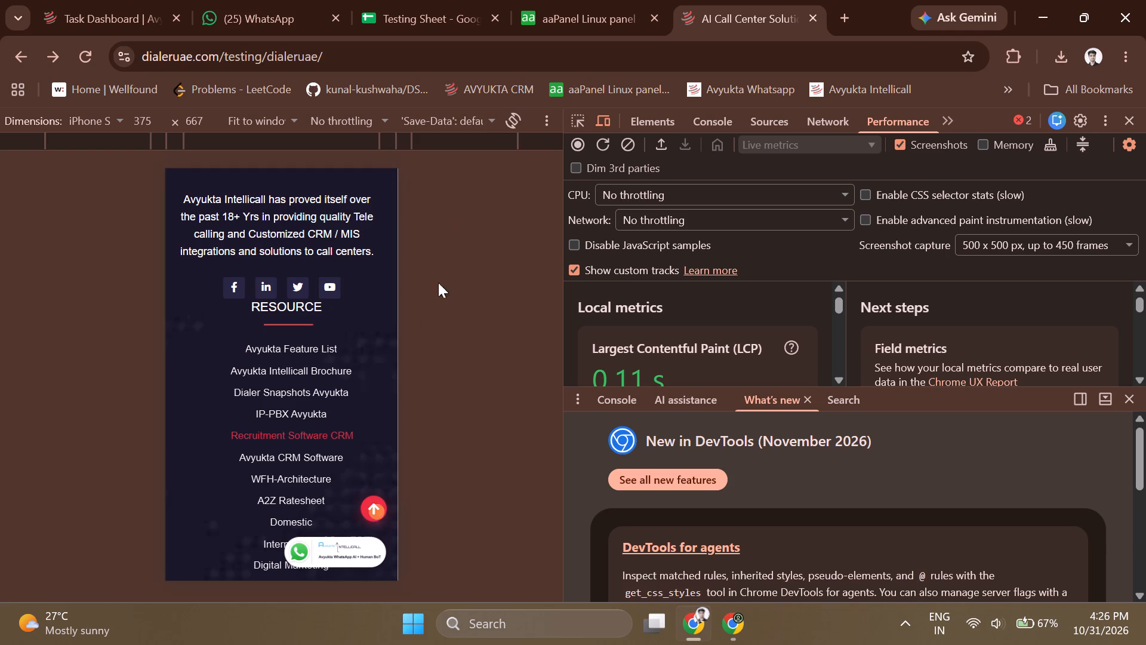
scroll(340, 361, down, 3)
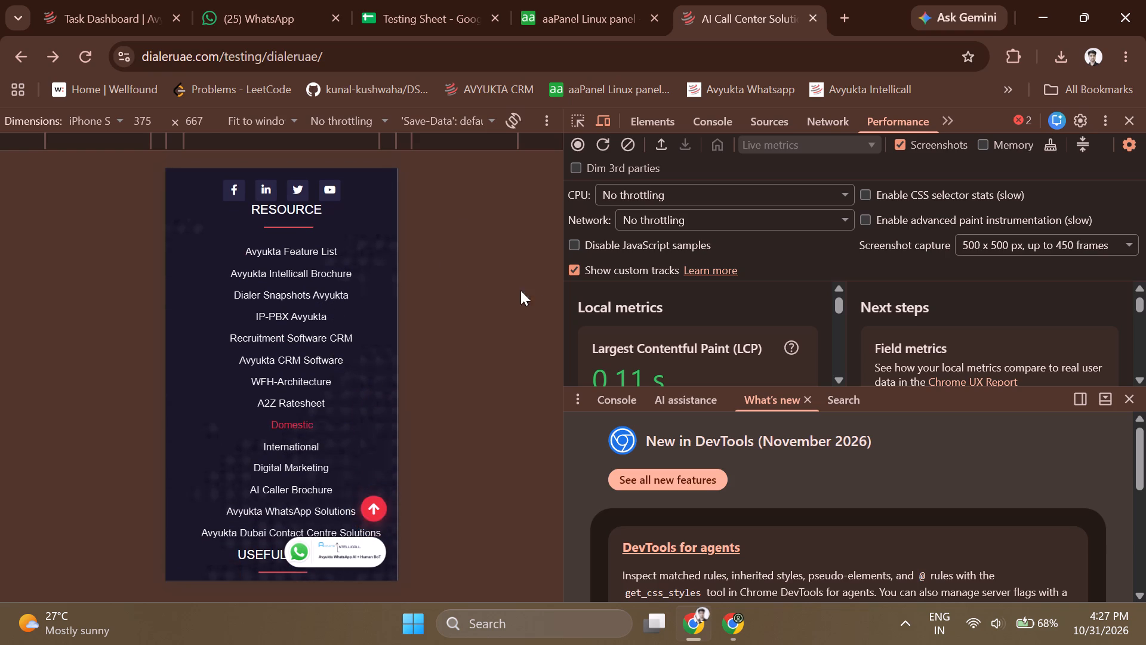
scroll(351, 340, down, 2)
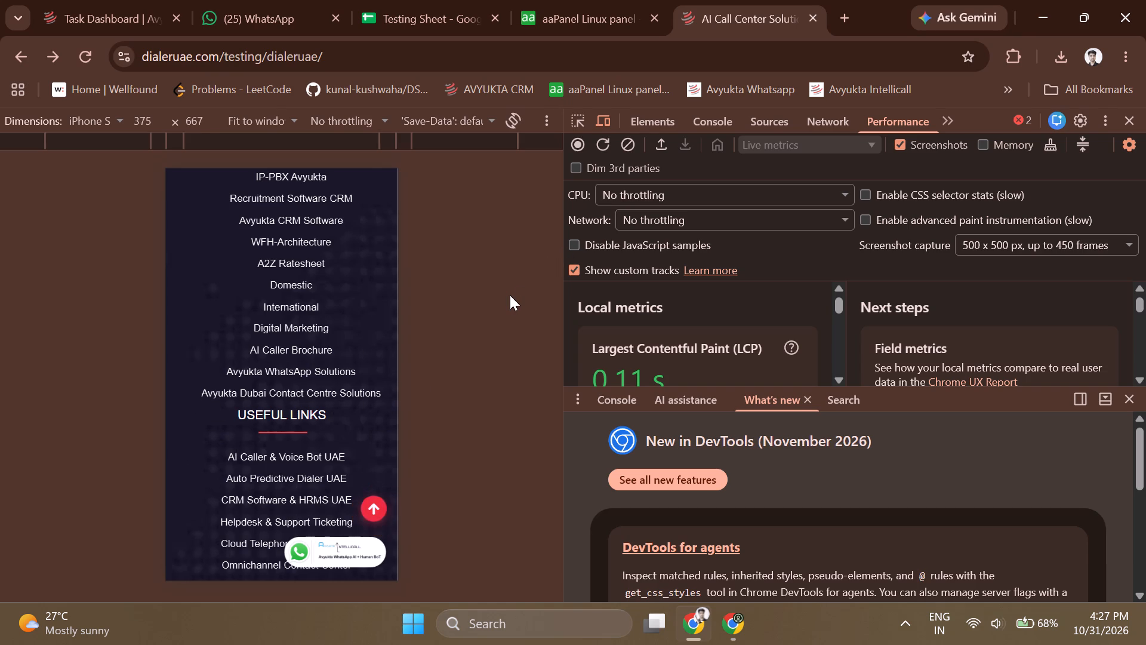
scroll(335, 278, down, 4)
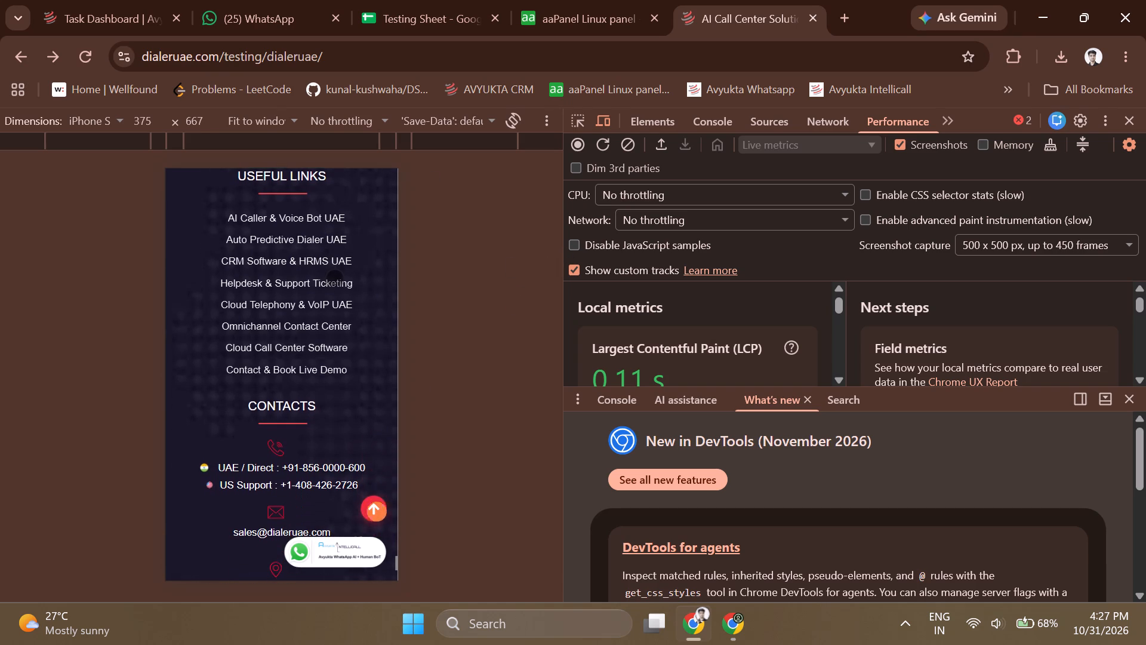
scroll(335, 278, down, 6)
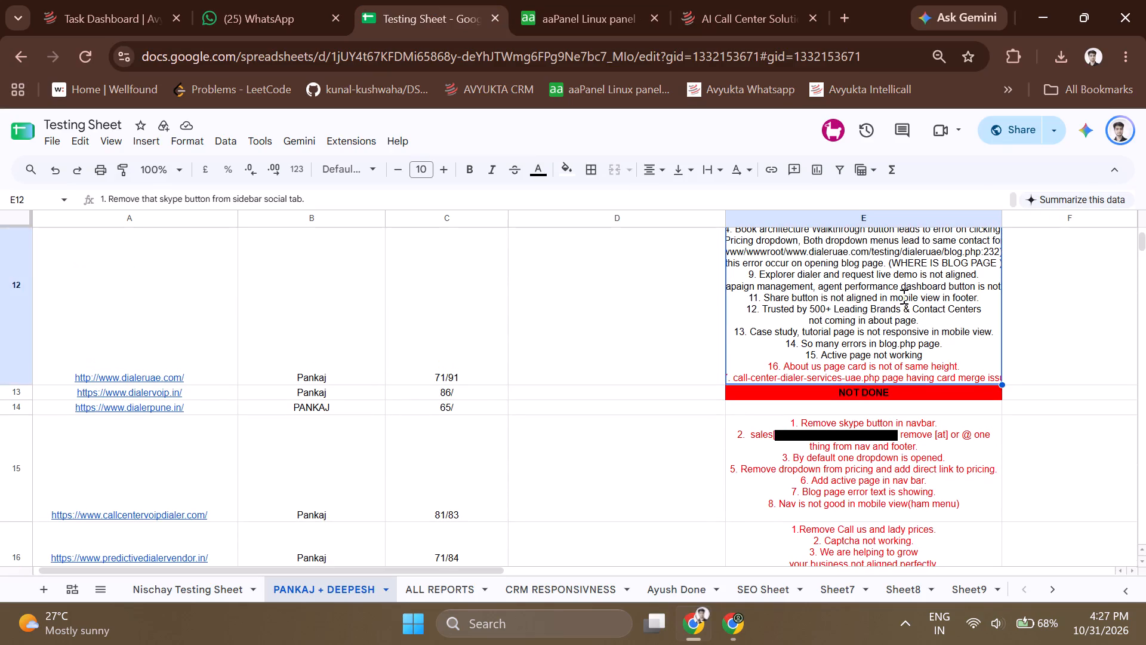
key(ctrl+Return)
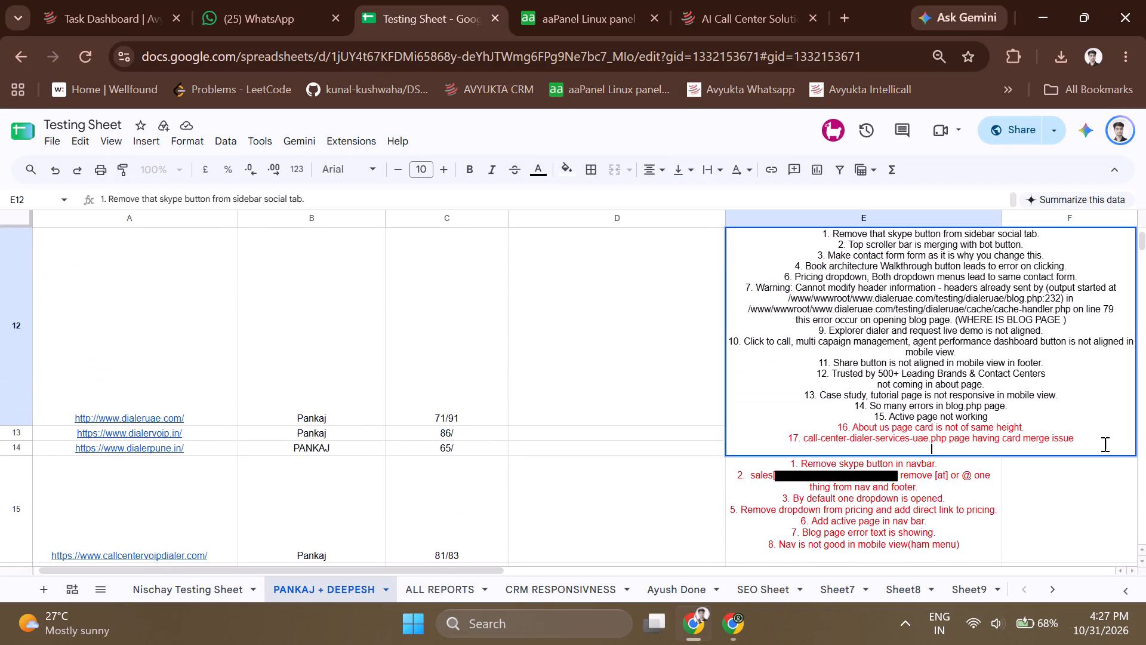
text(18.)
key(space)
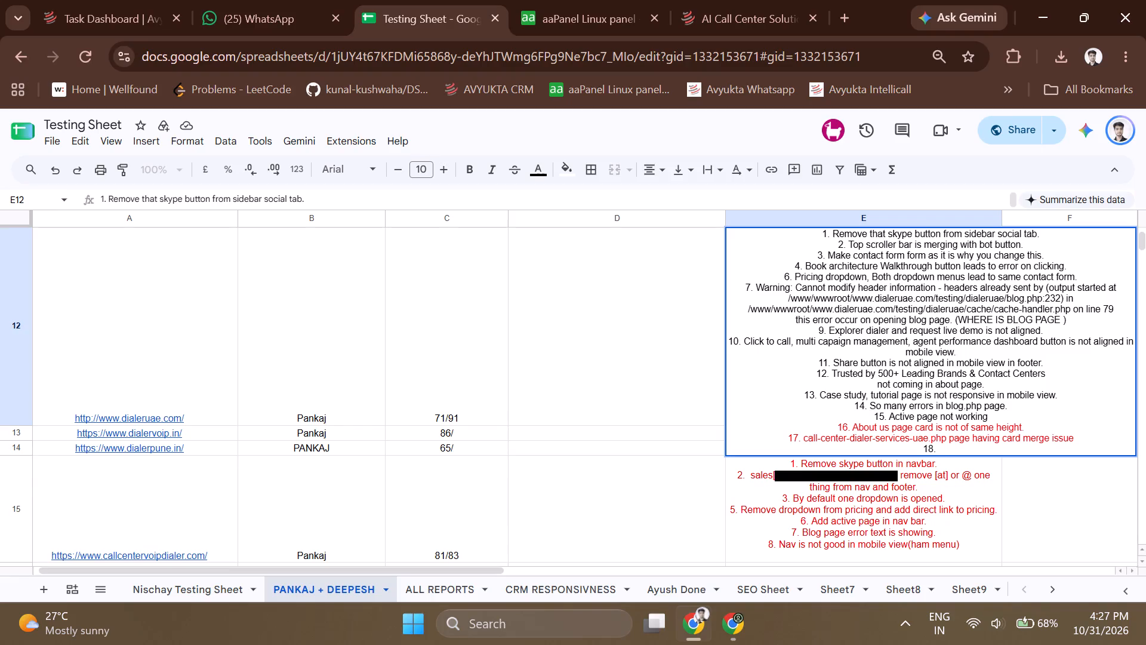
text(Footer text is not in center)
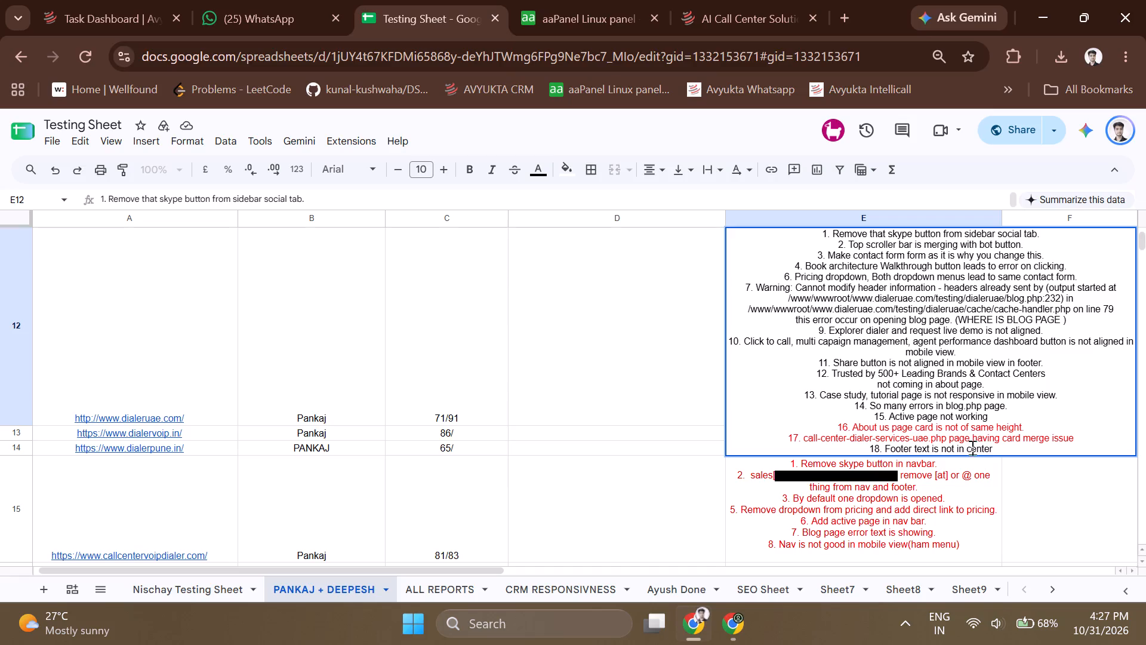
Colour line 18 about the footer text red in cell E12 and end it with a full stop.
triple_click(969, 450)
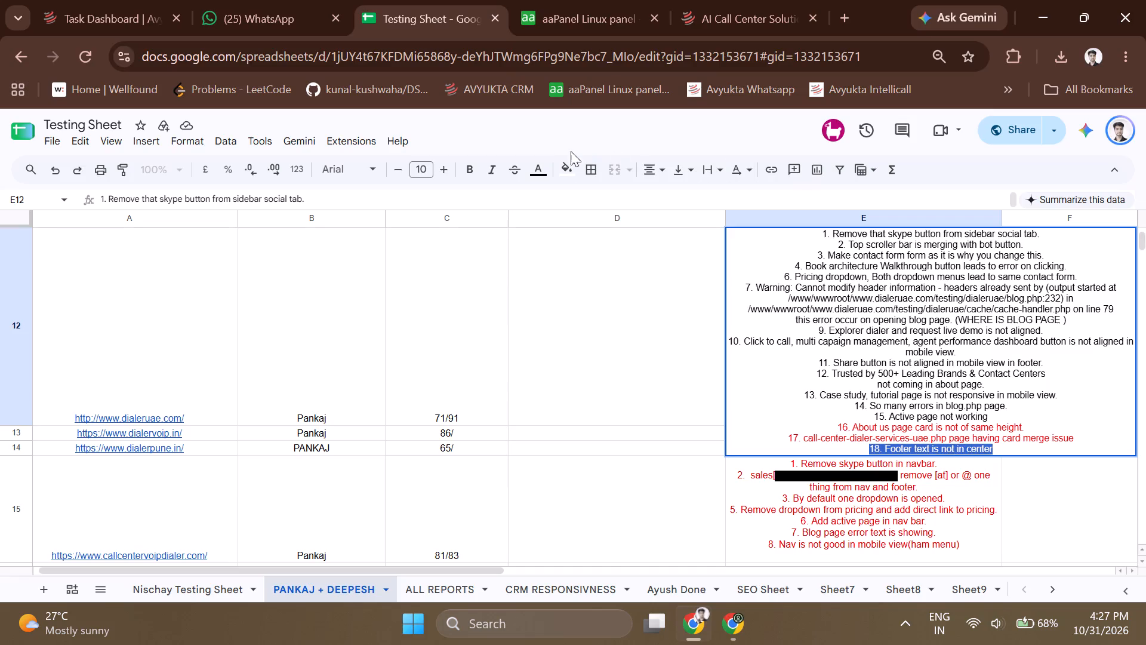
click(543, 172)
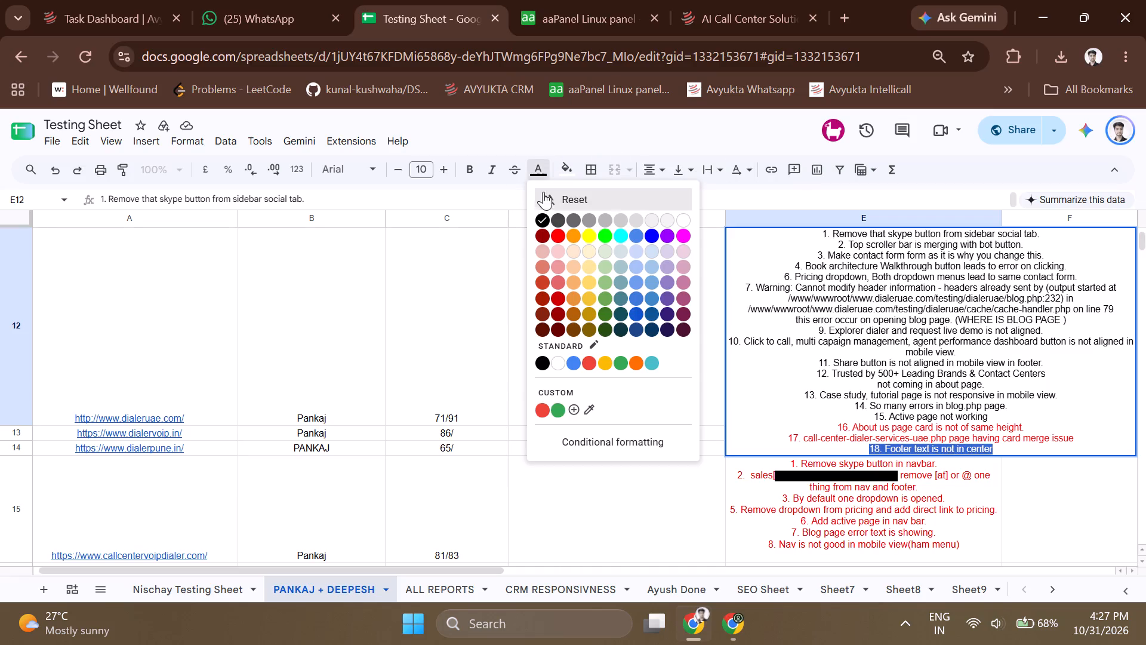
click(558, 237)
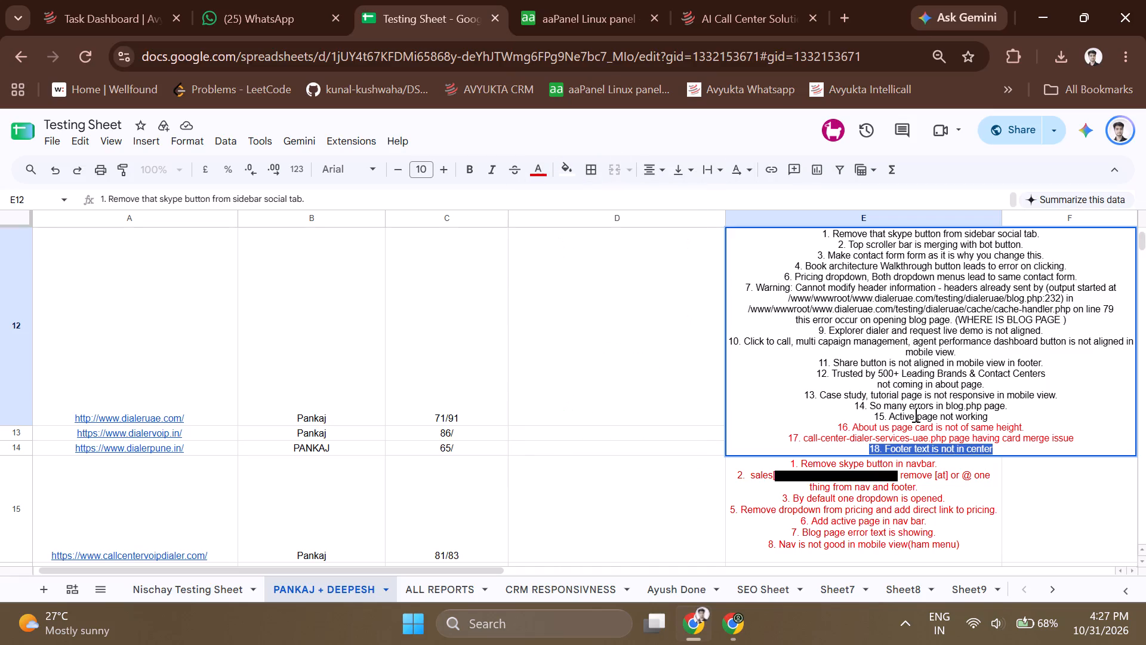
click(954, 421)
click(997, 450)
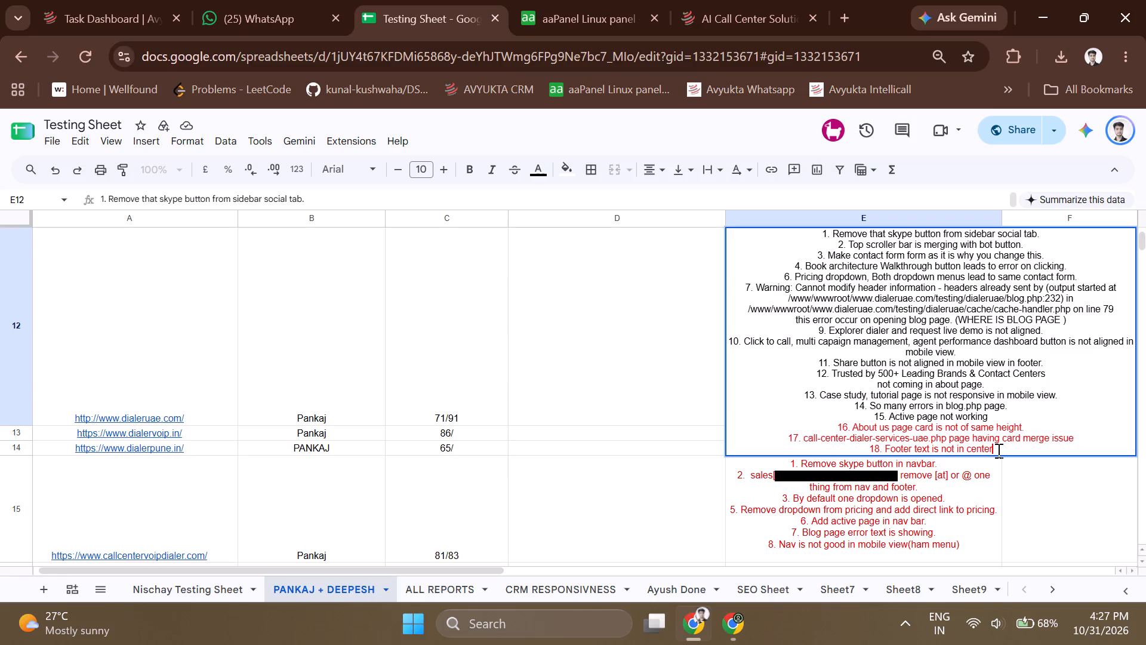
click(999, 450)
key(period)
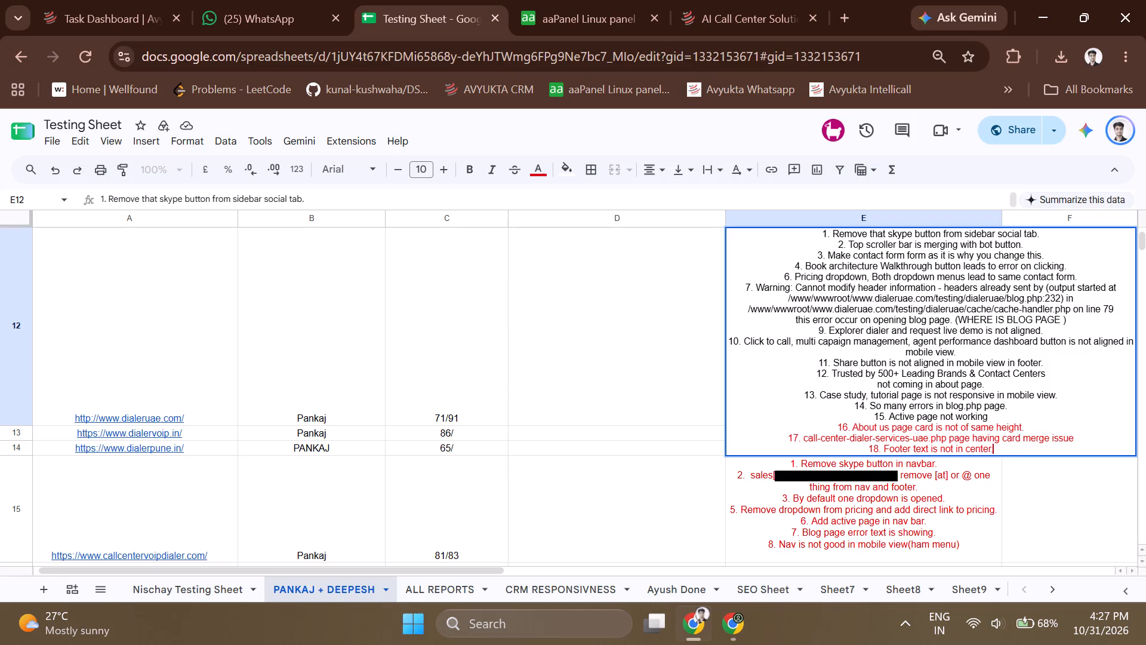
Check the scroll-to-top button on the mobile homepage and add the line "19. Top scroller glower is not in center" to cell E12.
key(ctrl+Return)
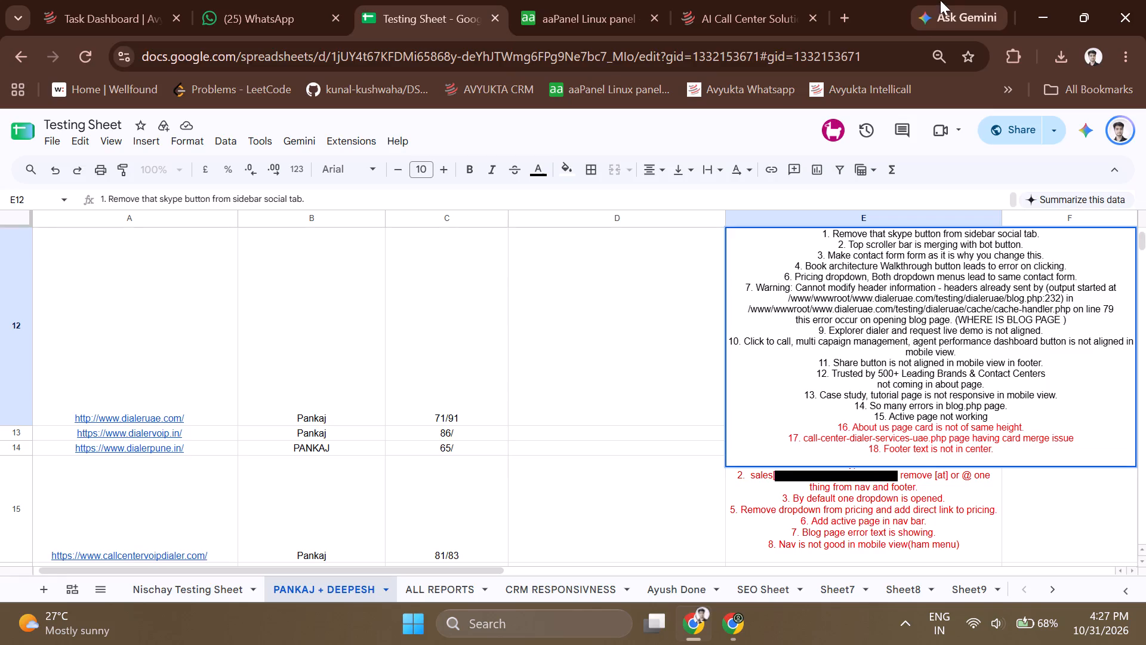
click(732, 0)
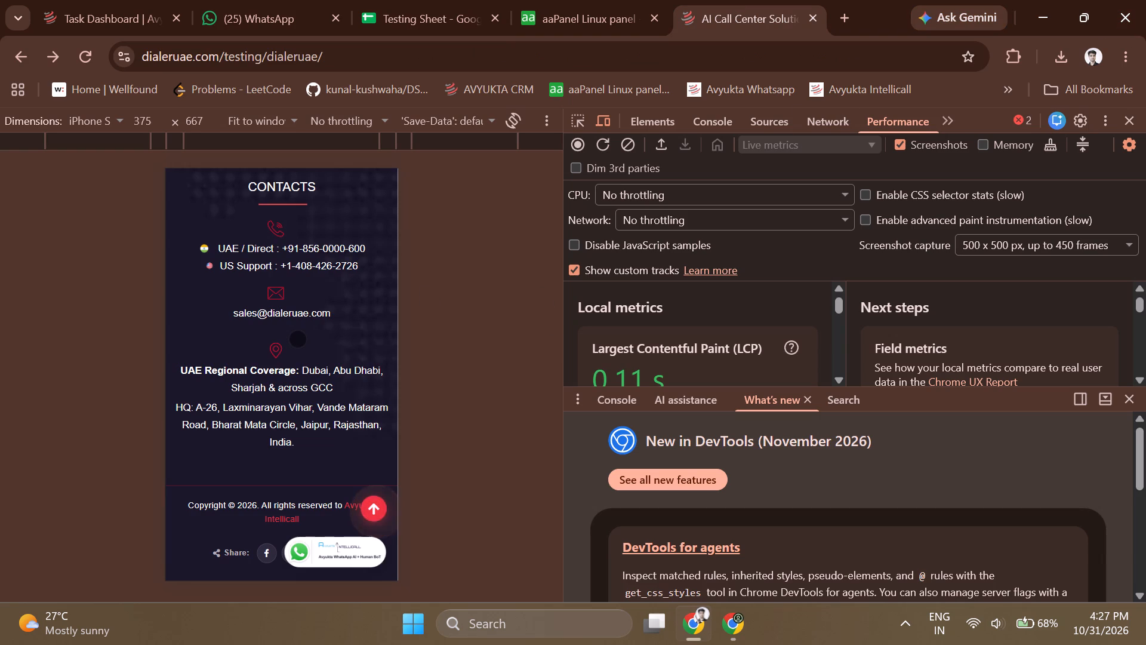
scroll(298, 339, down, 5)
scroll(326, 290, up, 20)
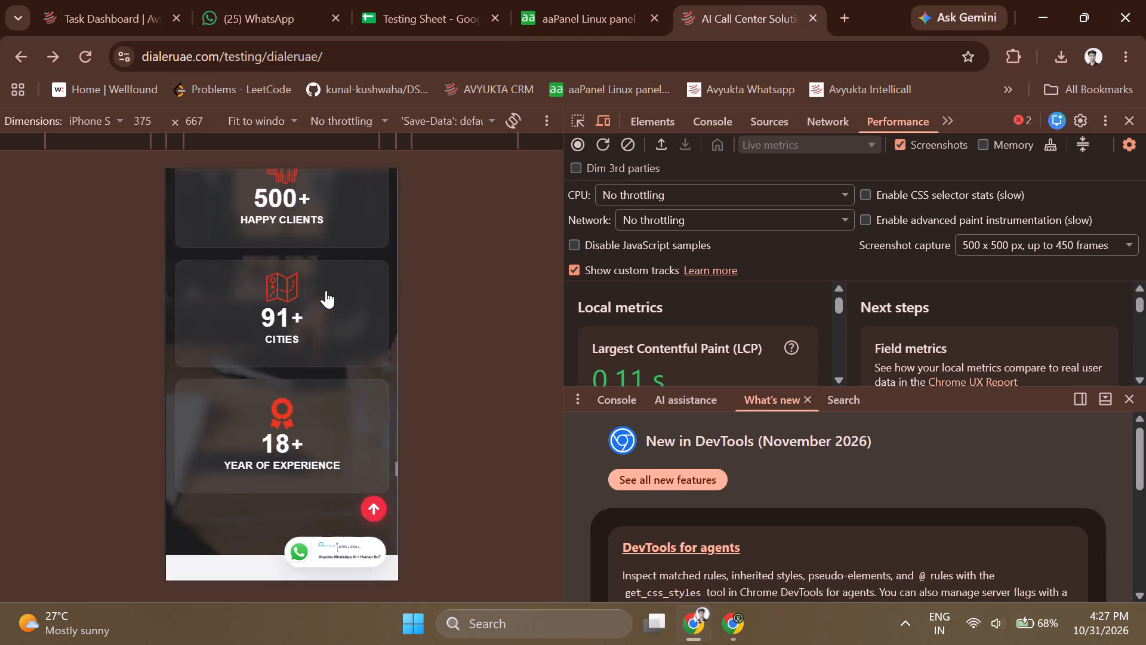
scroll(326, 290, up, 7)
scroll(326, 290, up, 15)
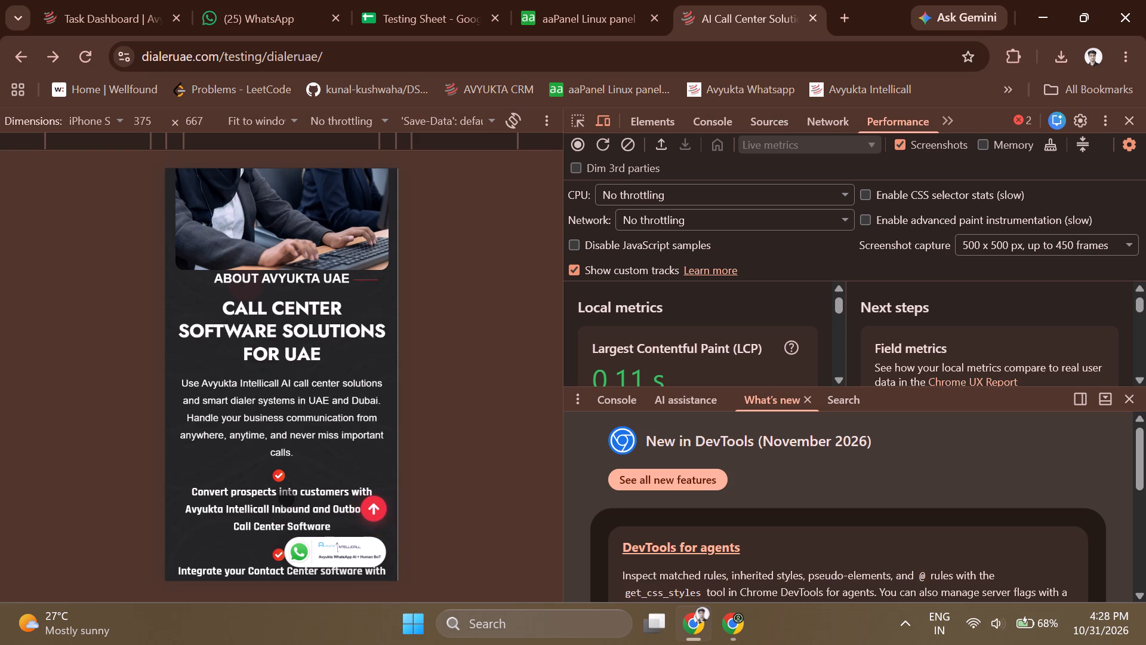
click(424, 0)
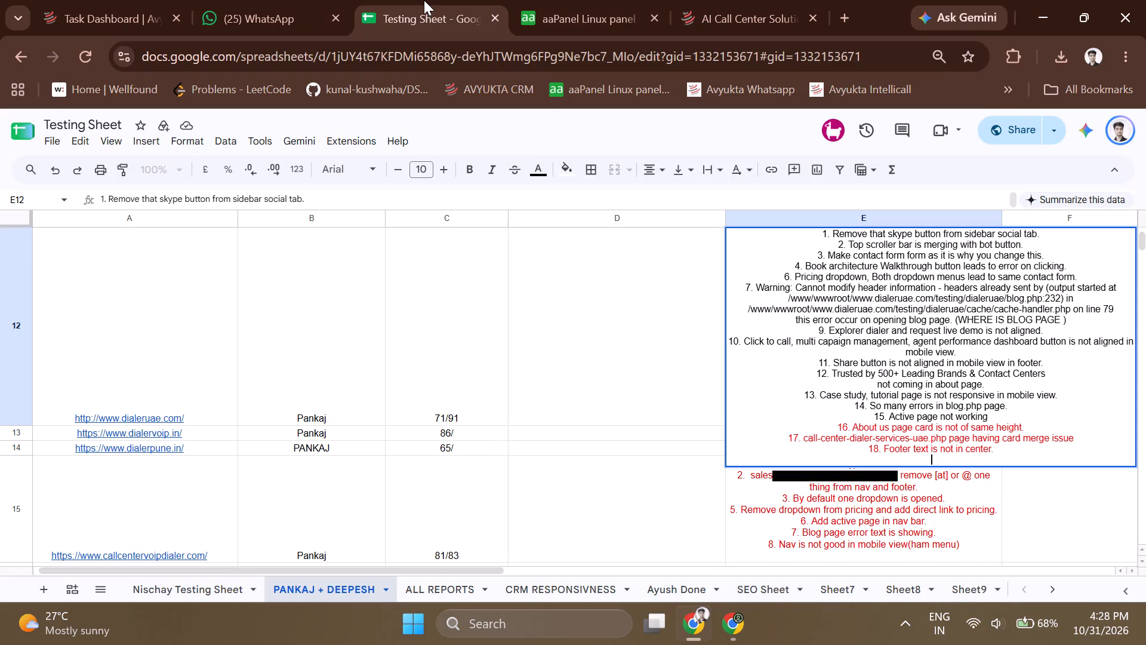
text(19.)
key(space)
text(Top scroller)
key(space)
text(glower in)
key(BackSpace)
key(BackSpace)
text(is not)
key(space)
text(in center)
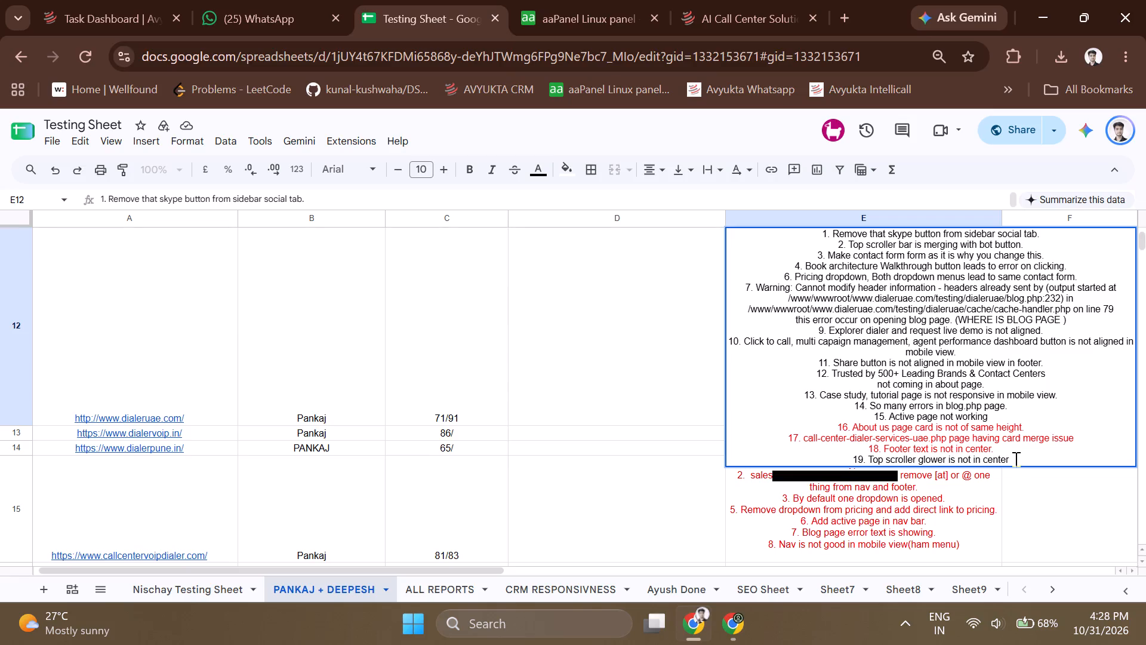
Colour line 19 about the top scroller red and commit the edit to cell E12 in the Testing Sheet.
triple_click(997, 459)
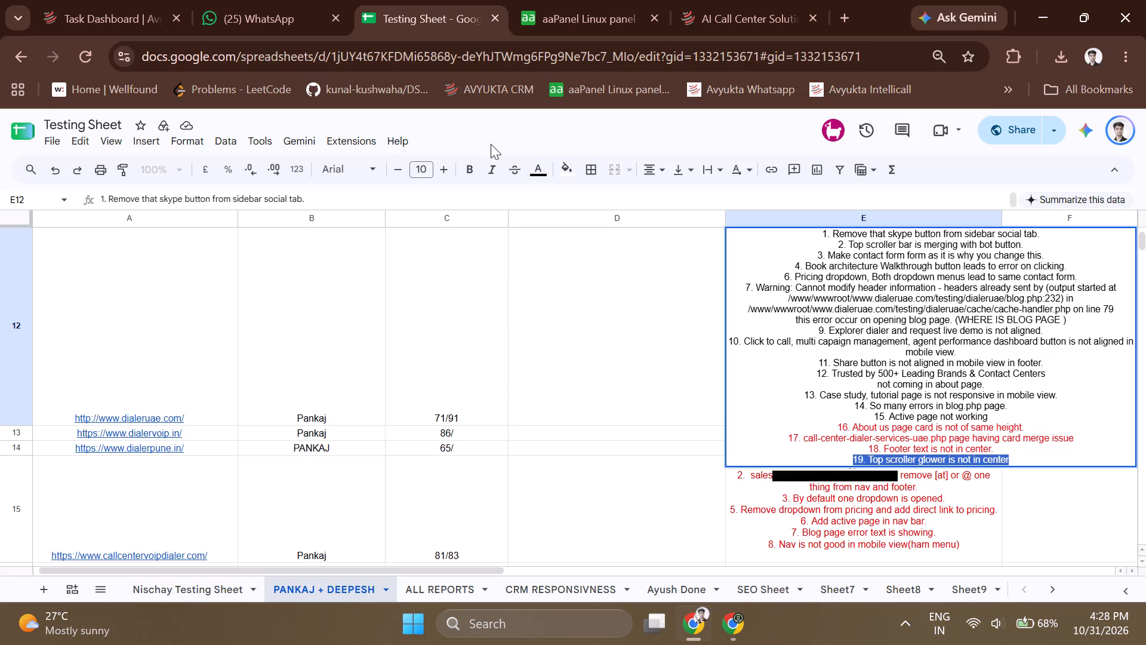
click(537, 172)
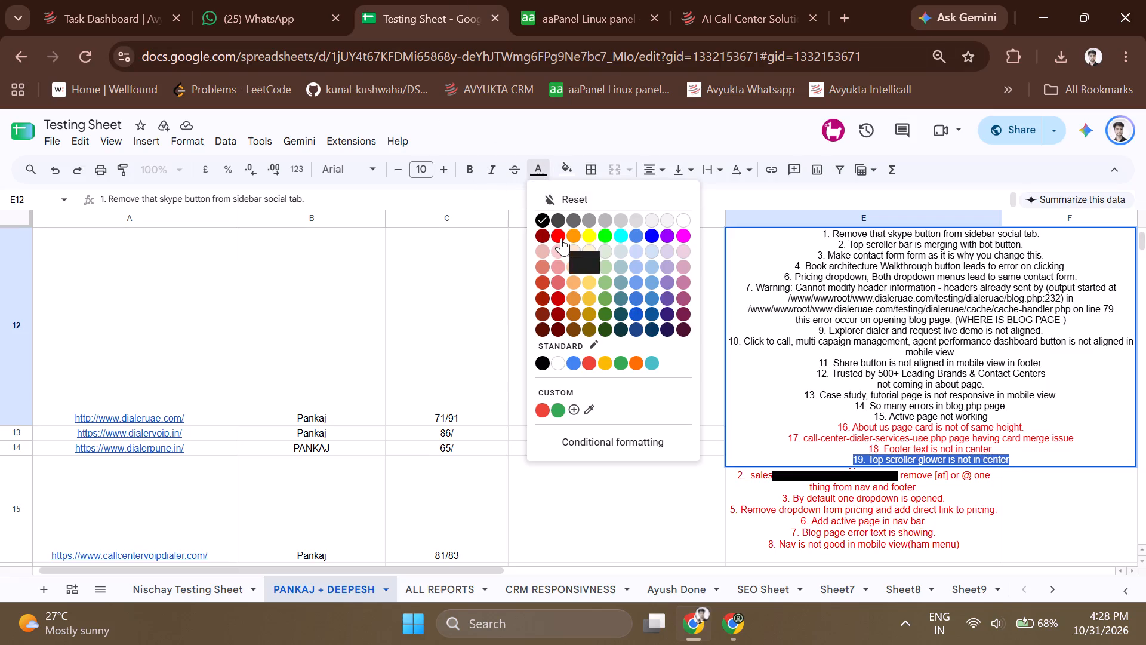
click(561, 238)
click(915, 428)
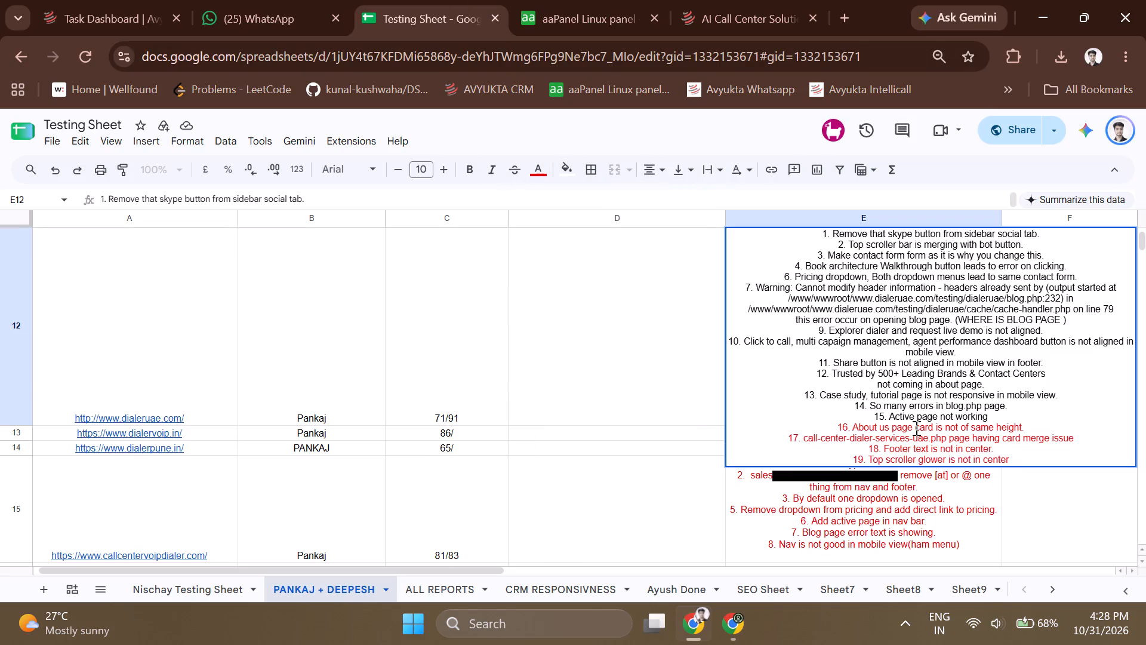
click(735, 0)
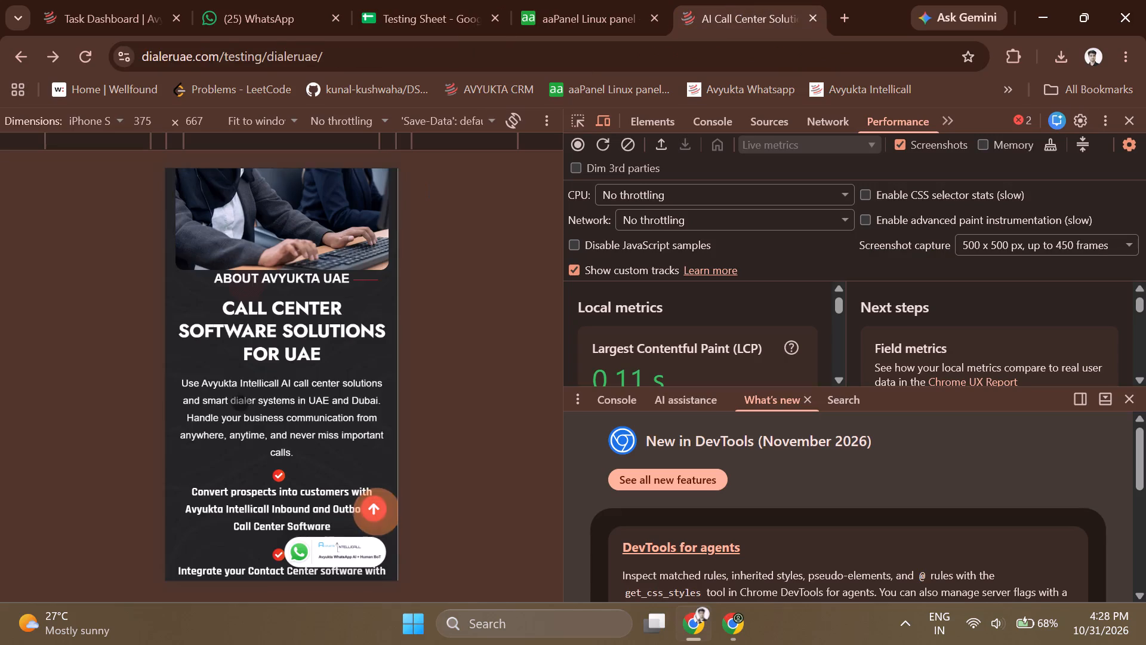
scroll(241, 404, down, 12)
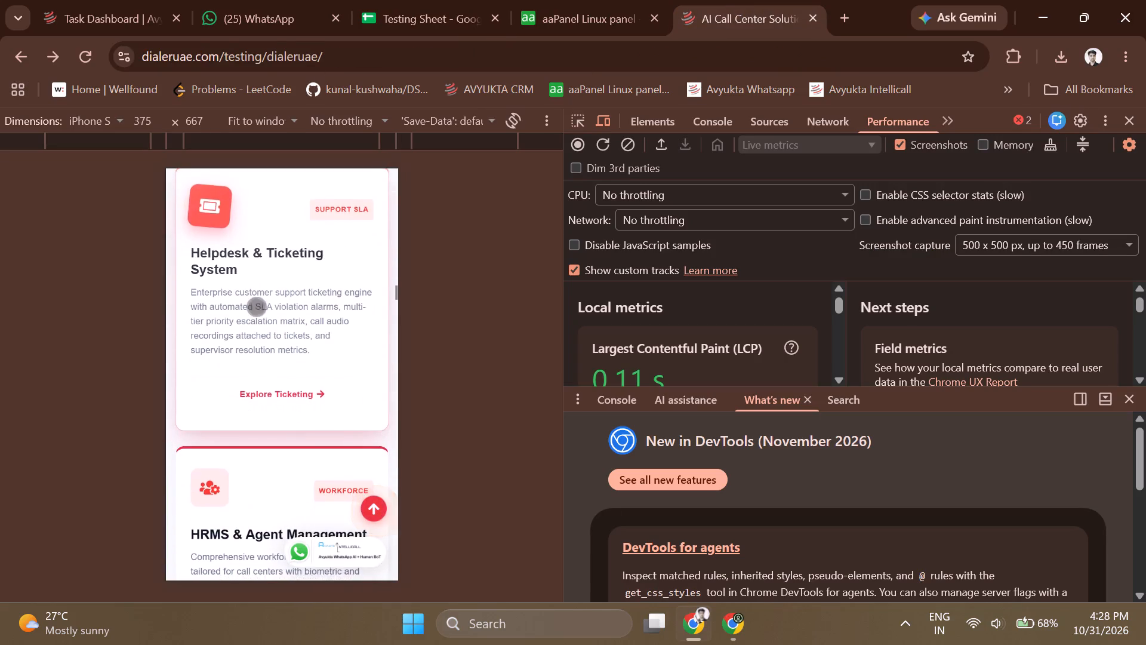
click(596, 0)
click(448, 0)
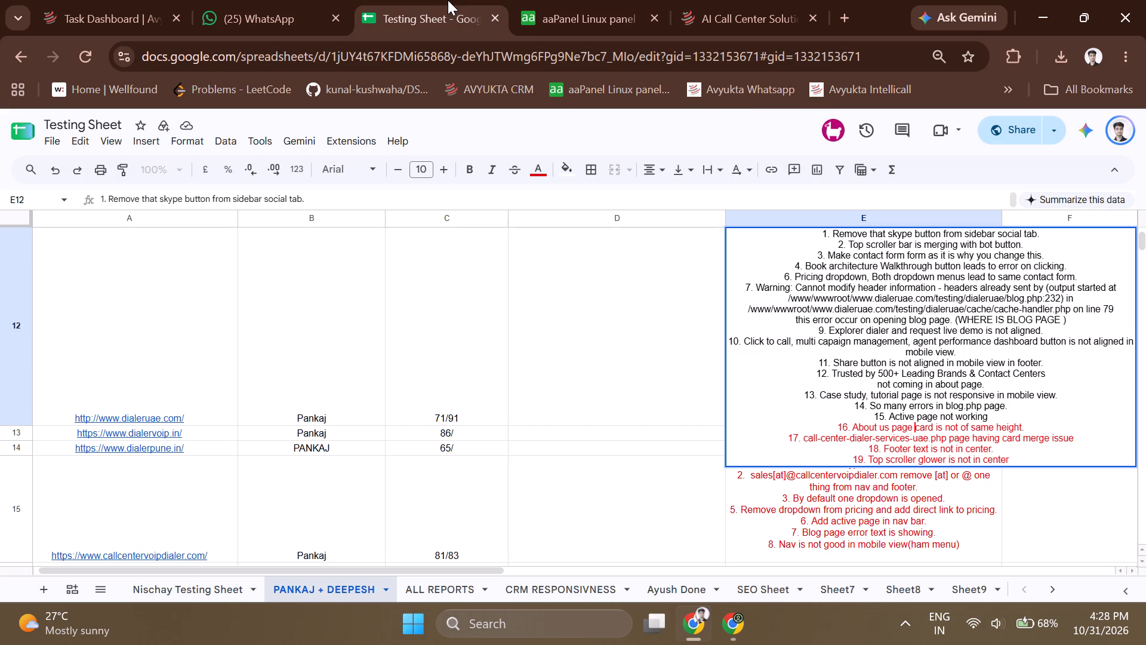
click(658, 307)
Recheck the homepage down to the footer in mobile view, and scan it in desktop view with the developer tools closed.
click(723, 0)
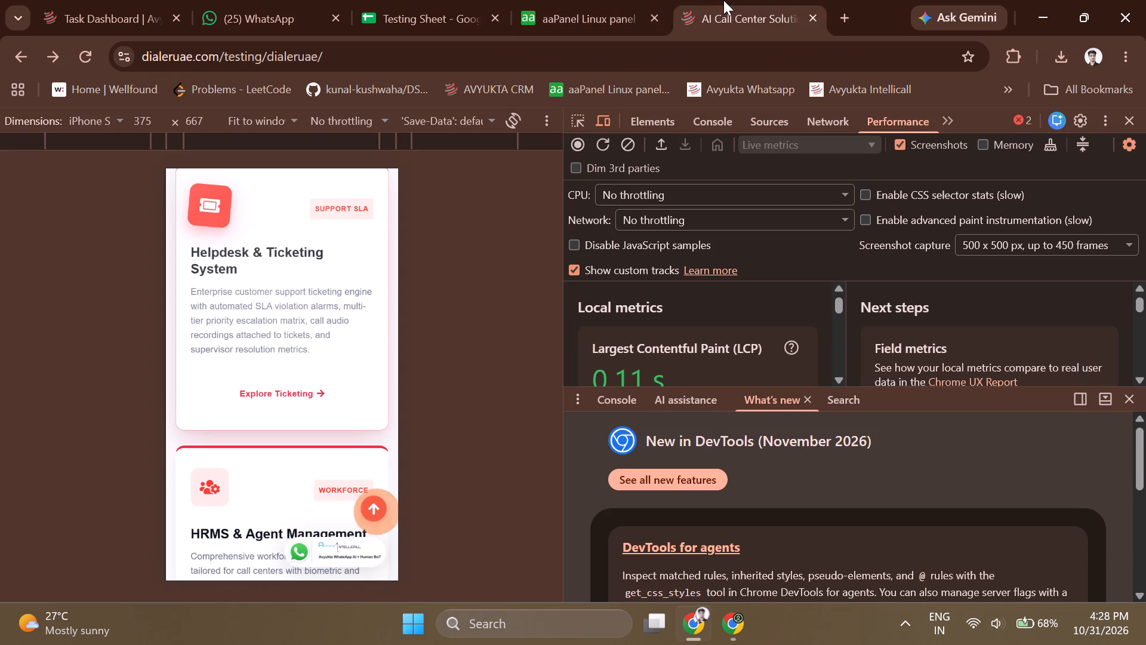
scroll(291, 324, down, 19)
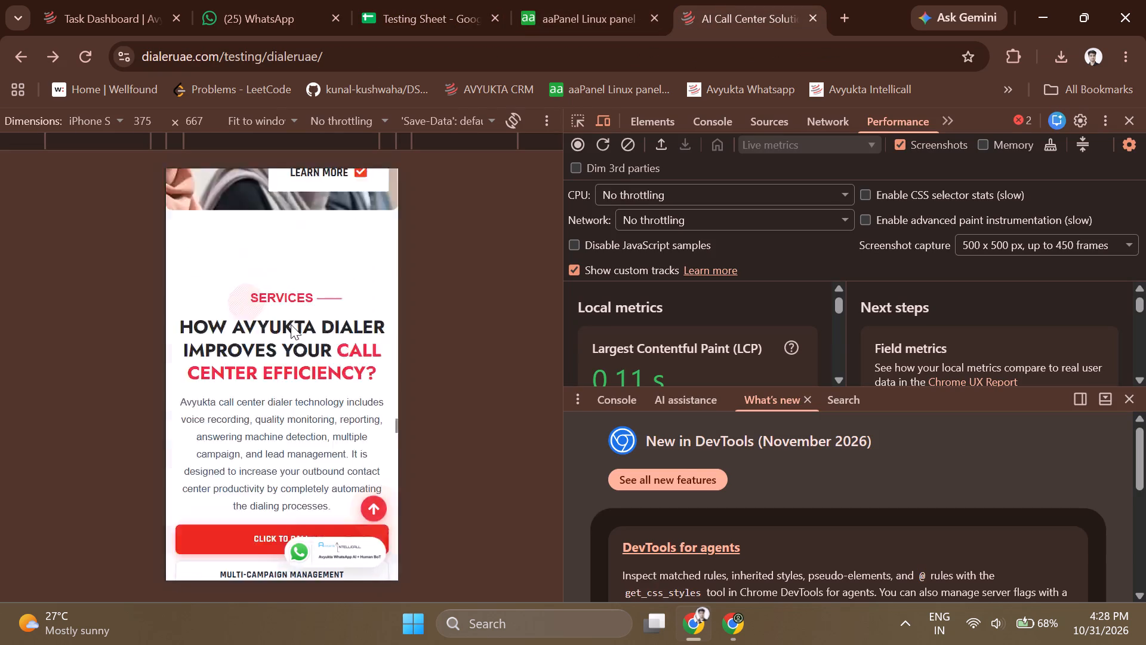
scroll(291, 324, down, 11)
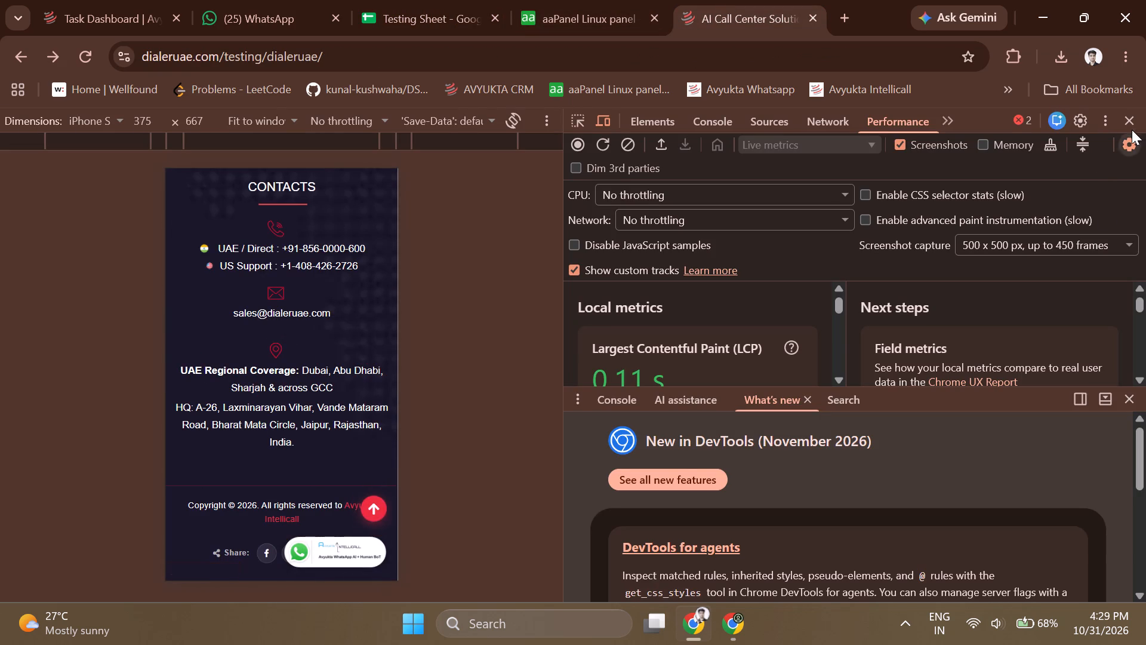
click(1136, 125)
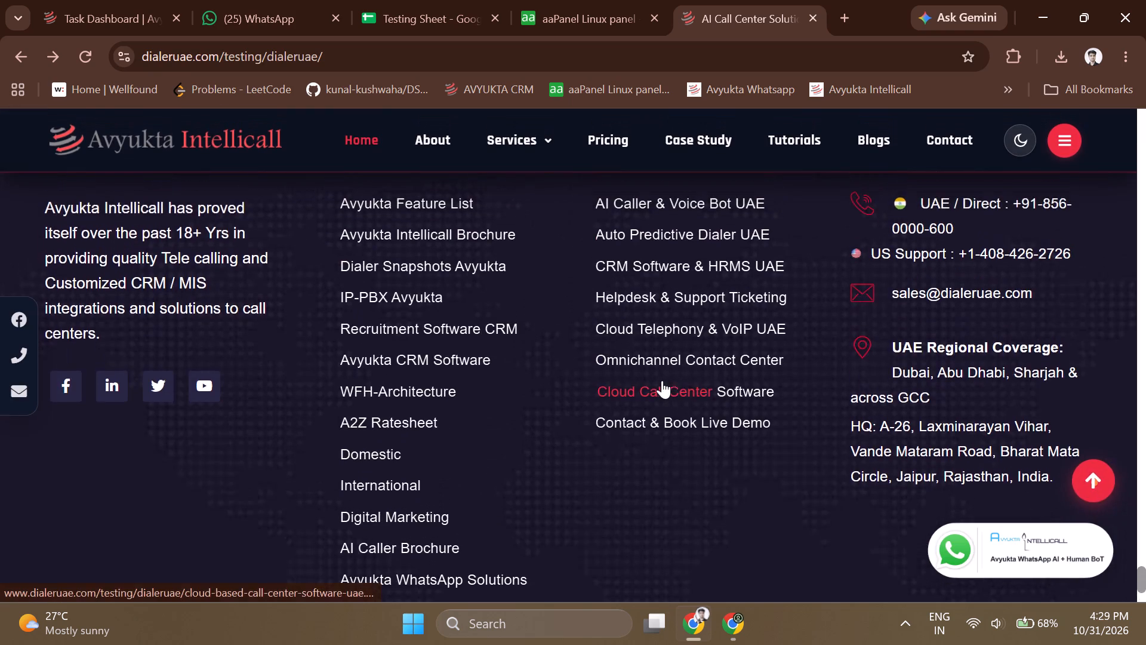
scroll(662, 380, up, 14)
scroll(662, 380, up, 12)
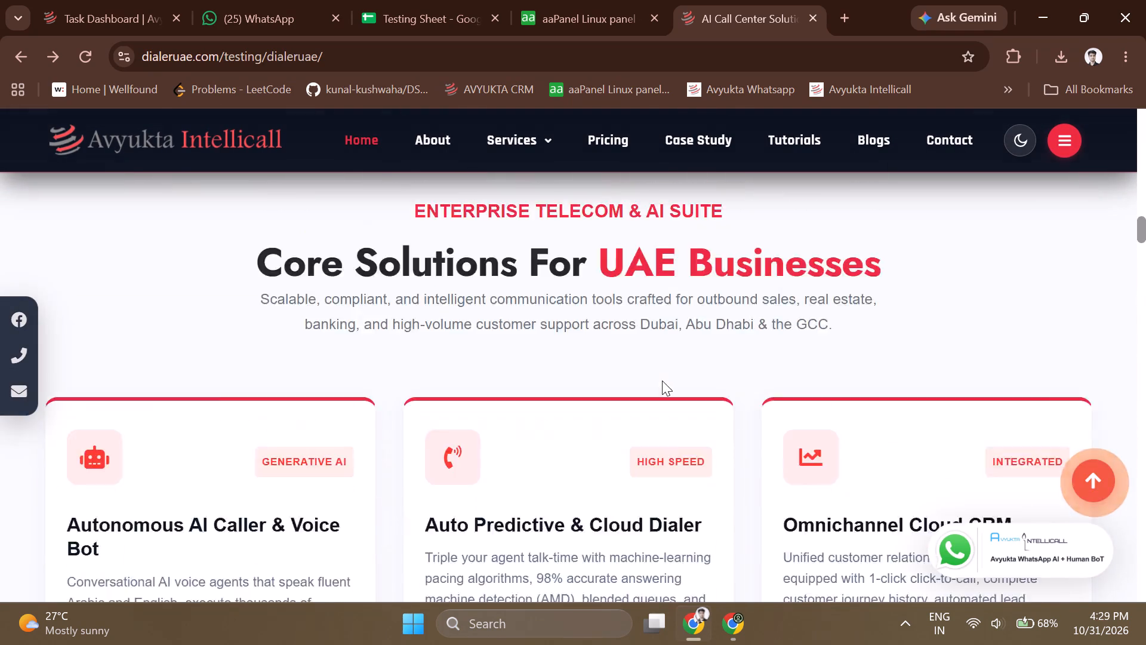
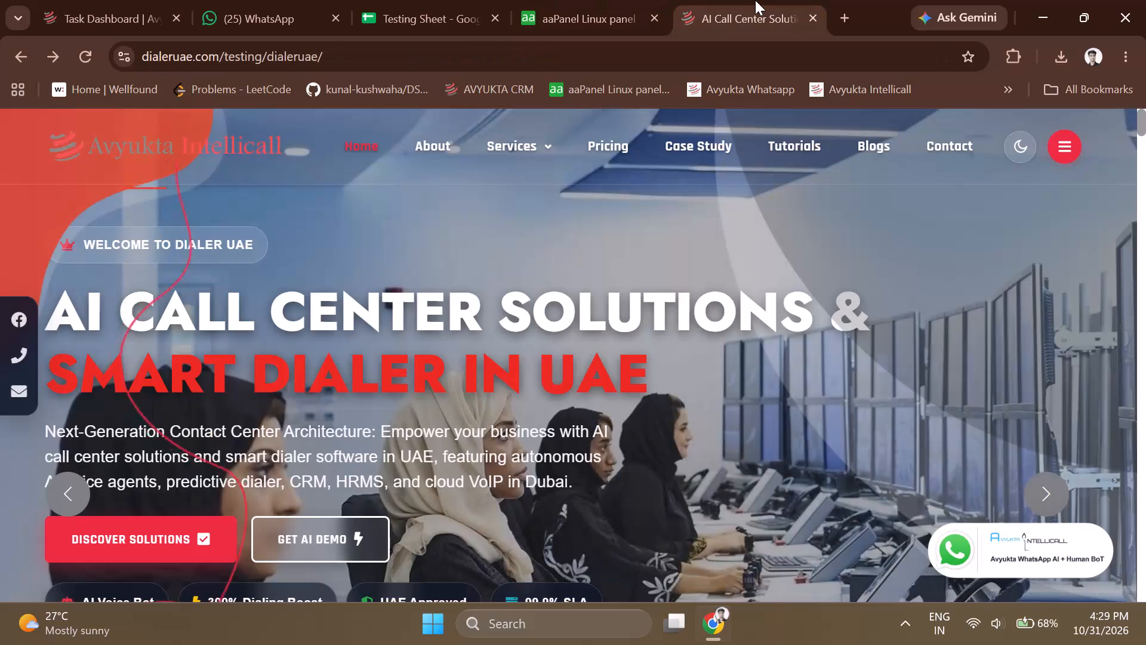
Switch to the Testing Sheet and review the issue and status entries for the websites around row 12.
click(574, 0)
click(432, 0)
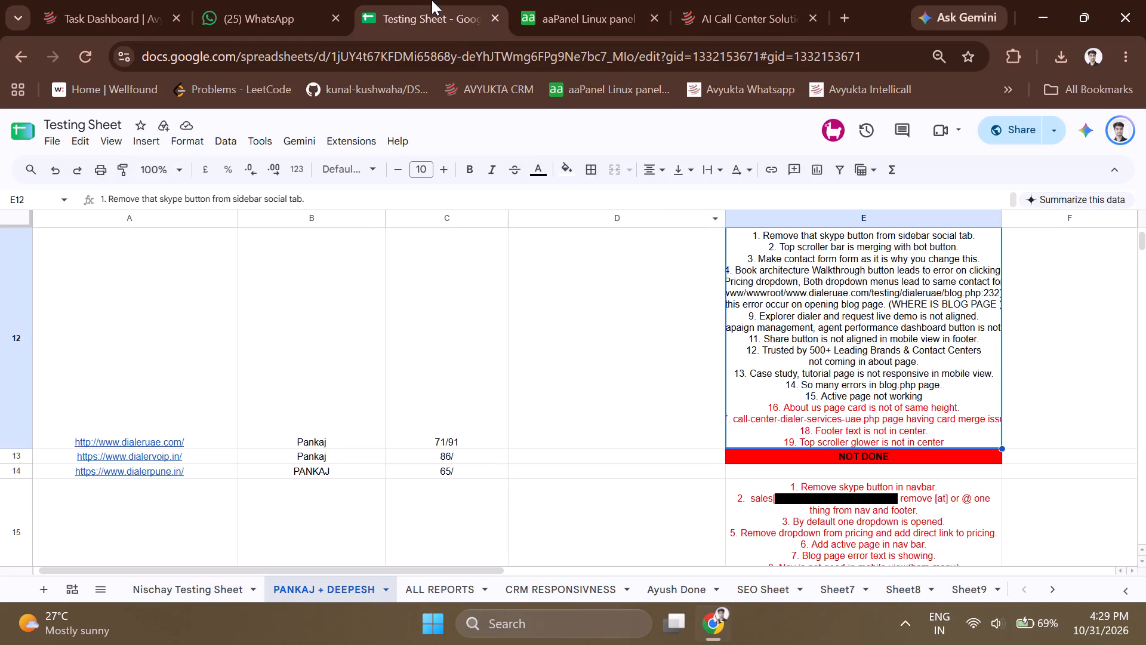
click(637, 345)
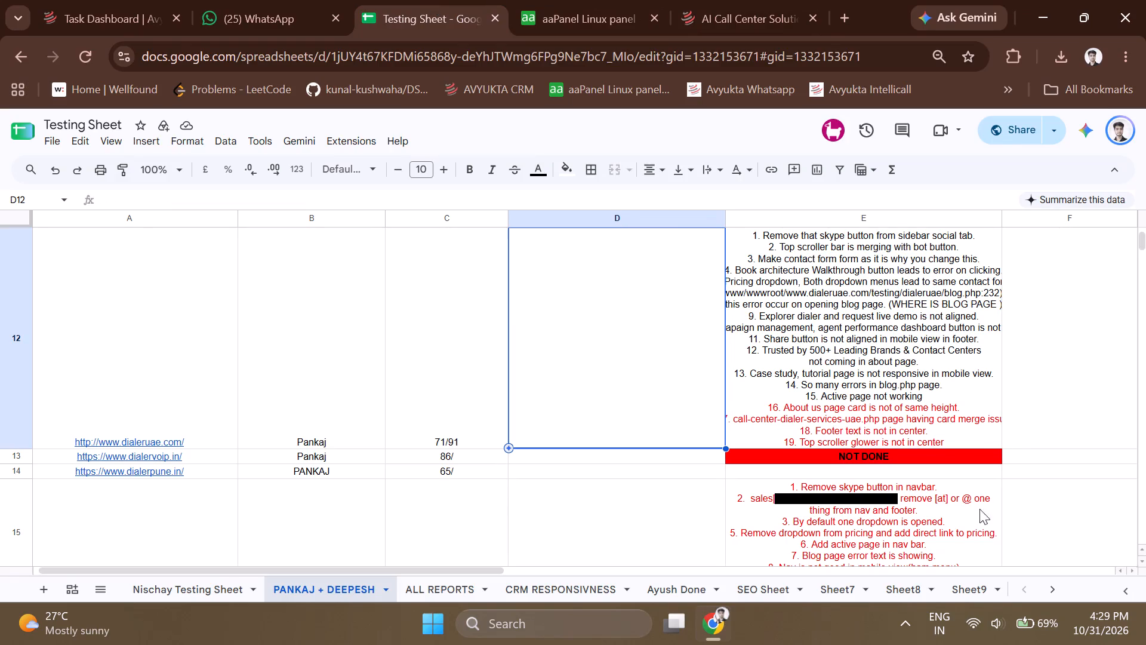
scroll(962, 476, down, 1)
scroll(962, 476, left, 2)
scroll(962, 476, up, 1)
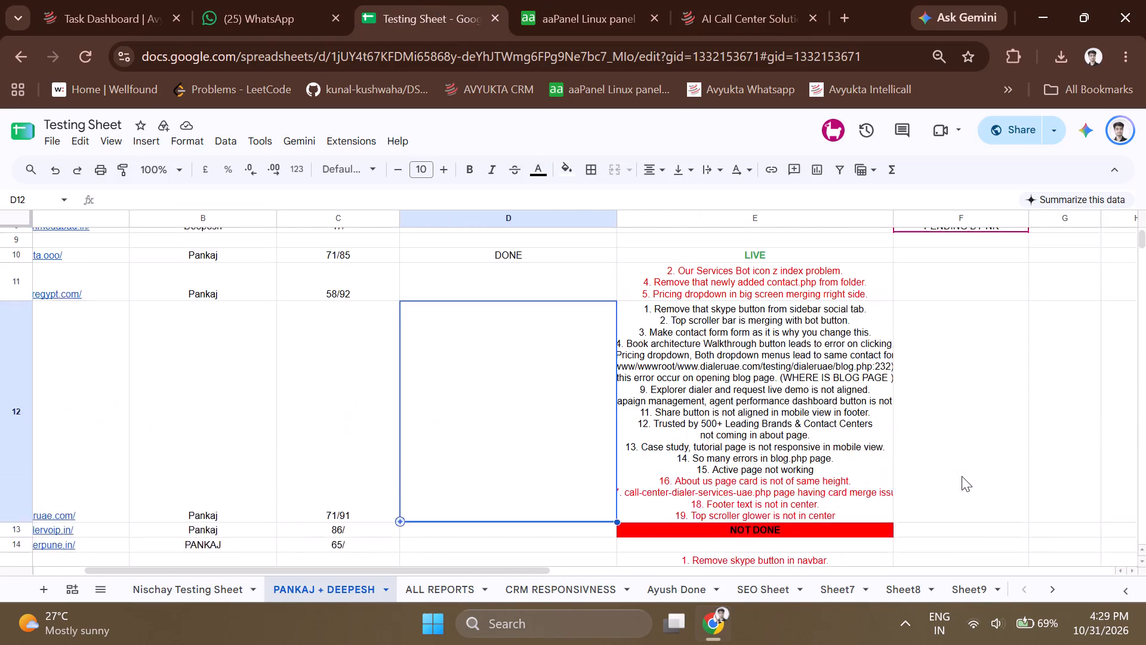
scroll(962, 476, up, 1)
right_click(962, 476)
click(962, 476)
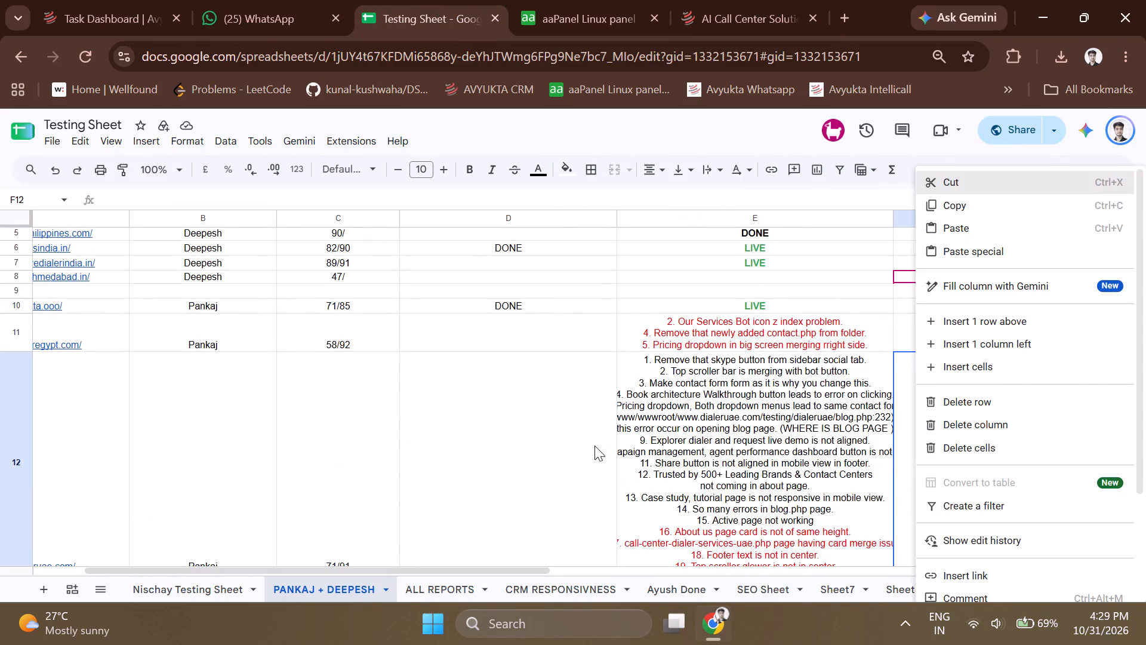
click(594, 446)
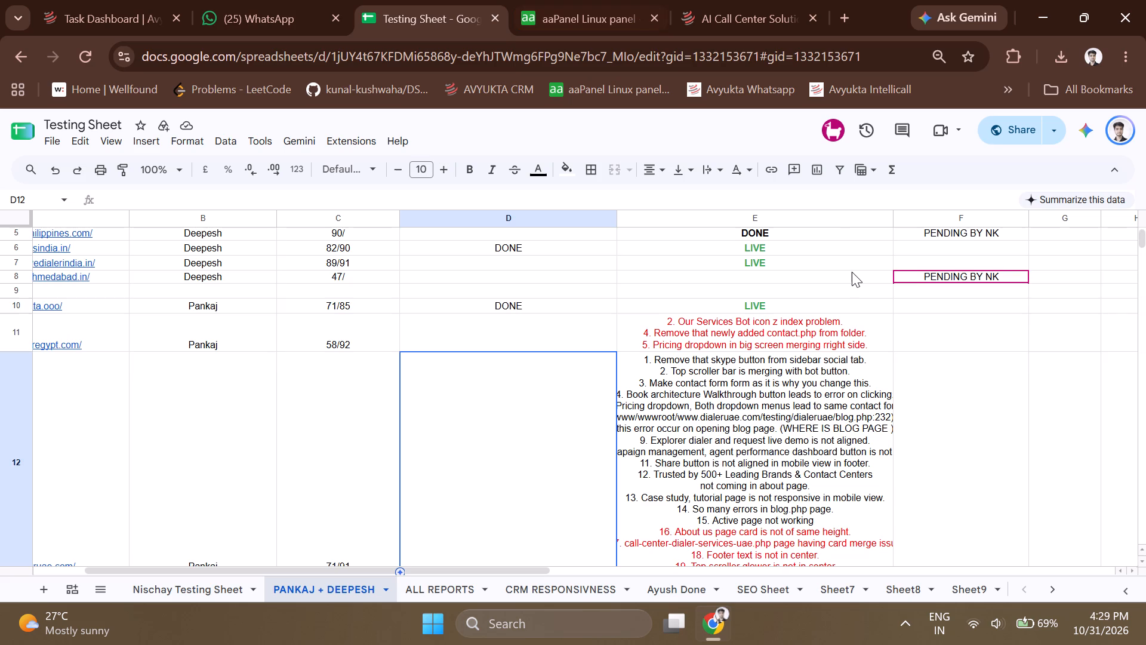
scroll(852, 272, up, 3)
click(744, 0)
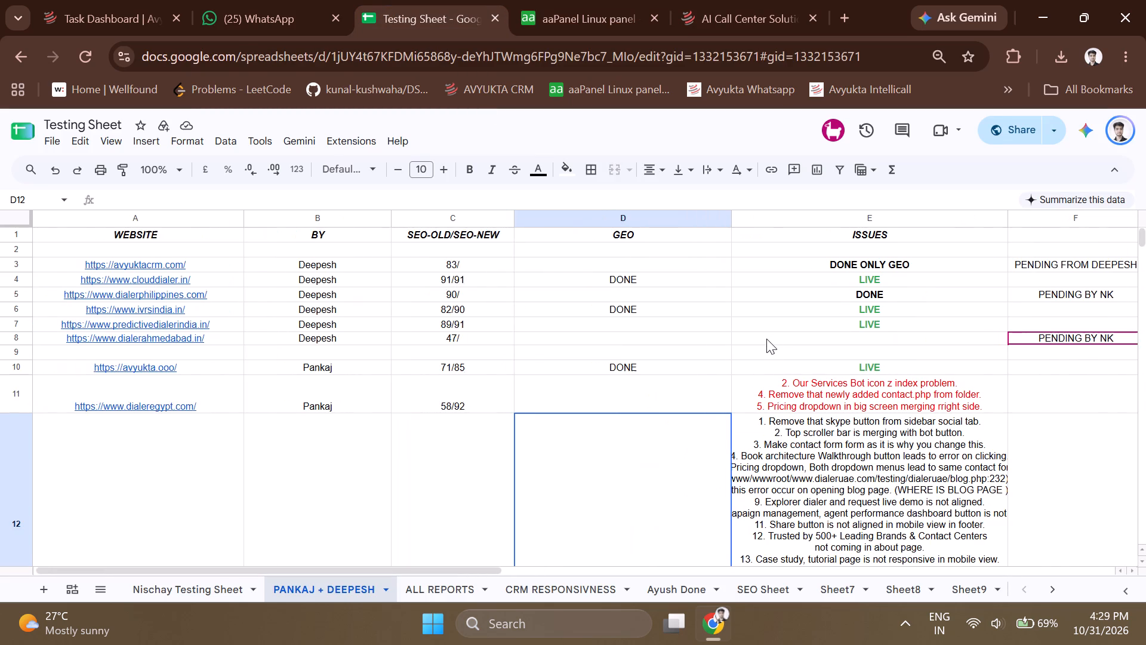
scroll(766, 339, right, 1)
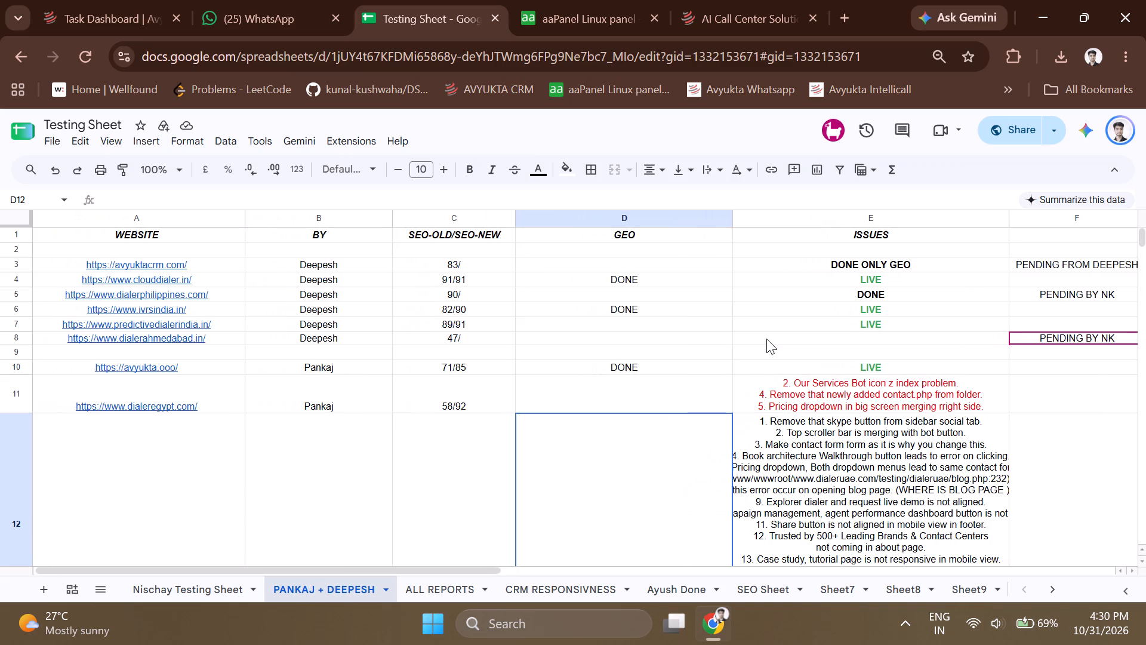
scroll(766, 339, right, 2)
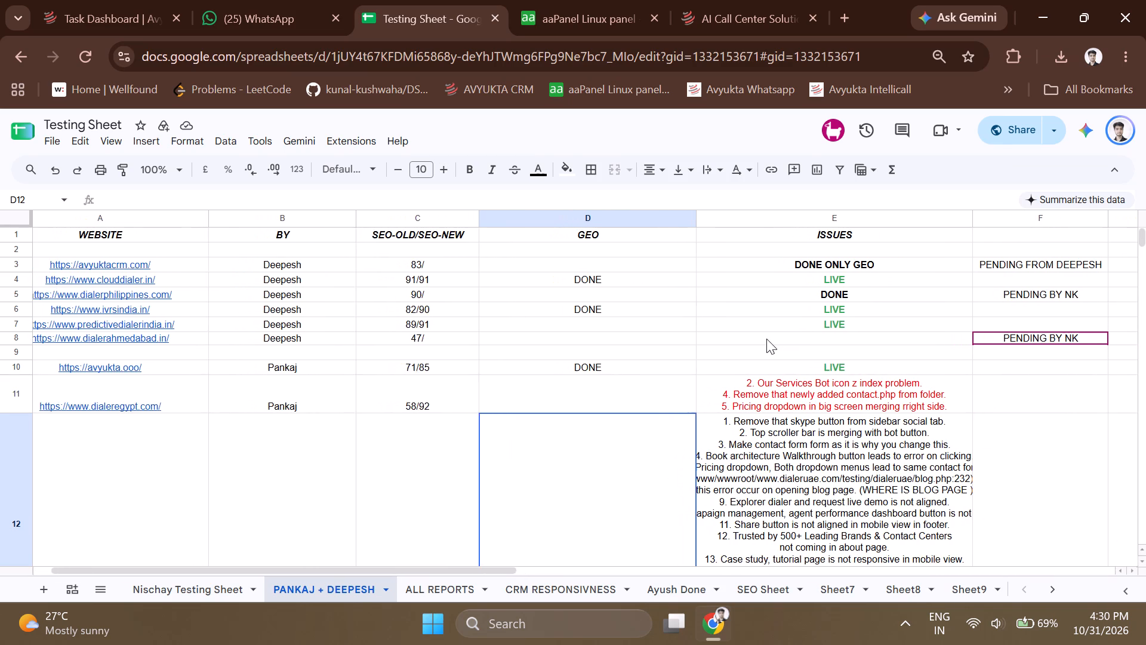
scroll(766, 339, right, 1)
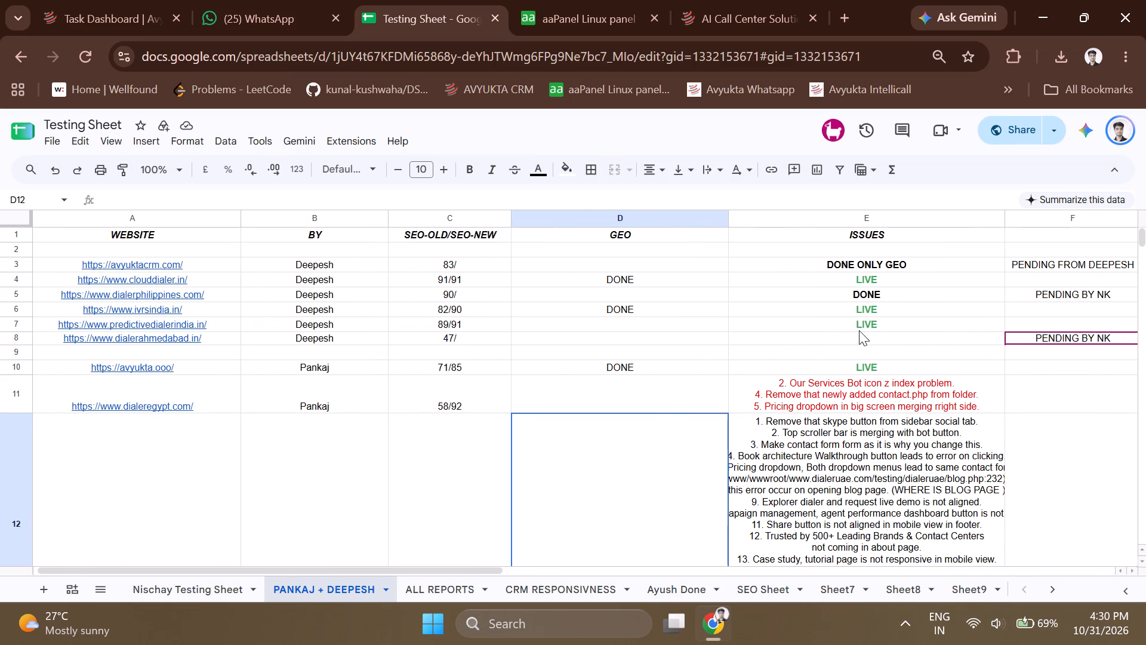
click(899, 336)
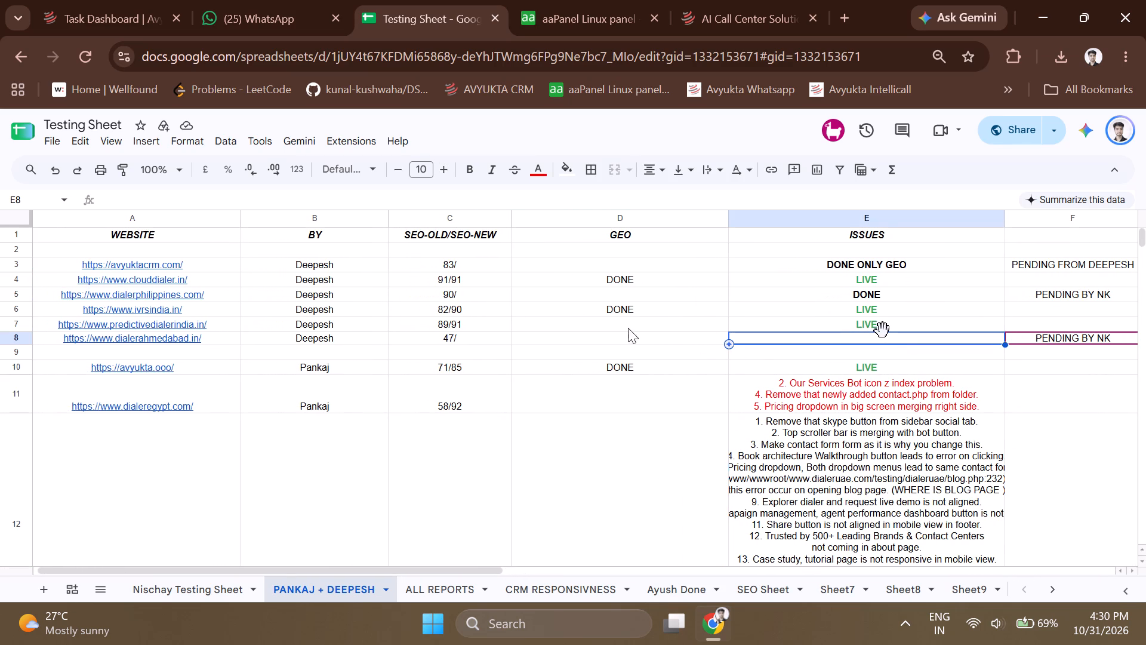
Look through the testing/dialeruae folder's file list in aaPanel, checking briefly against the Dialer UAE test homepage.
scroll(845, 368, left, 1)
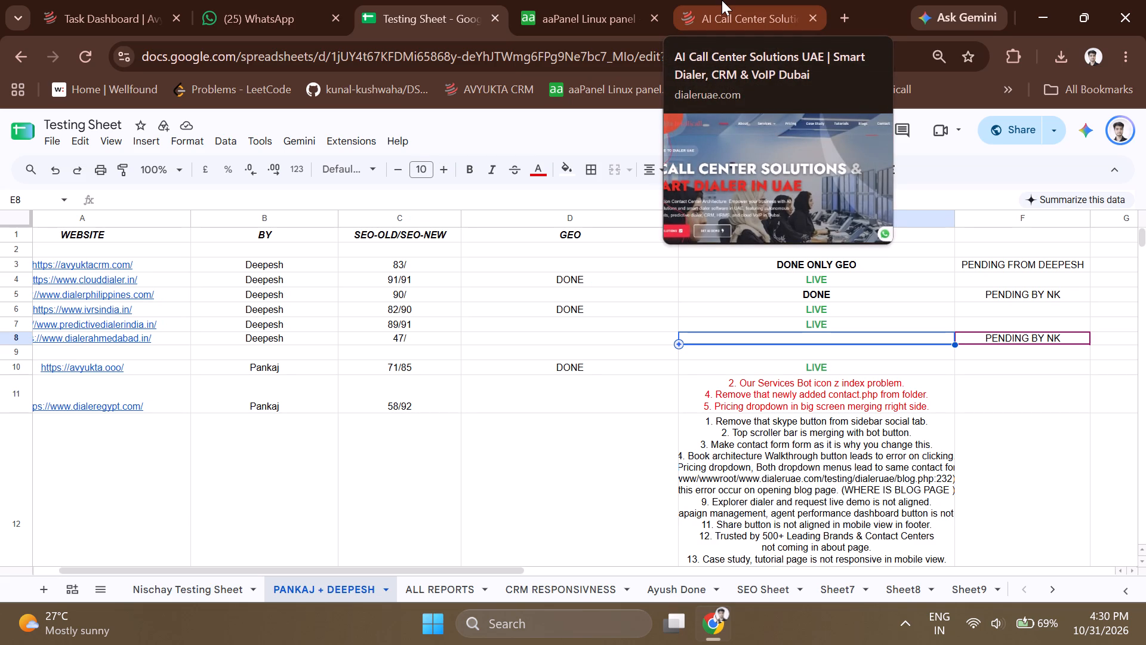
click(614, 0)
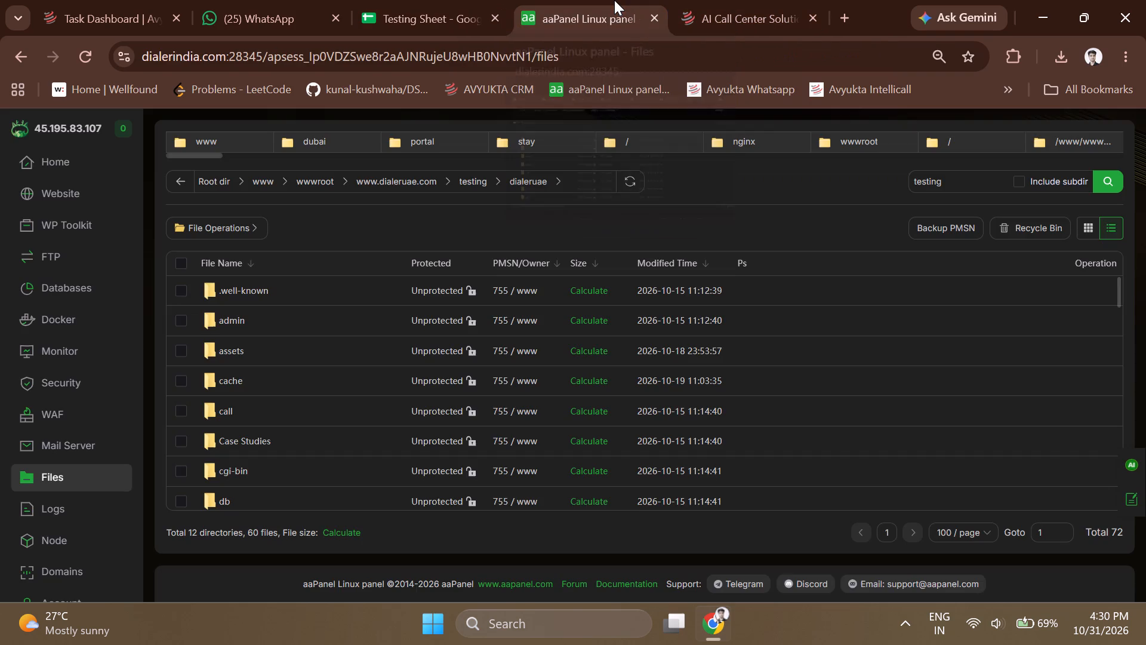
scroll(554, 285, down, 6)
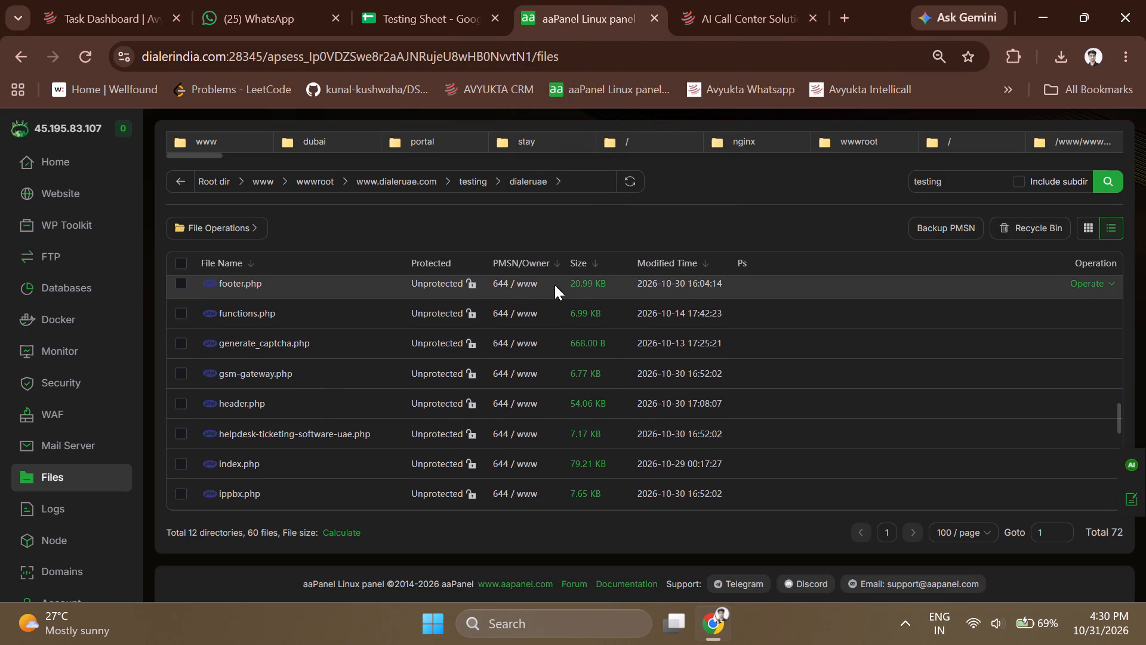
click(748, 0)
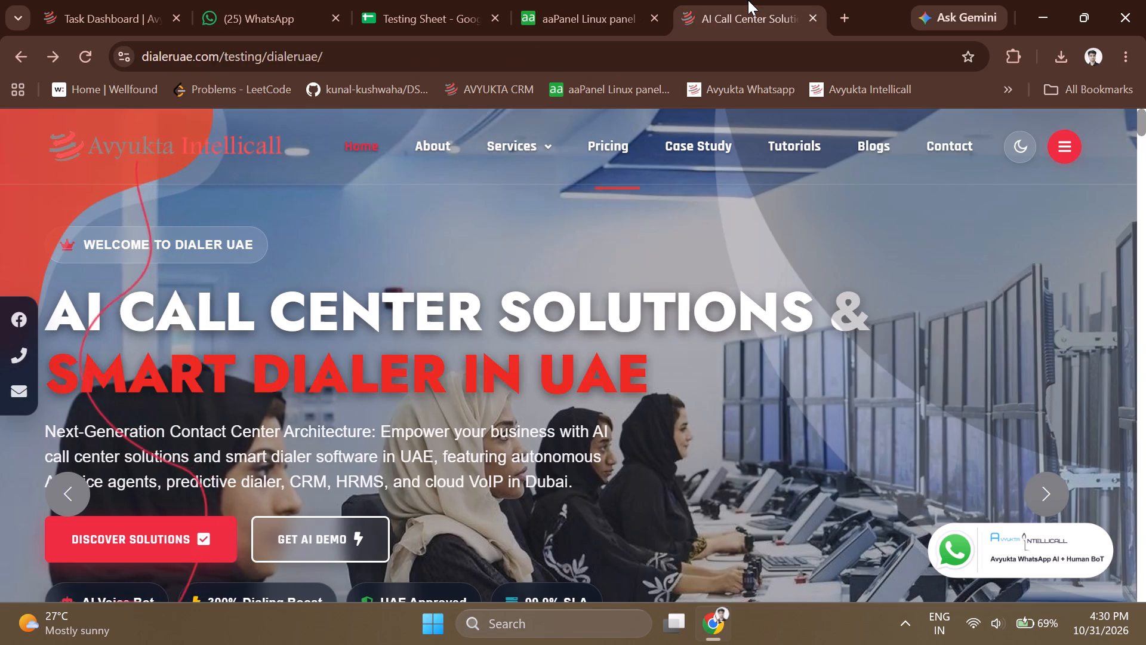
click(626, 0)
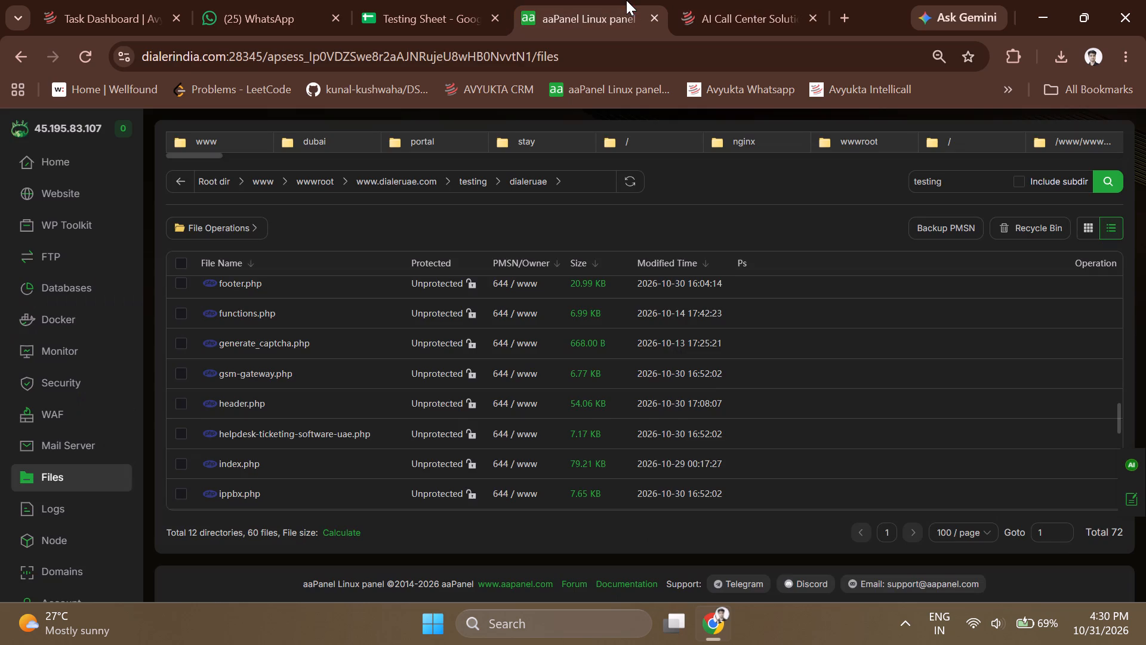
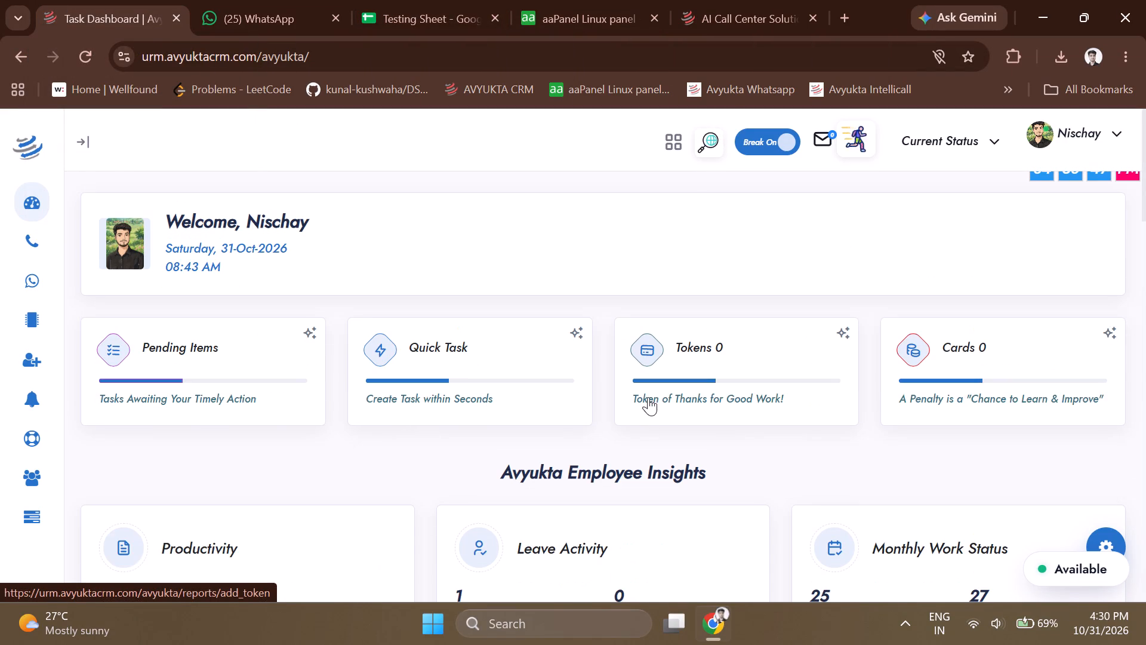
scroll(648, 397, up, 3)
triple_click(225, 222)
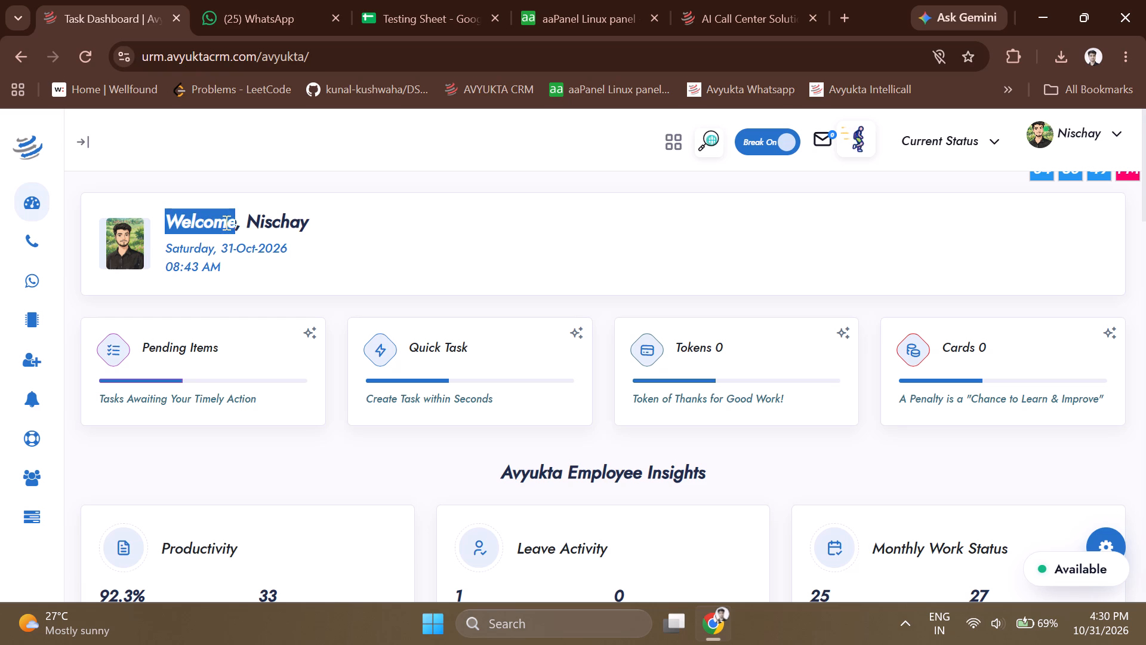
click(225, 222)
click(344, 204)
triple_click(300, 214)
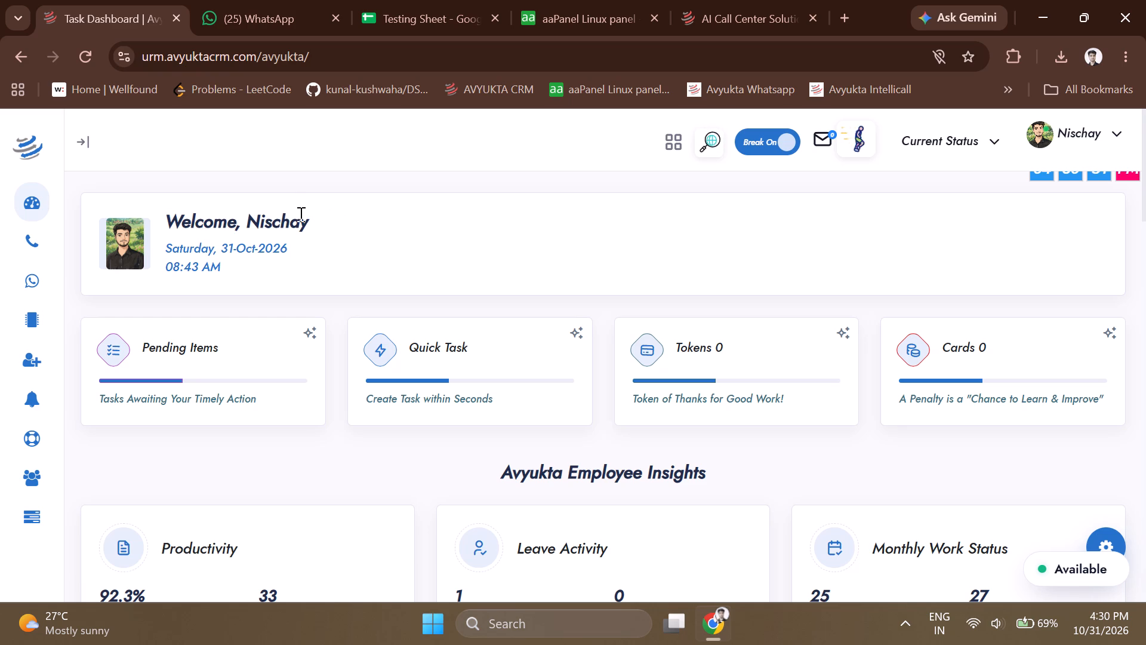
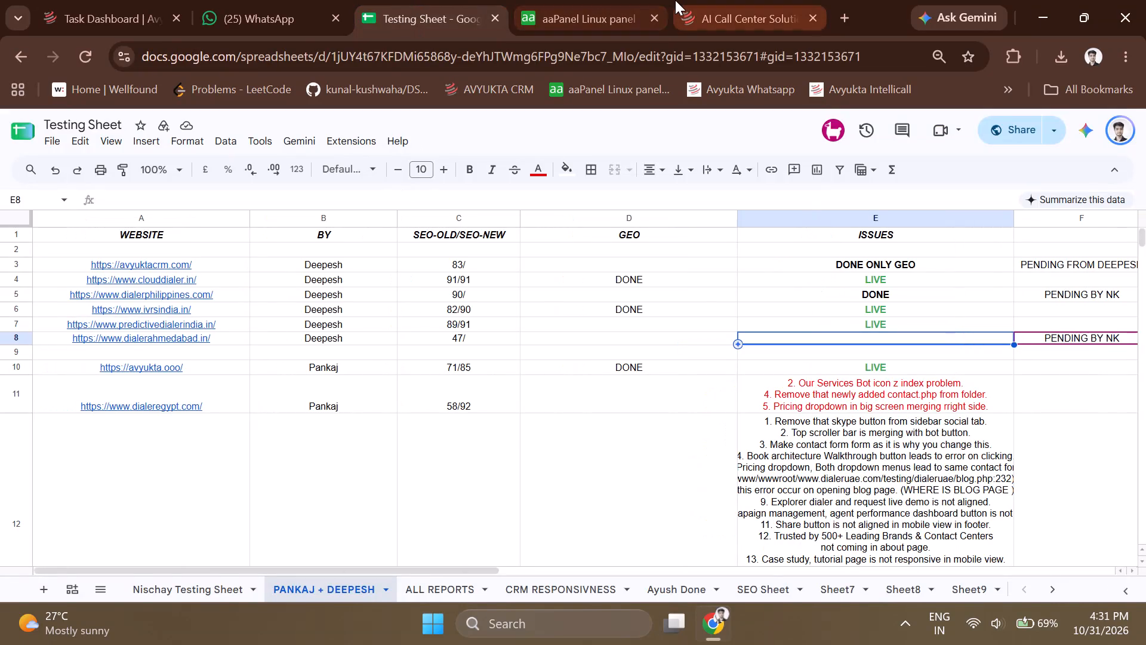
Switch between the Testing Sheet and aaPanel, and look through the PHP files in the testing/dialeruae folder.
click(675, 0)
click(531, 0)
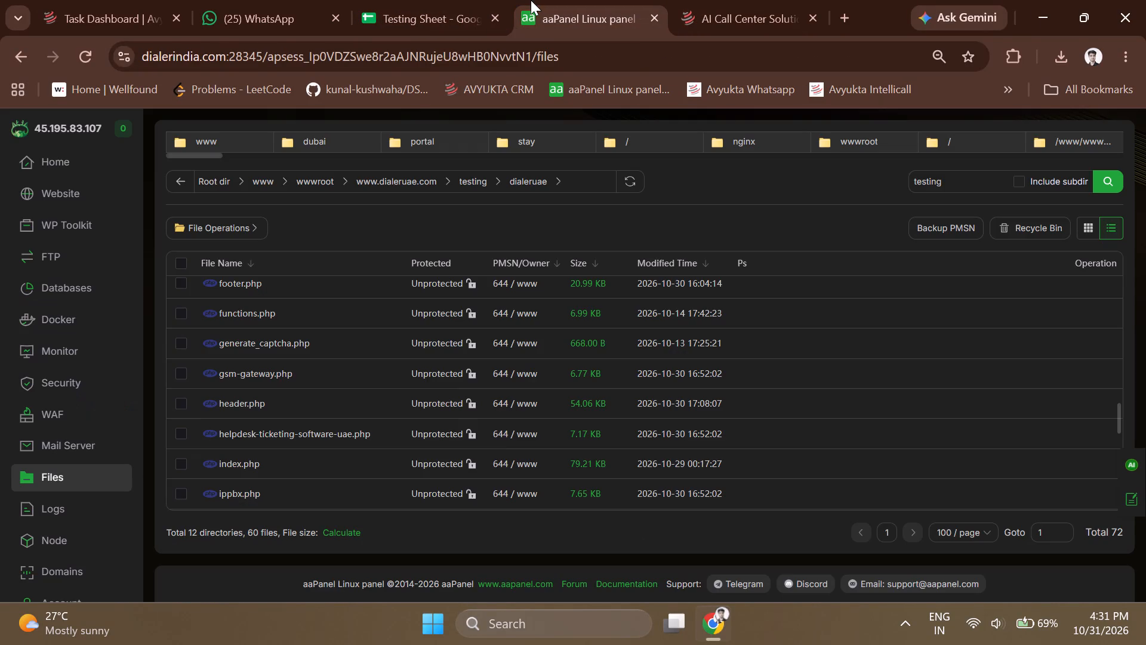
click(465, 0)
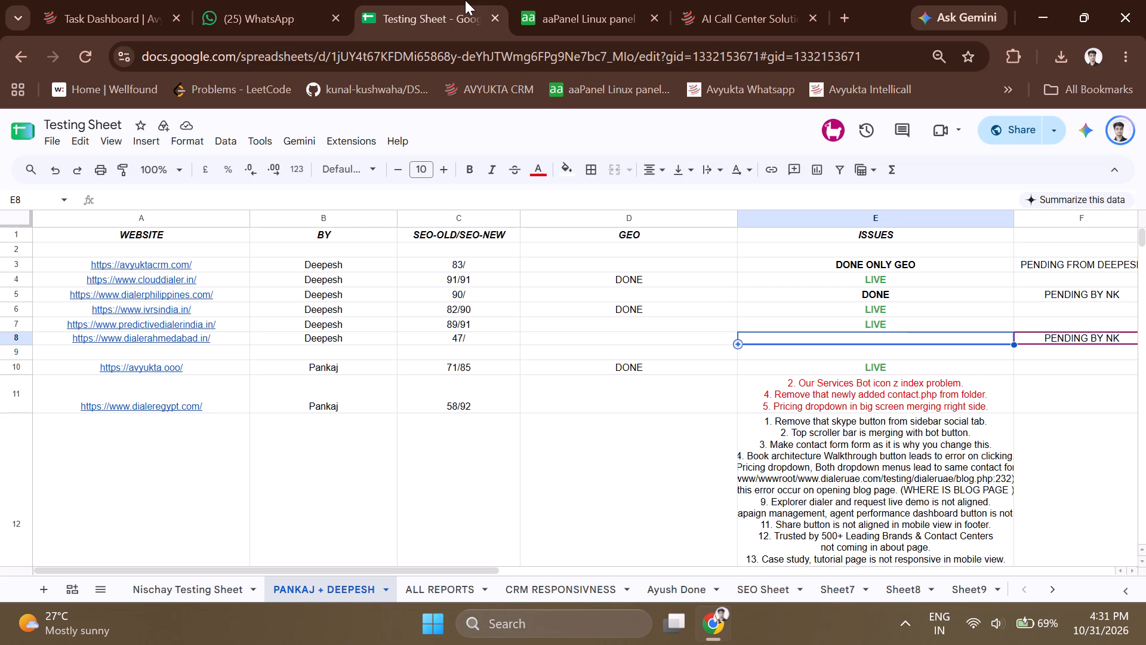
click(550, 0)
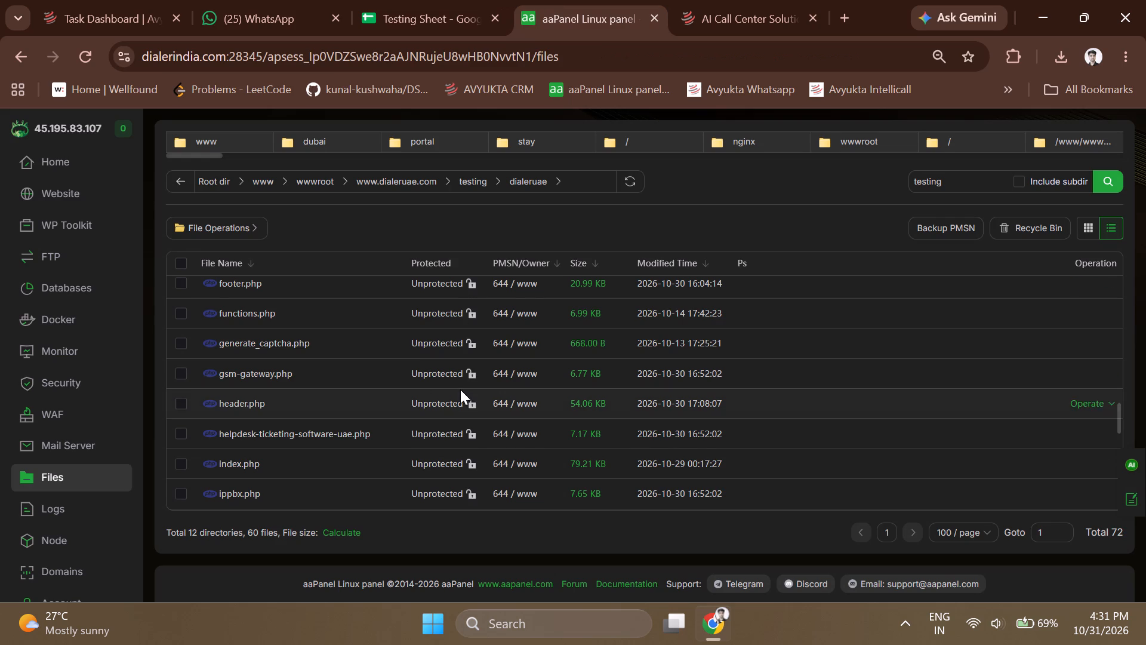
scroll(460, 389, down, 6)
scroll(460, 389, up, 6)
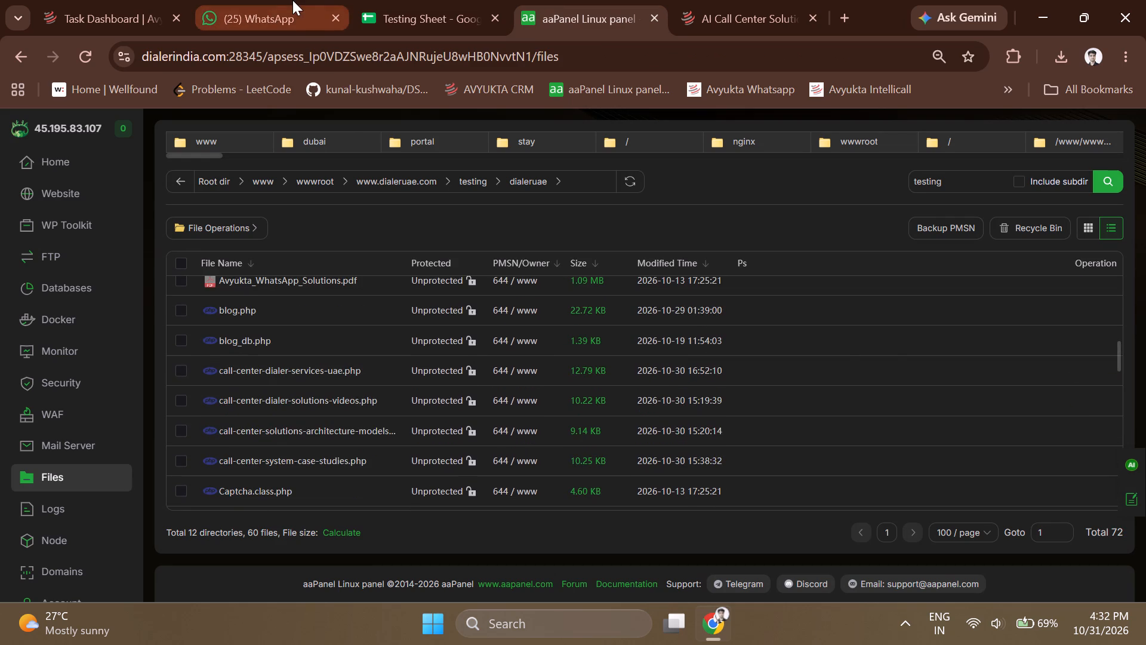
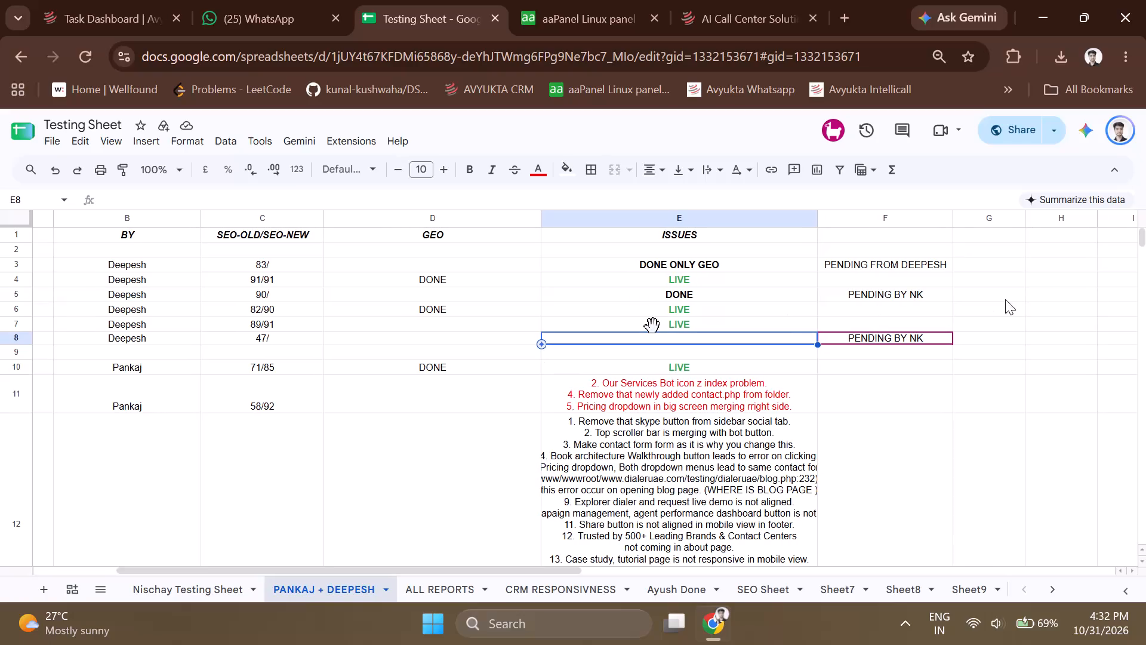
Review the website rows, SEO scores and listed issues in the Testing Sheet, down to the predictivedialervendor.in row.
click(1040, 287)
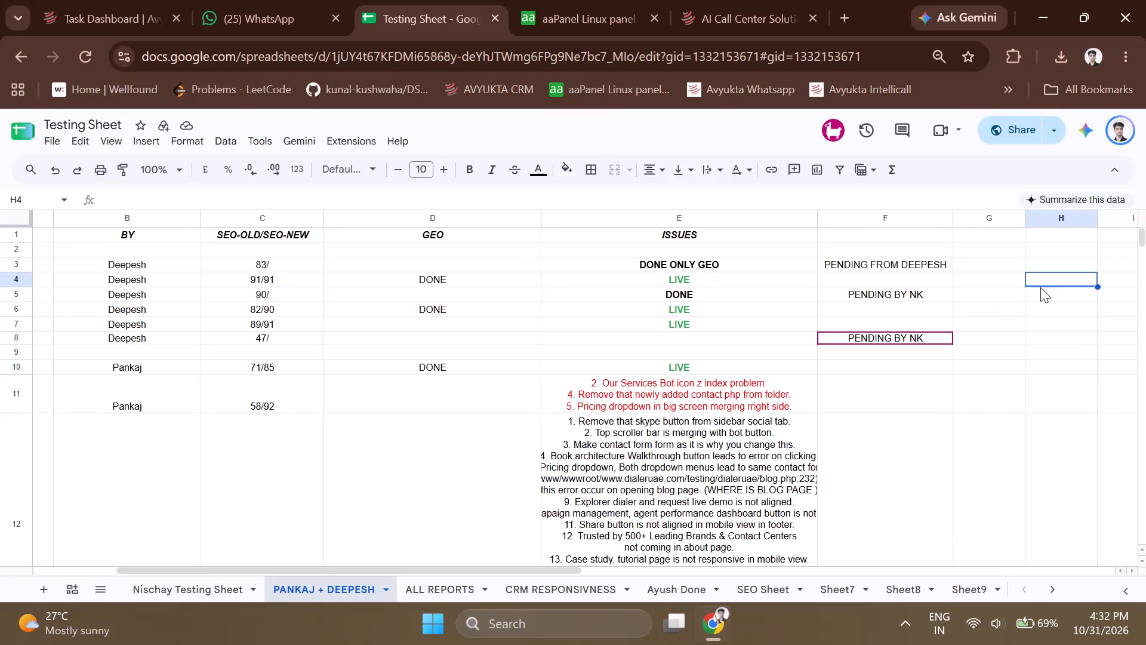
scroll(833, 304, right, 9)
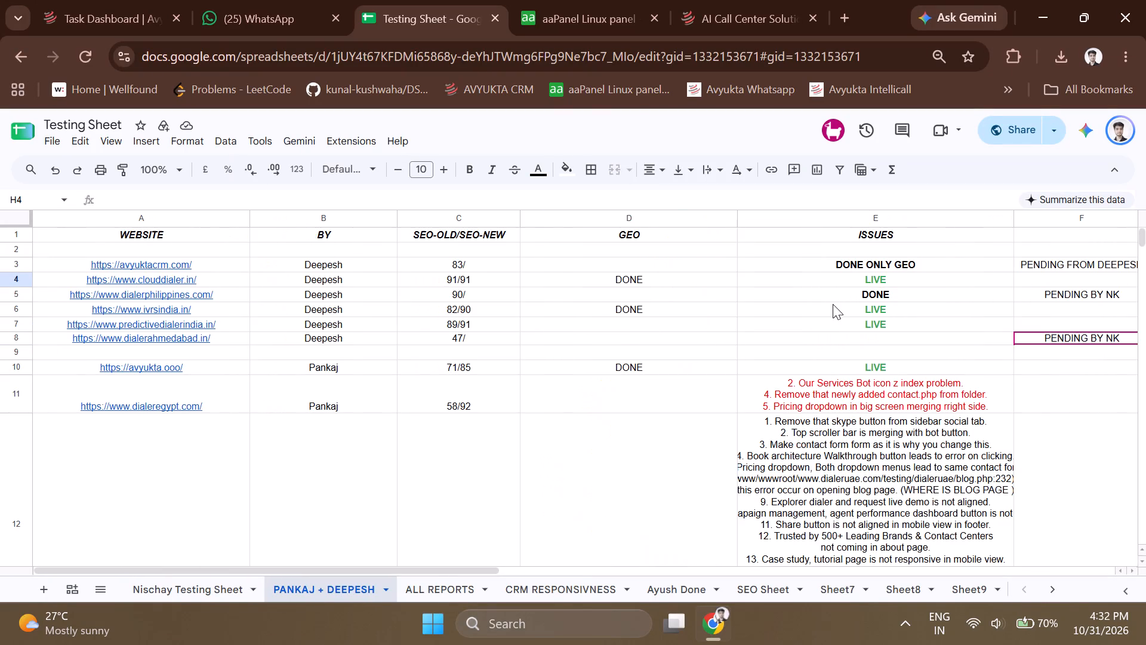
scroll(489, 413, down, 2)
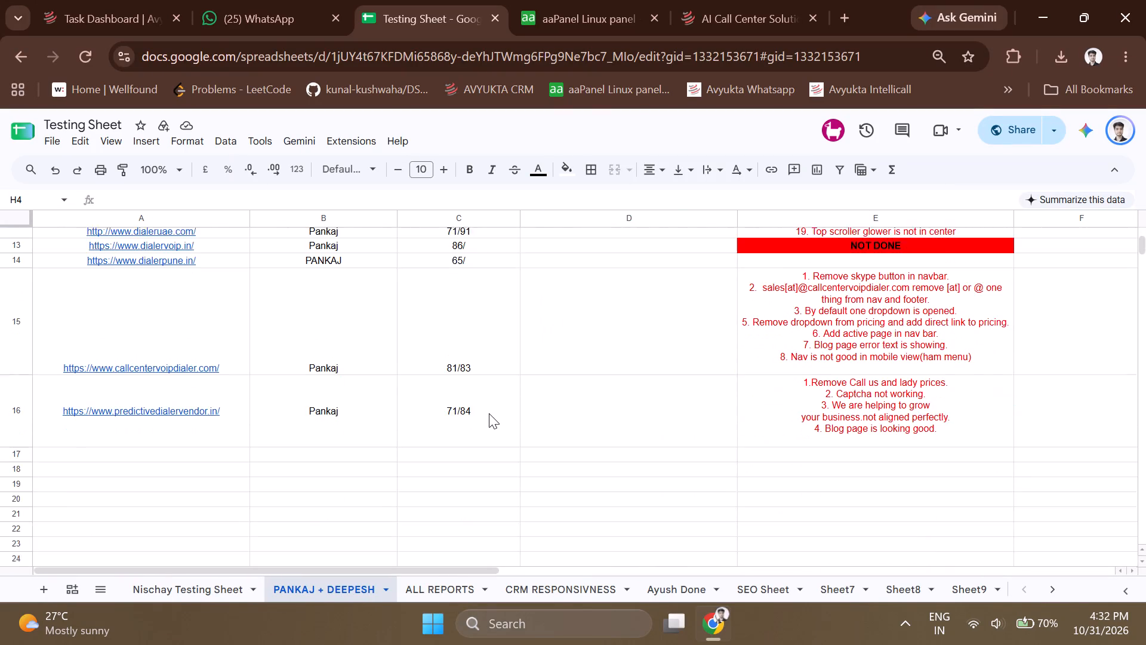
scroll(489, 413, down, 2)
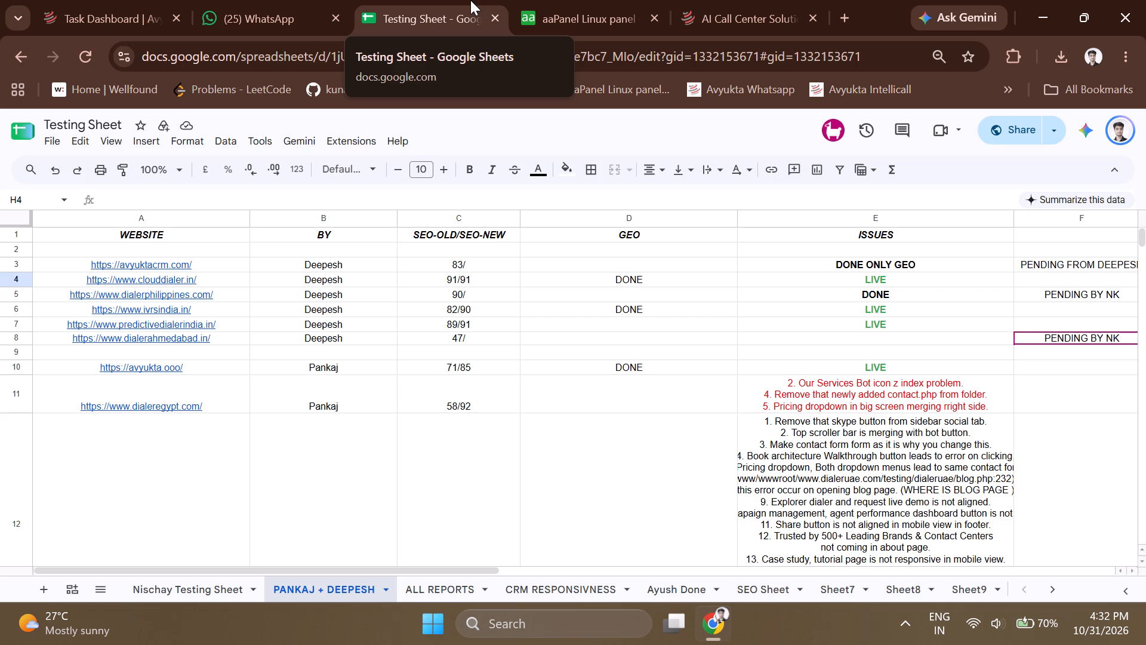
Switch to File Explorer on the desktop and open the Downloads folder from This PC.
click(1033, 2)
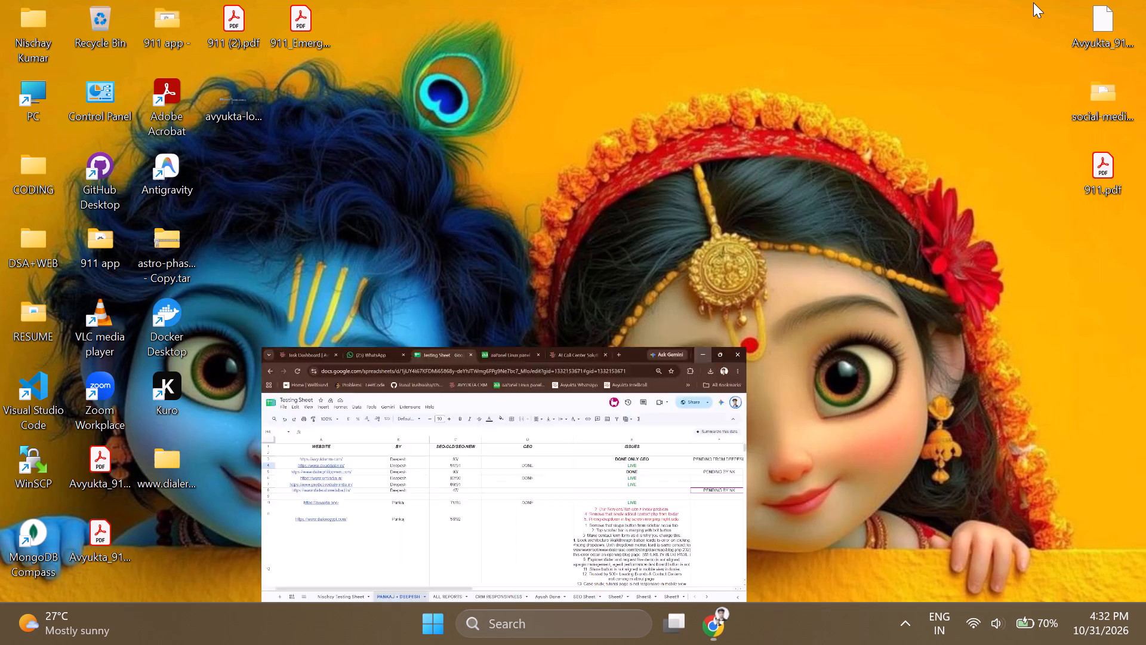
double_click(33, 86)
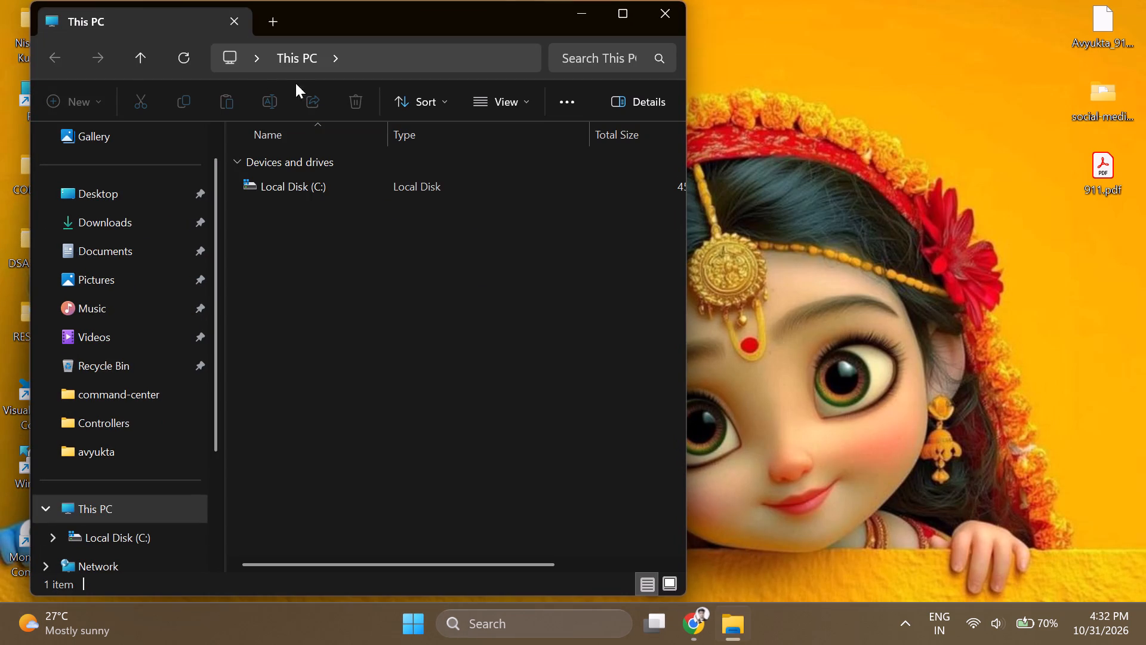
double_click(103, 223)
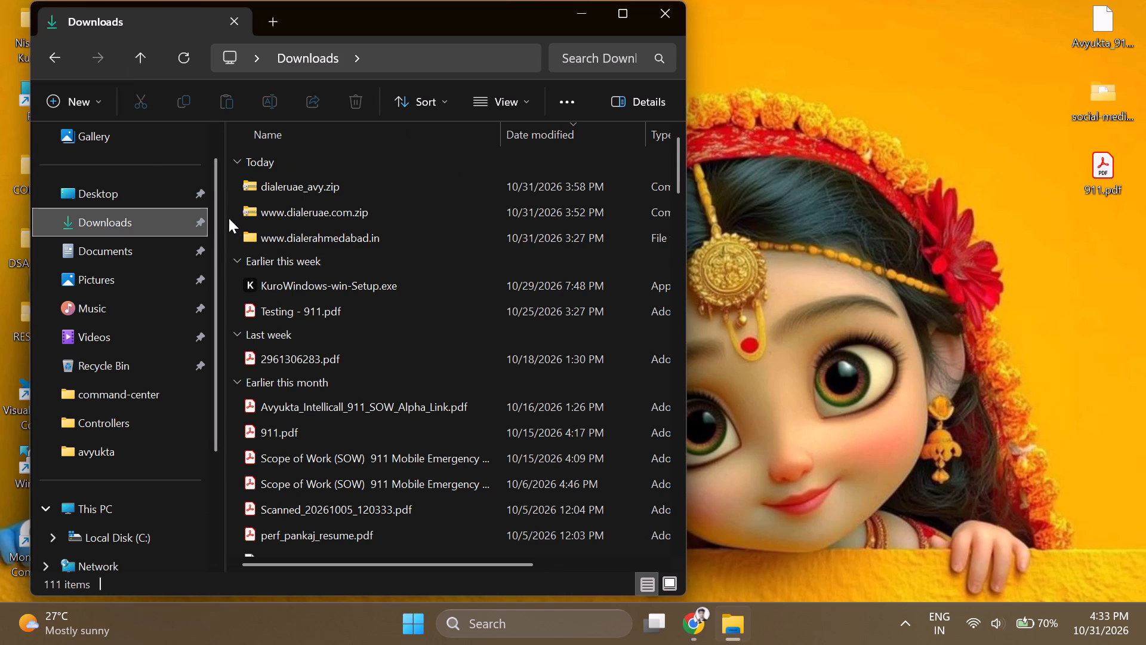
drag(229, 219, 323, 167)
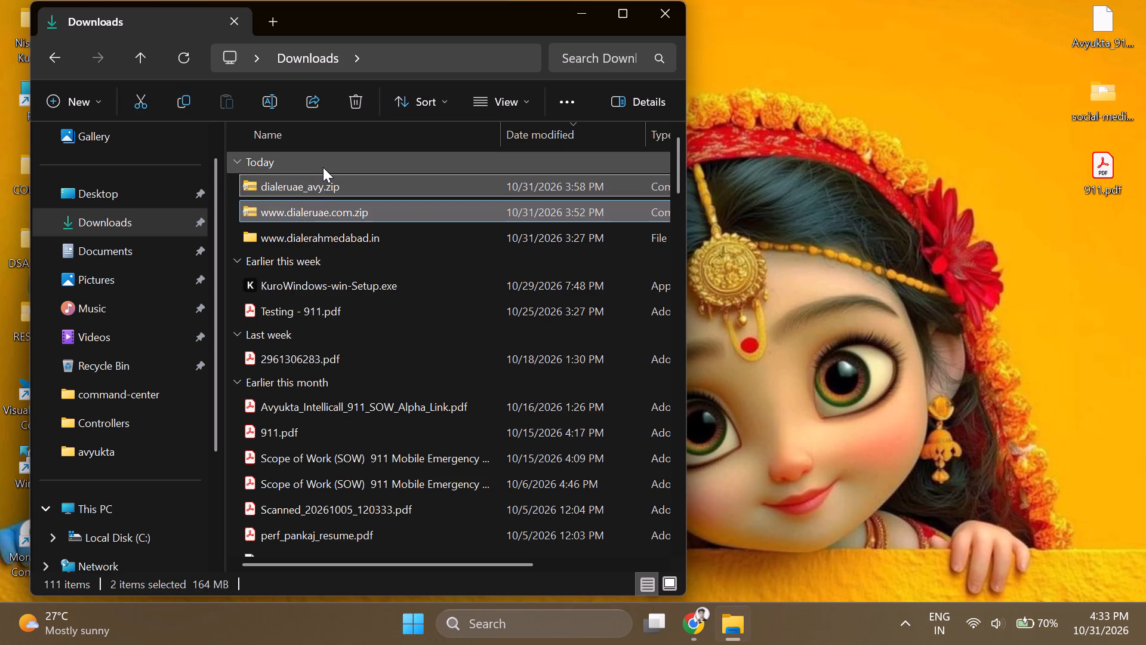
click(254, 212)
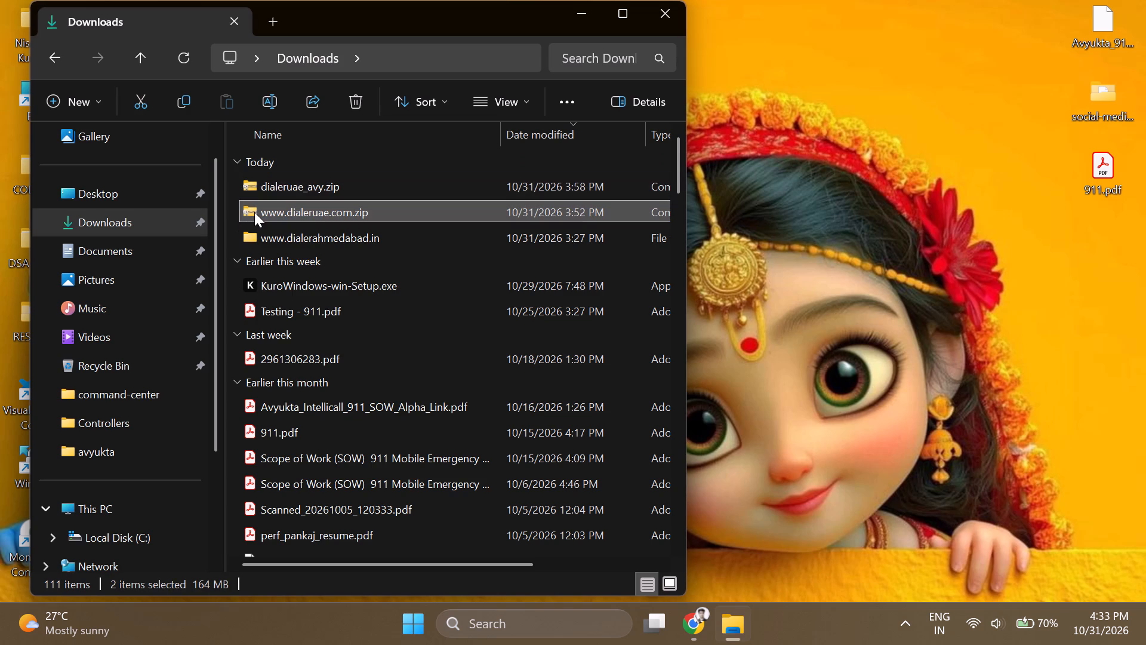
click(273, 199)
click(289, 183)
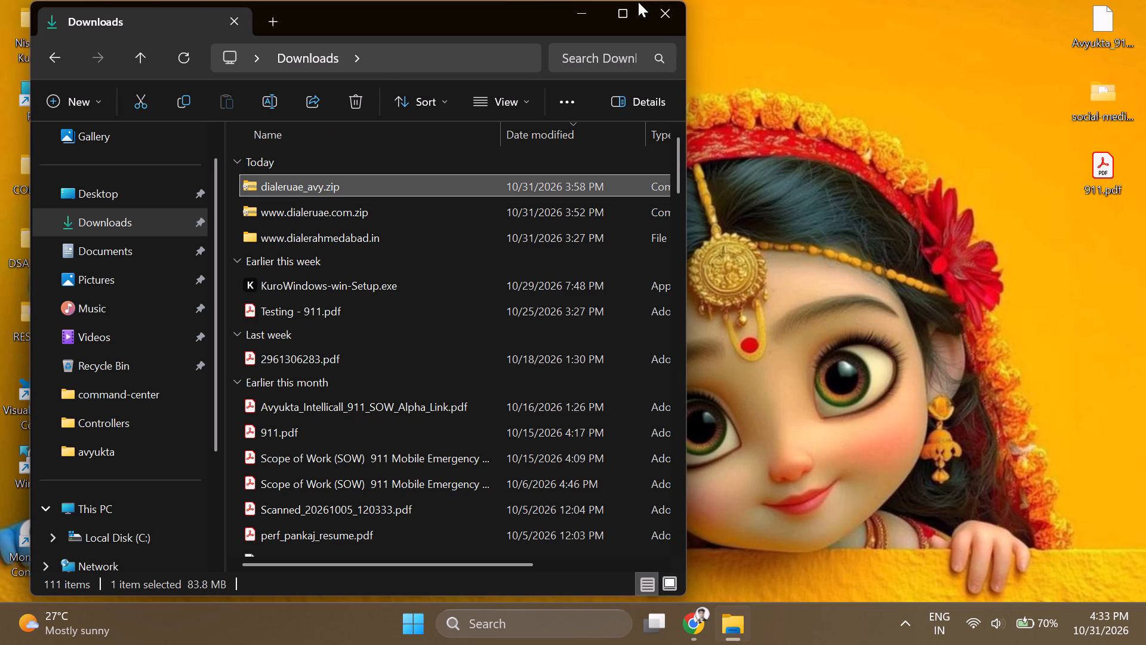
Close the Downloads window and switch back to the Testing Sheet in Chrome.
click(672, 18)
click(704, 613)
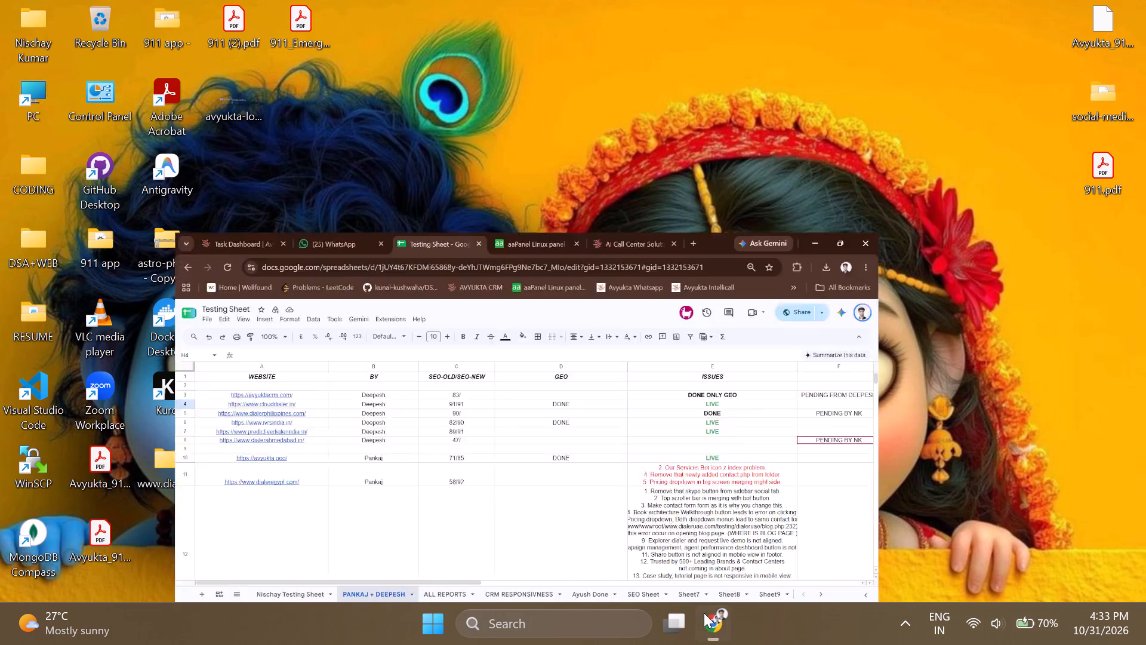
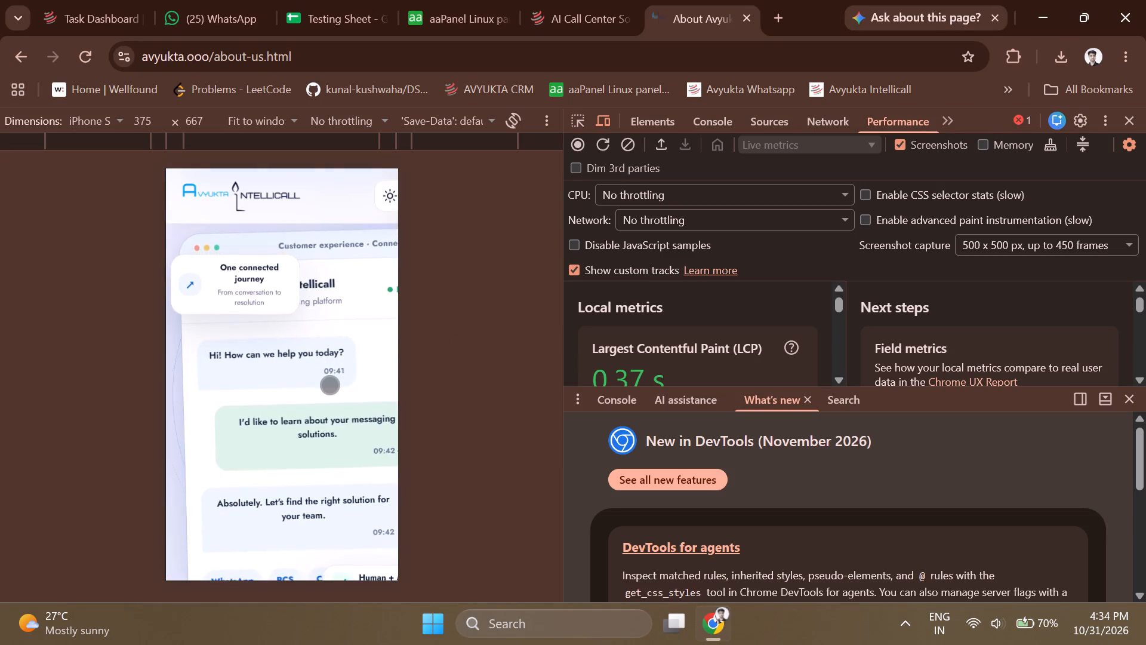
Examine the avyukta.ooo About page's hero and chat mockup in the 375 × 667 mobile preview and test its light/dark theme toggle.
scroll(330, 385, down, 1)
scroll(330, 385, up, 10)
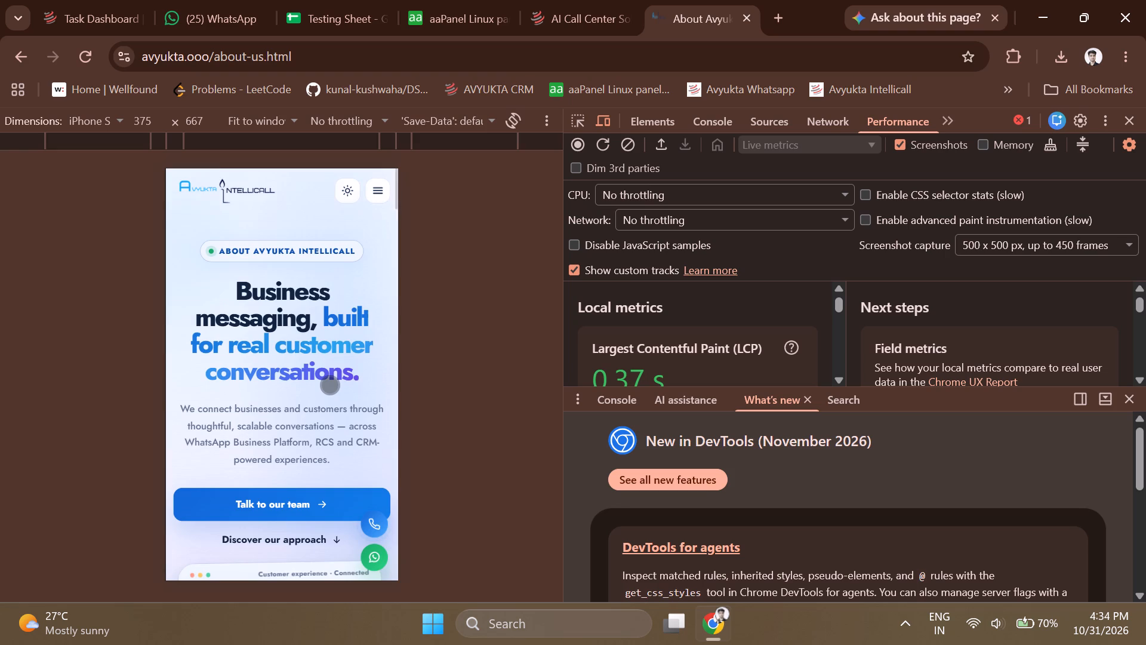
scroll(330, 385, down, 5)
scroll(330, 385, up, 1)
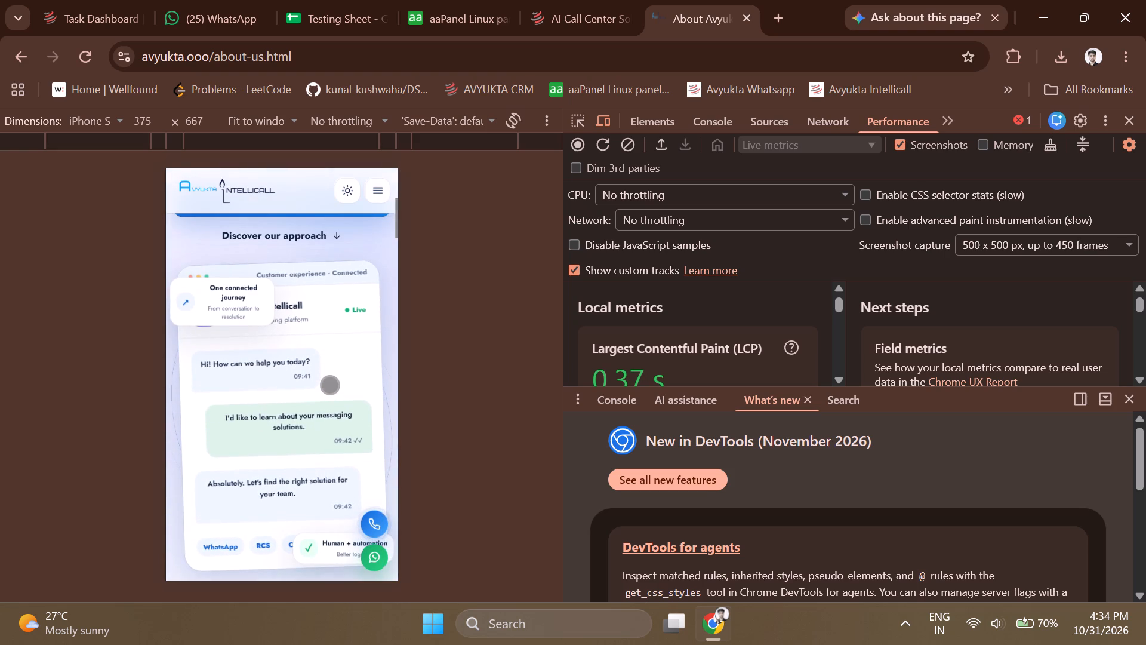
click(351, 193)
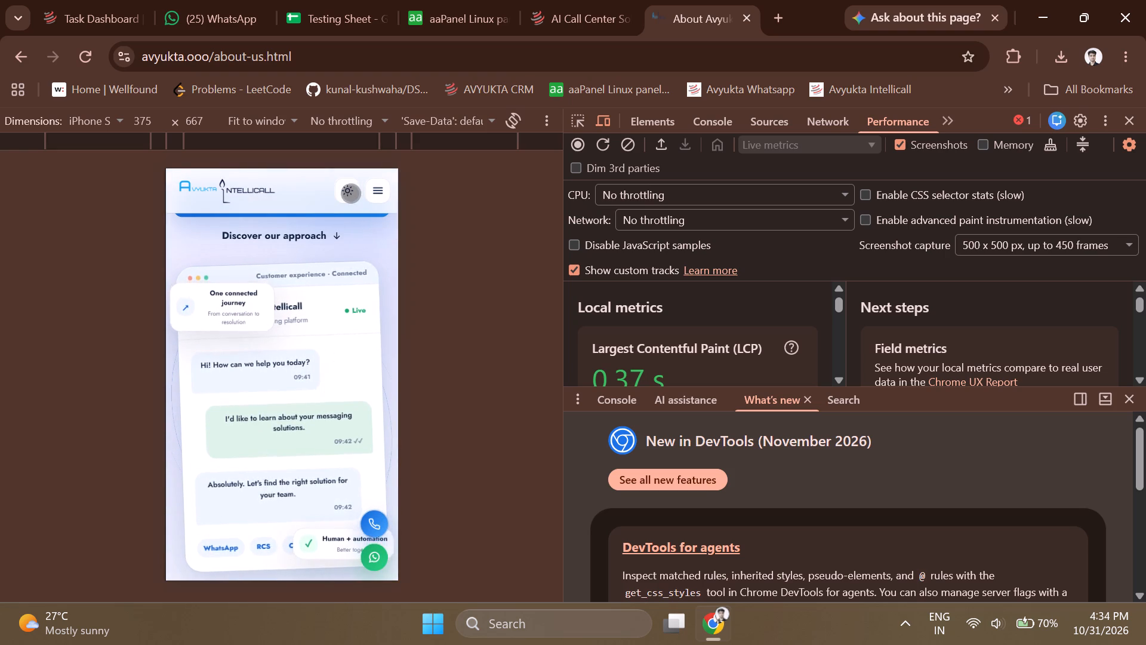
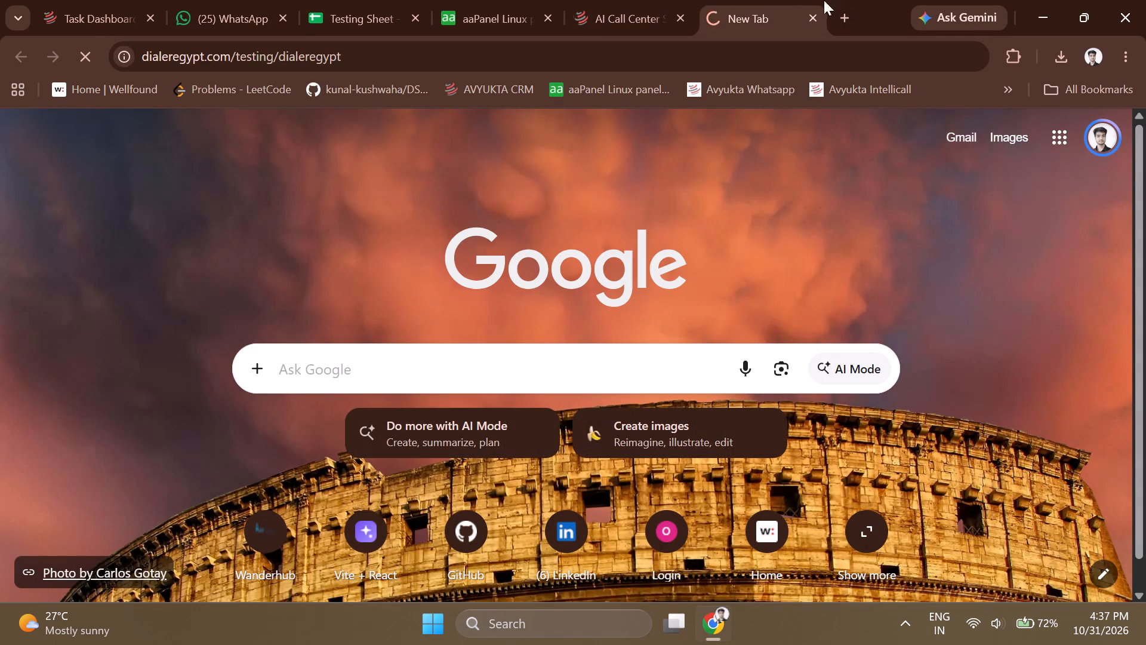
Close the dialeruae.com testing page's browser tab.
click(623, 5)
click(676, 14)
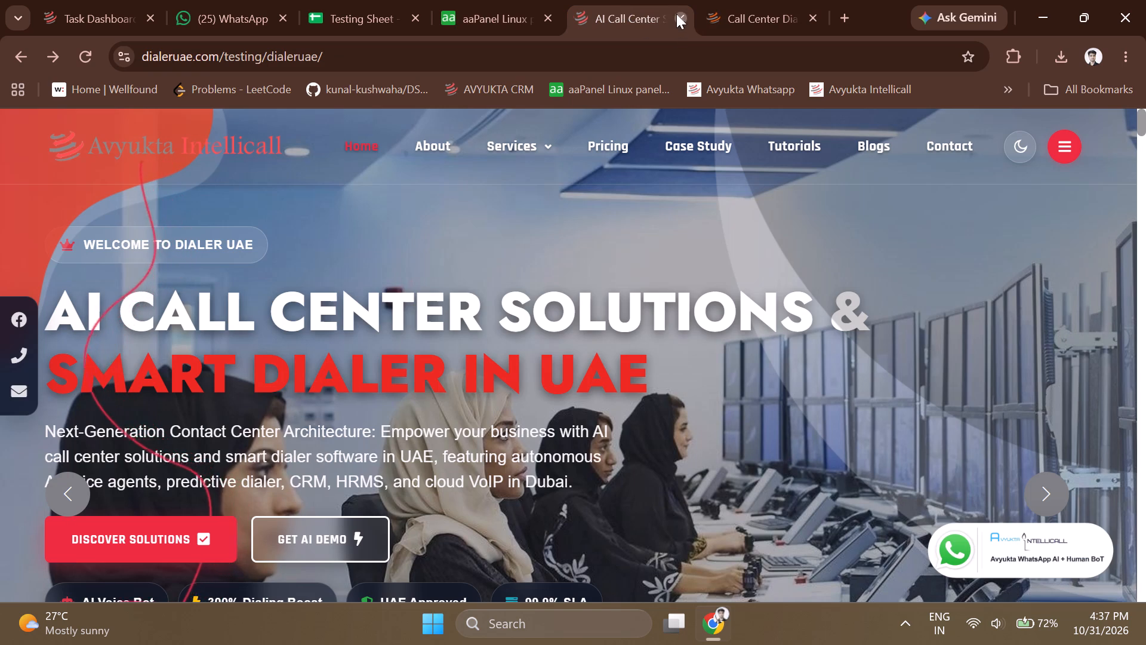
Review the issues listed for dialeregypt.com in cell E11 of the Testing Sheet.
click(425, 0)
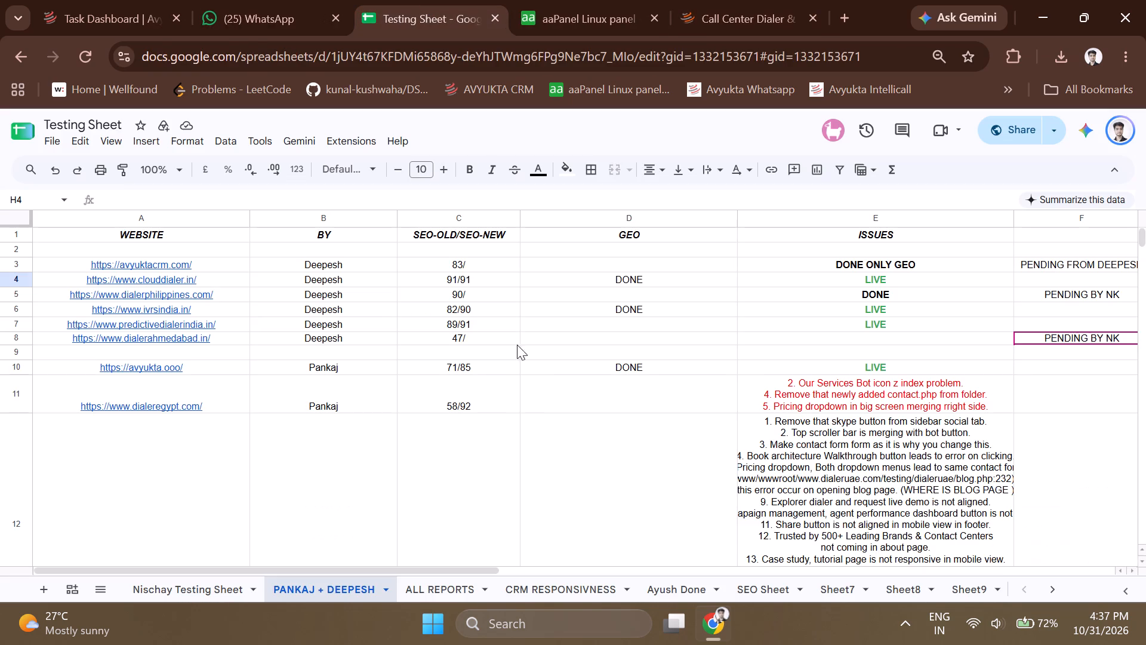
scroll(533, 402, down, 2)
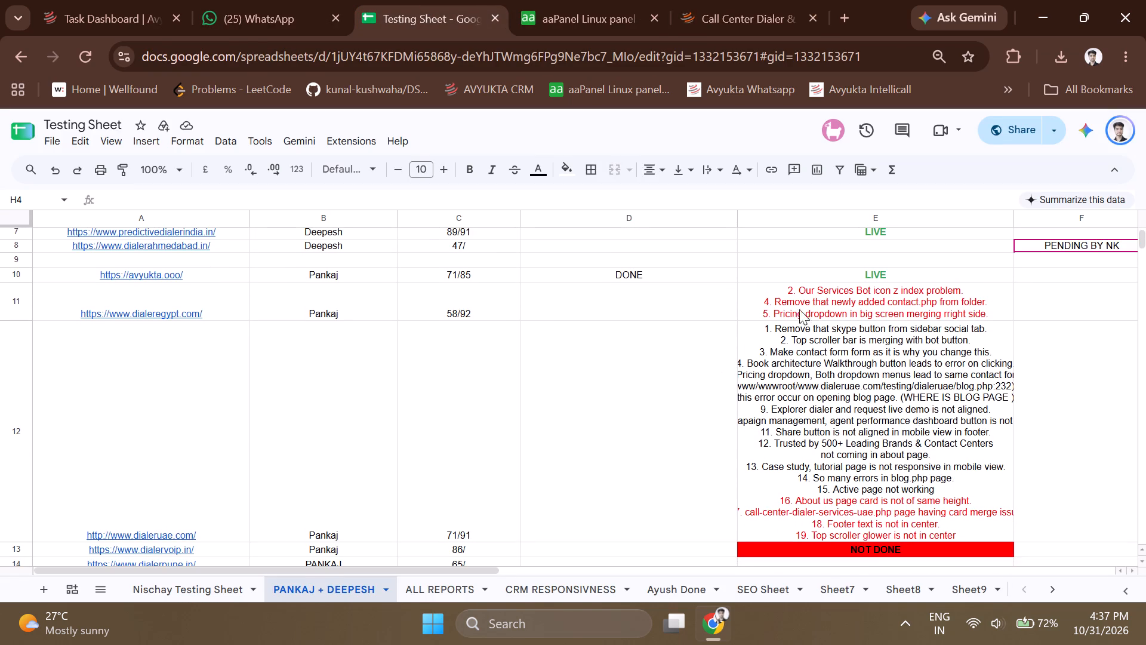
double_click(835, 284)
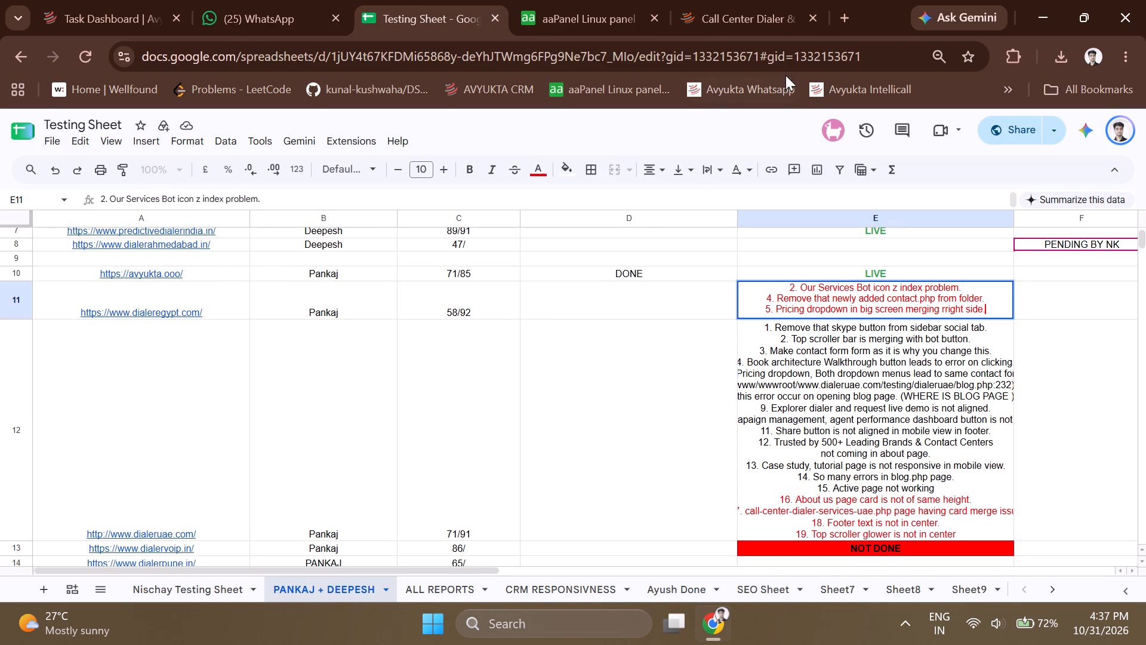
Examine the home and Services pages of the dialeregypt.com testing site against the issues listed in the Testing Sheet.
click(754, 6)
scroll(775, 373, down, 3)
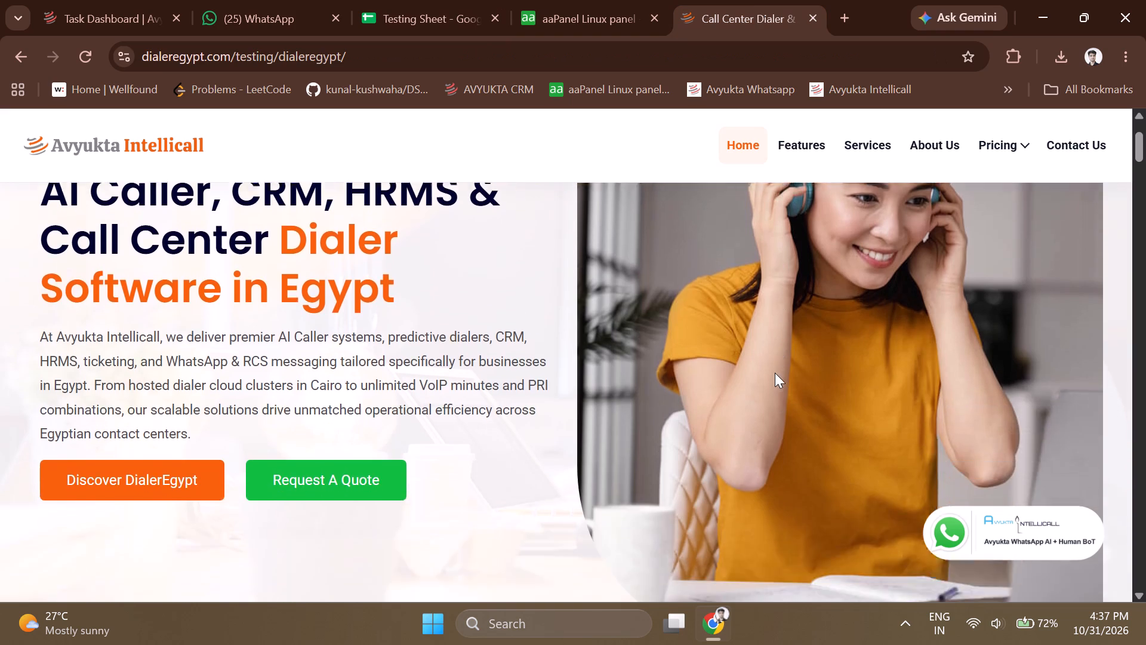
scroll(775, 373, down, 2)
scroll(775, 373, right, 6)
scroll(794, 297, right, 1)
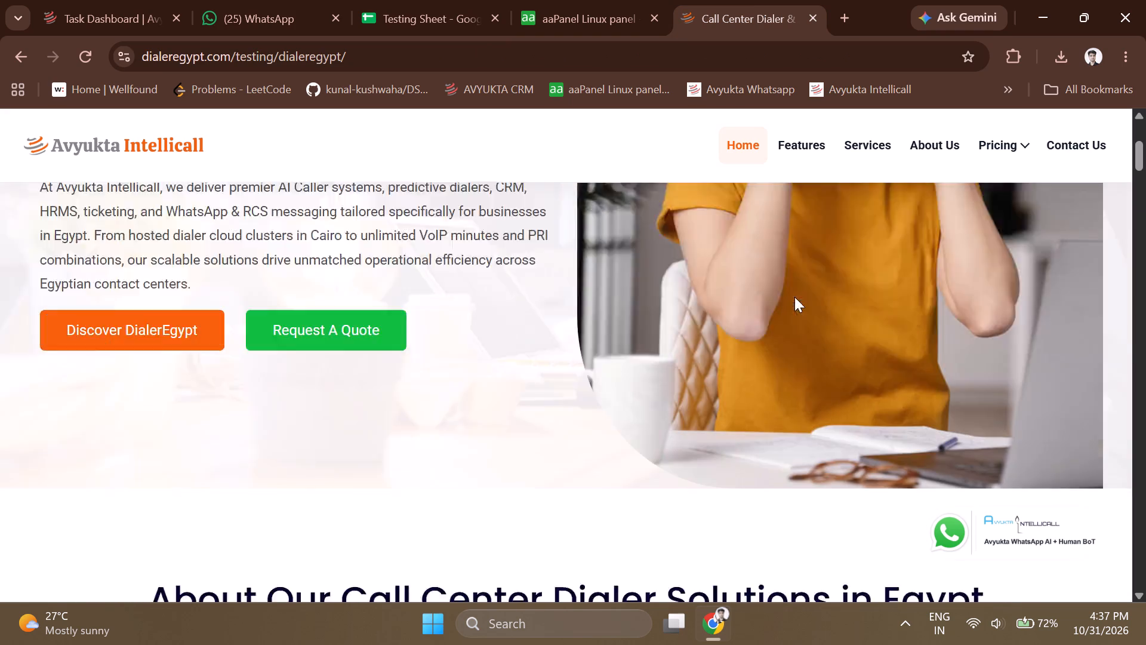
scroll(794, 297, right, 2)
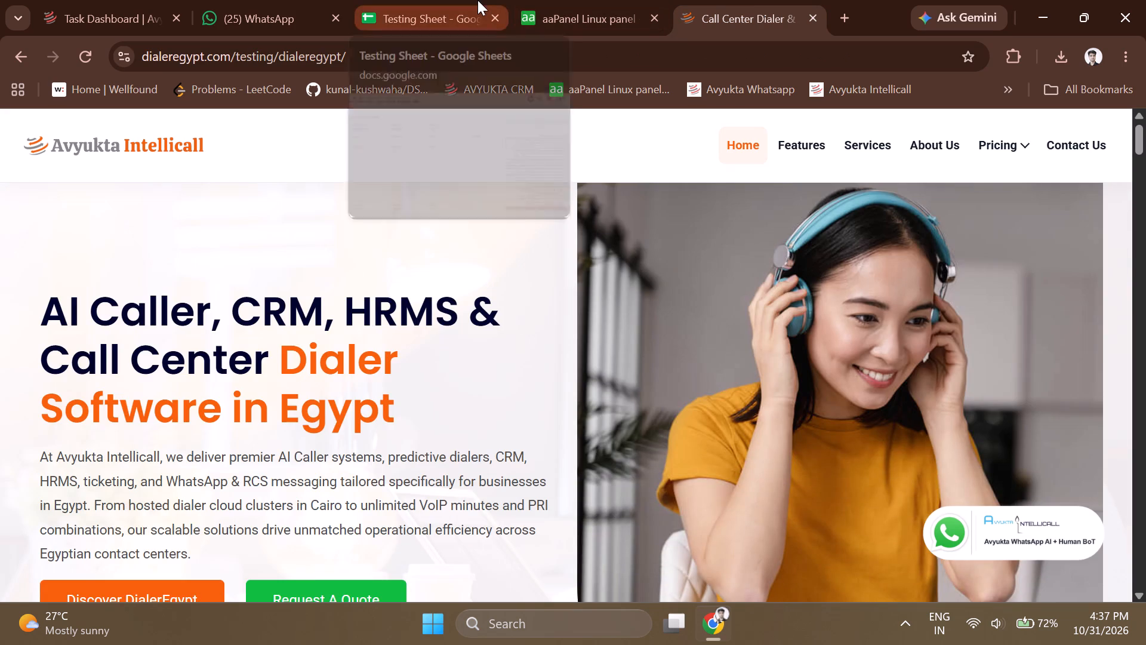
click(855, 145)
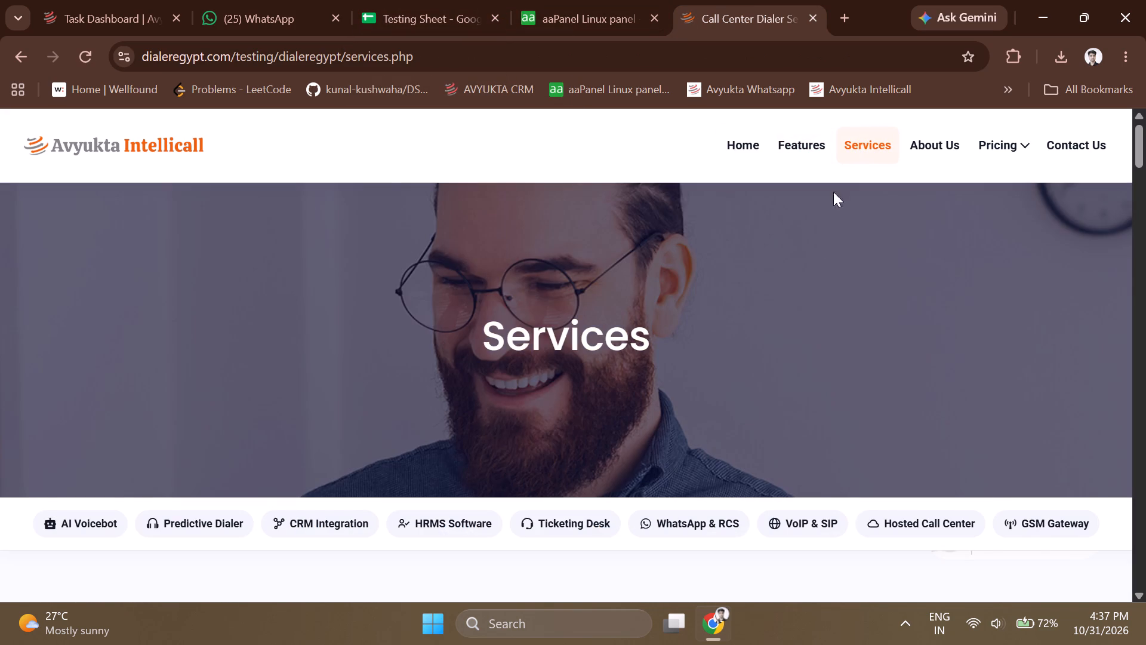
scroll(804, 321, up, 1)
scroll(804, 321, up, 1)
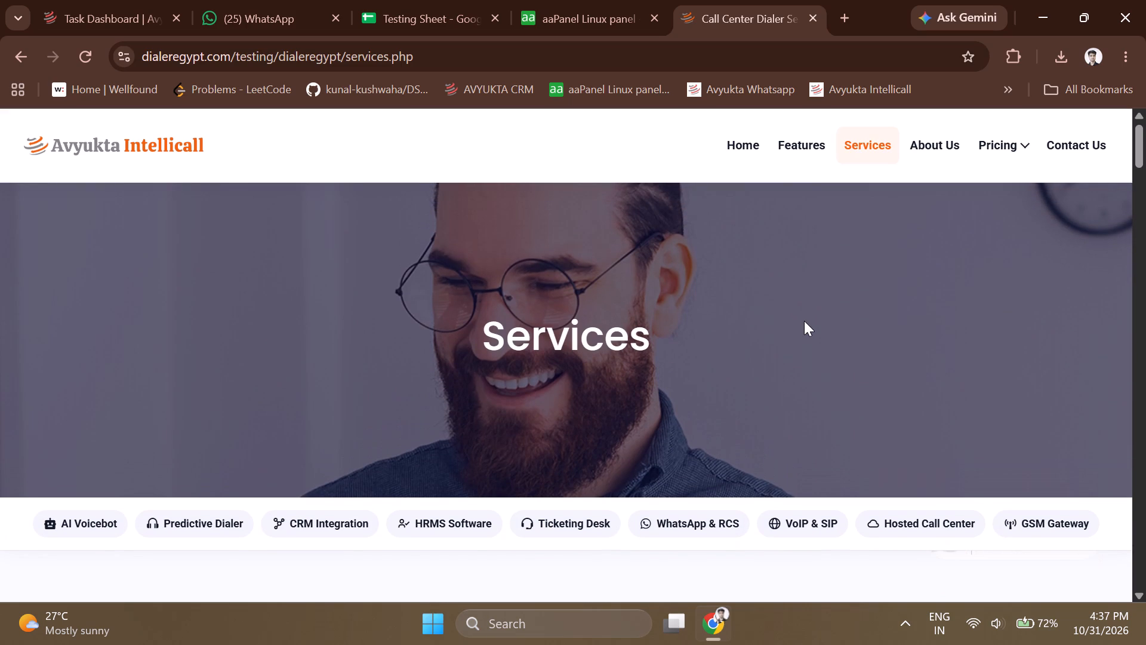
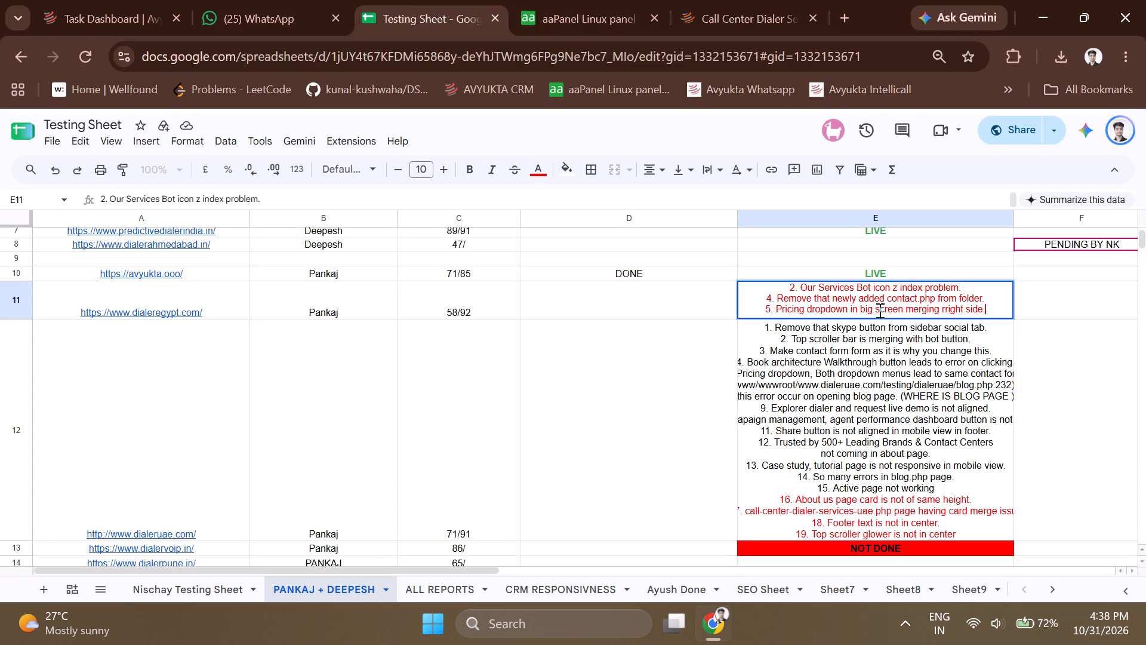
Test the Request A Quote and Discover DialerEgypt buttons on the dialeregypt.com testing home page.
click(721, 0)
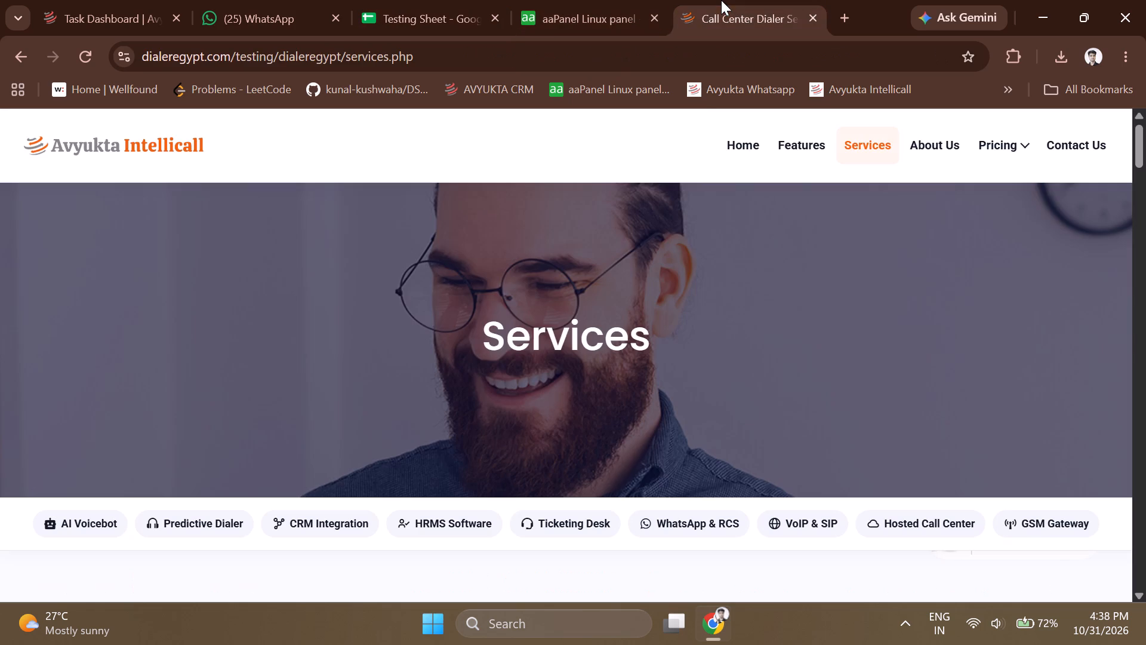
click(23, 56)
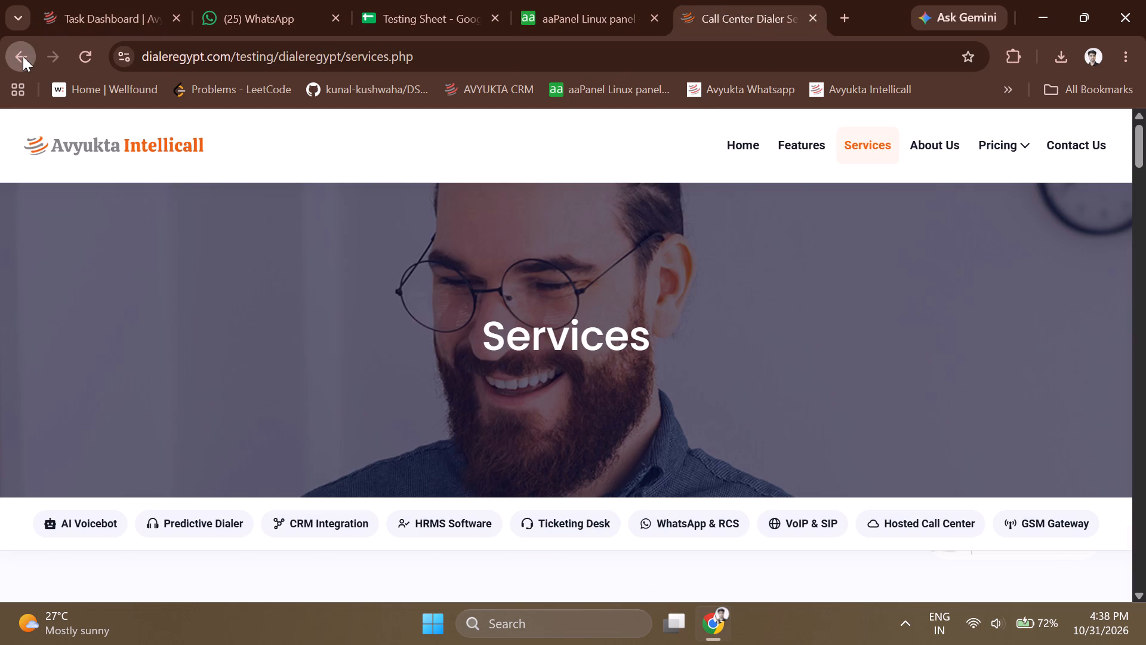
scroll(571, 364, down, 3)
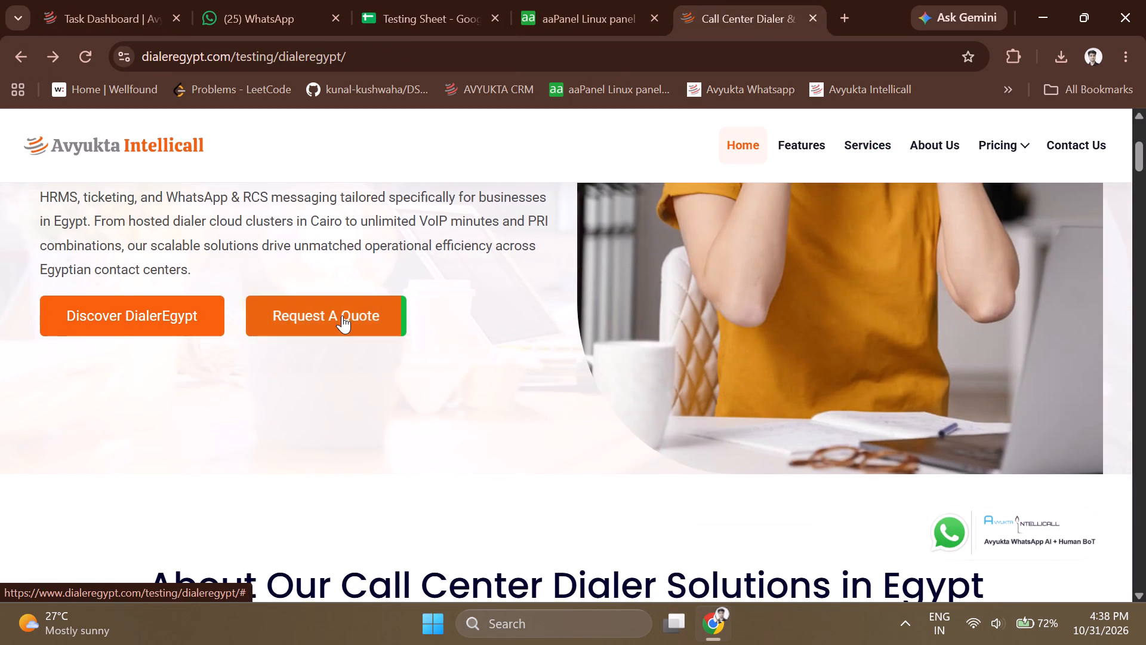
click(342, 315)
click(954, 288)
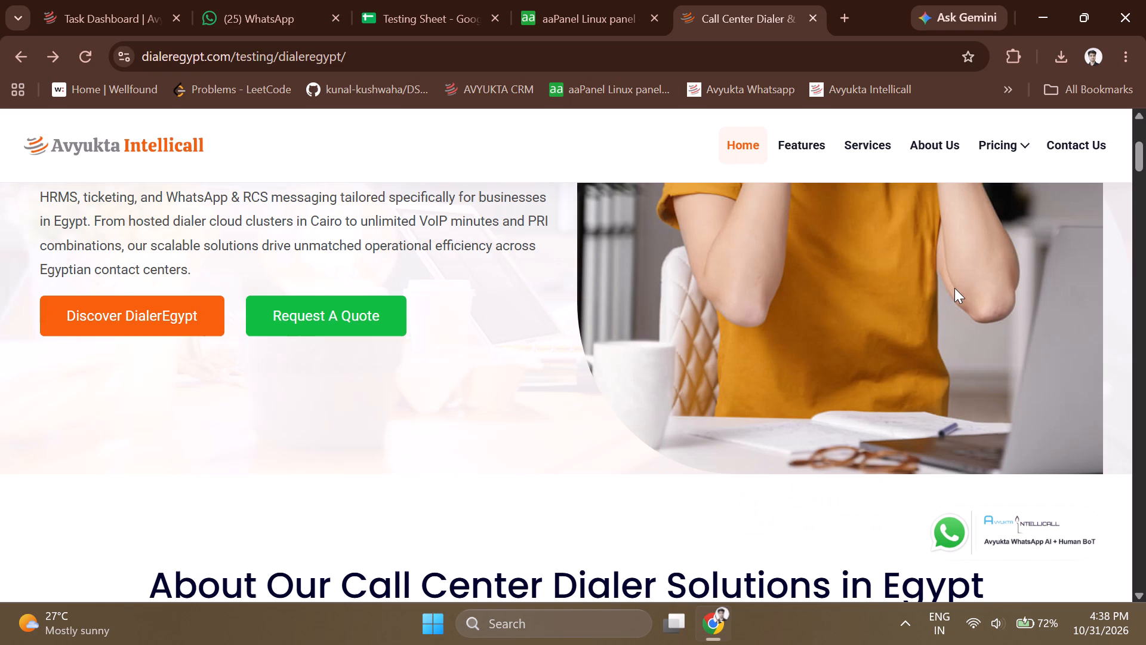
click(163, 313)
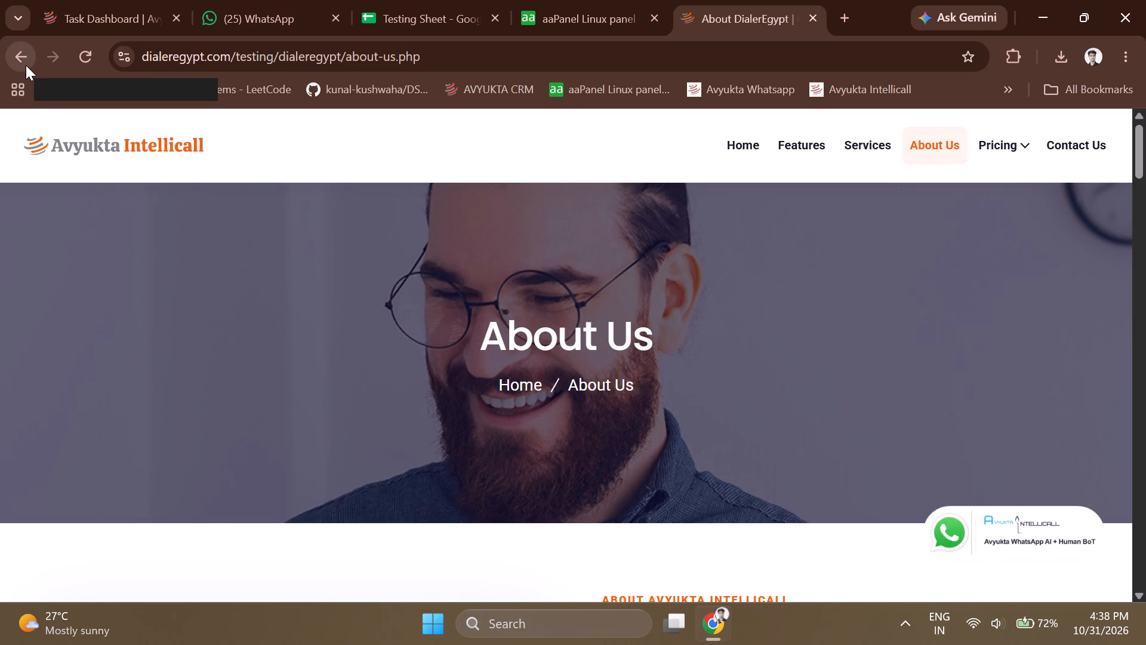
click(26, 65)
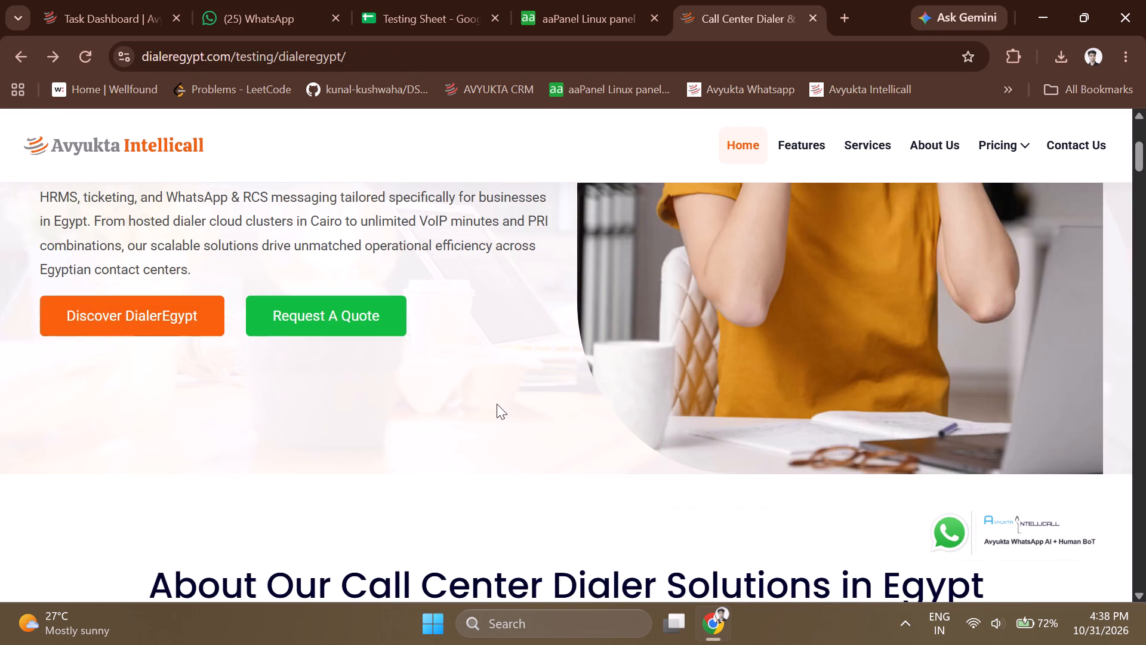
Check the home page's services carousel and test the Explore links in the Integrated AI Calling, Dialer & Workforce Solutions cards.
scroll(497, 404, down, 7)
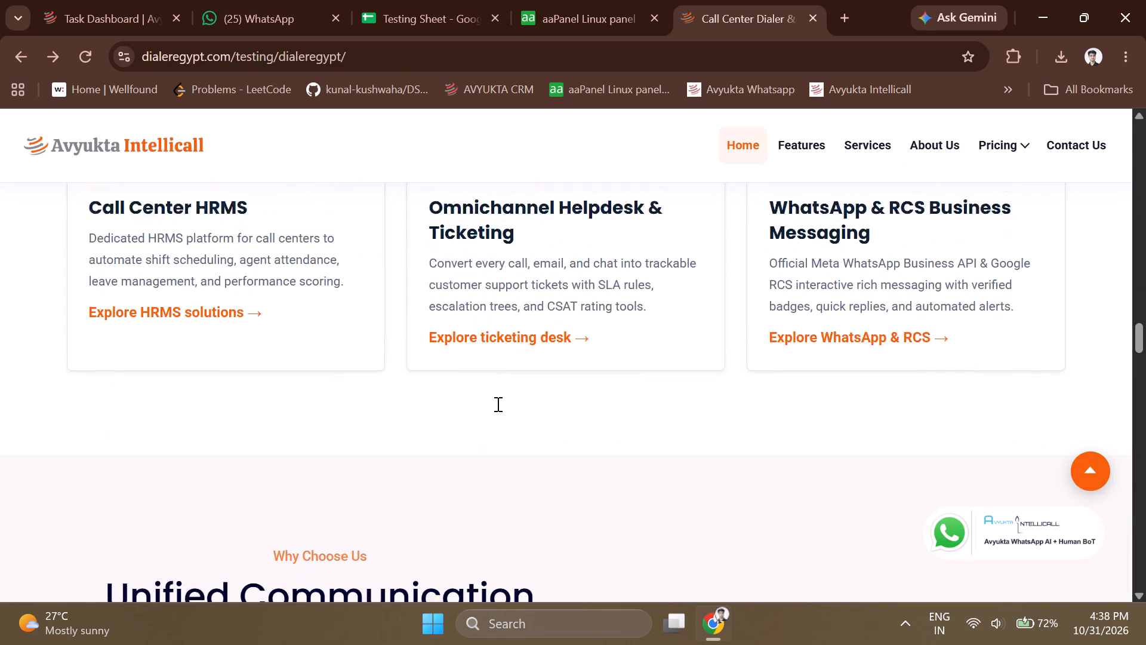
scroll(497, 404, down, 2)
scroll(580, 521, right, 1)
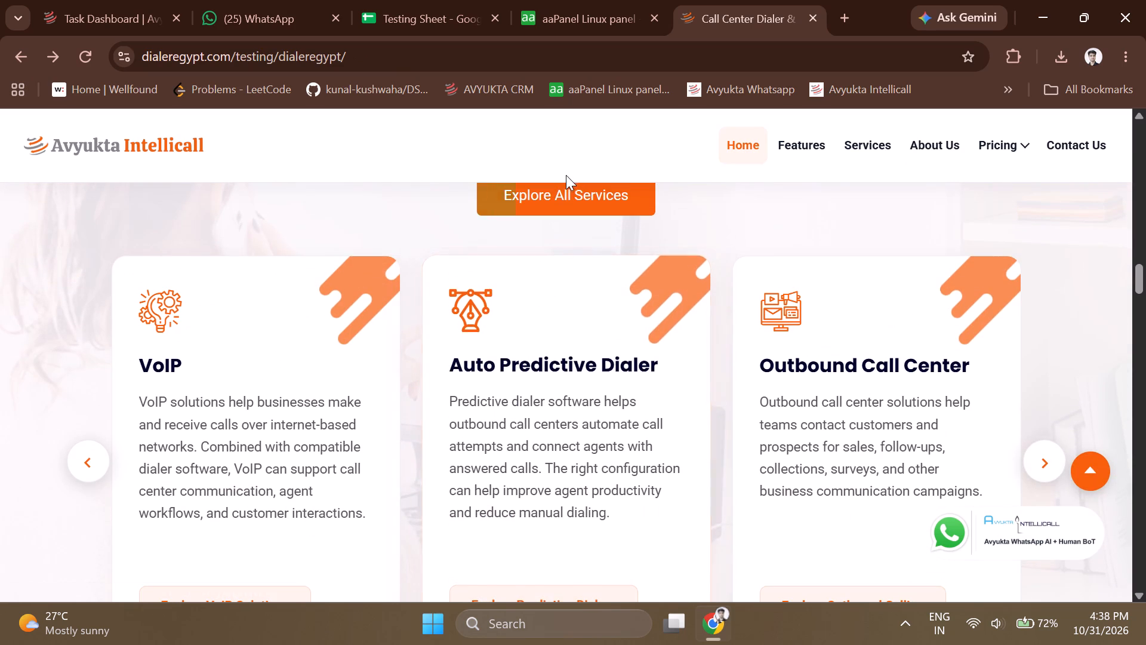
scroll(281, 481, down, 1)
click(486, 482)
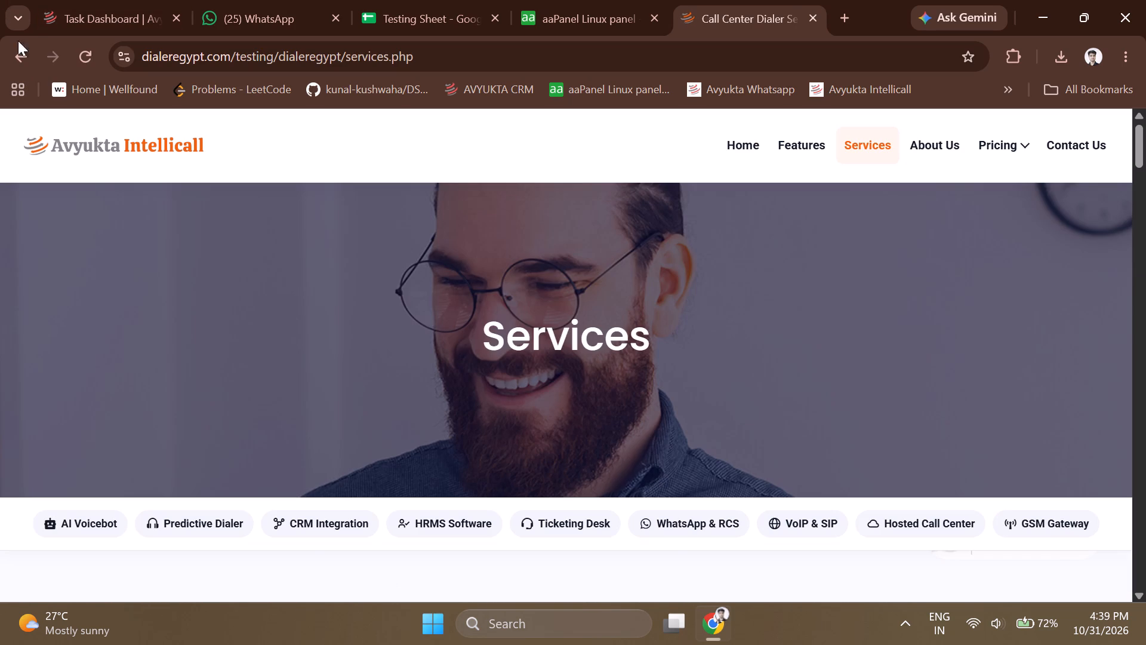
click(19, 53)
scroll(467, 343, down, 4)
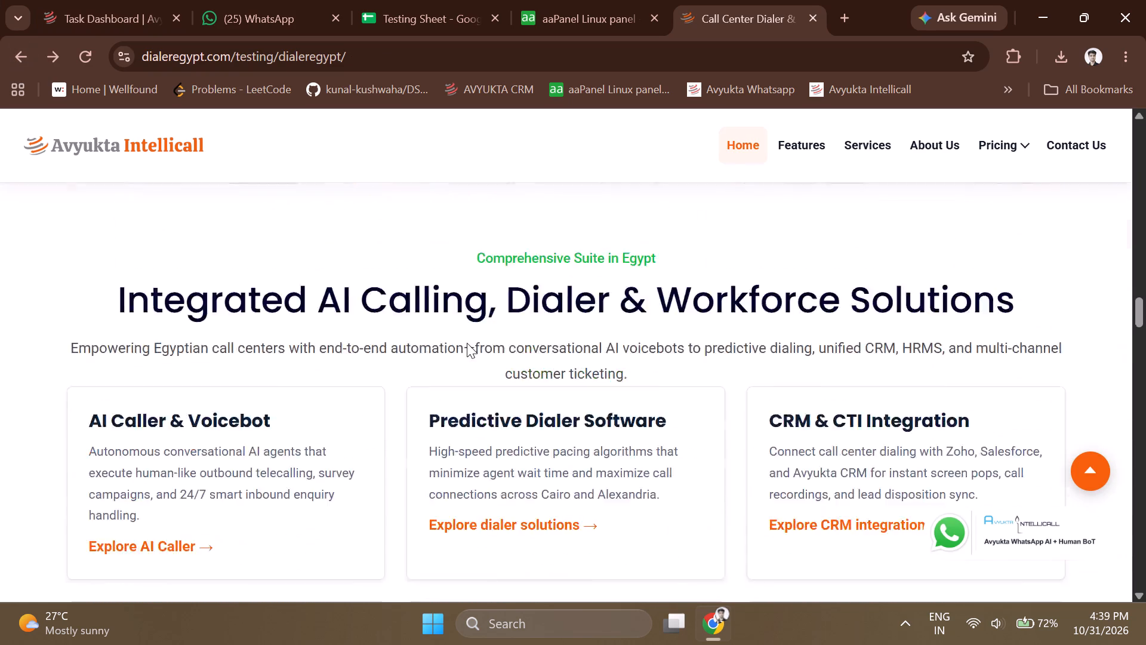
scroll(467, 343, down, 3)
click(495, 287)
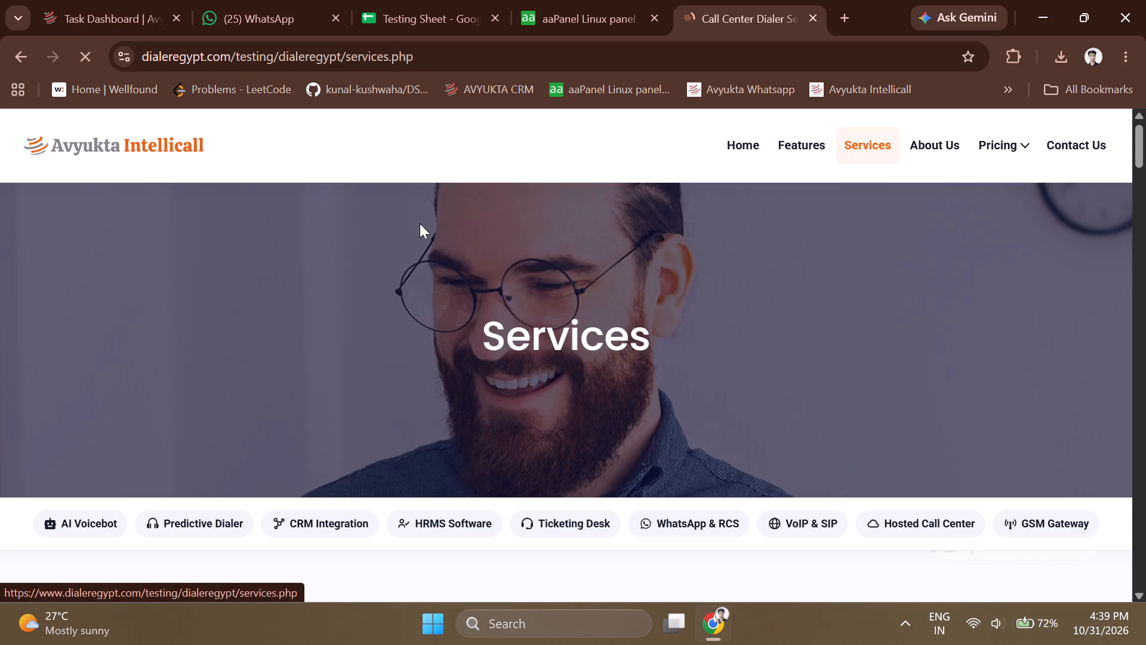
click(13, 55)
Test the Purchase Now button of the middle pricing plan on the home page.
scroll(549, 382, down, 3)
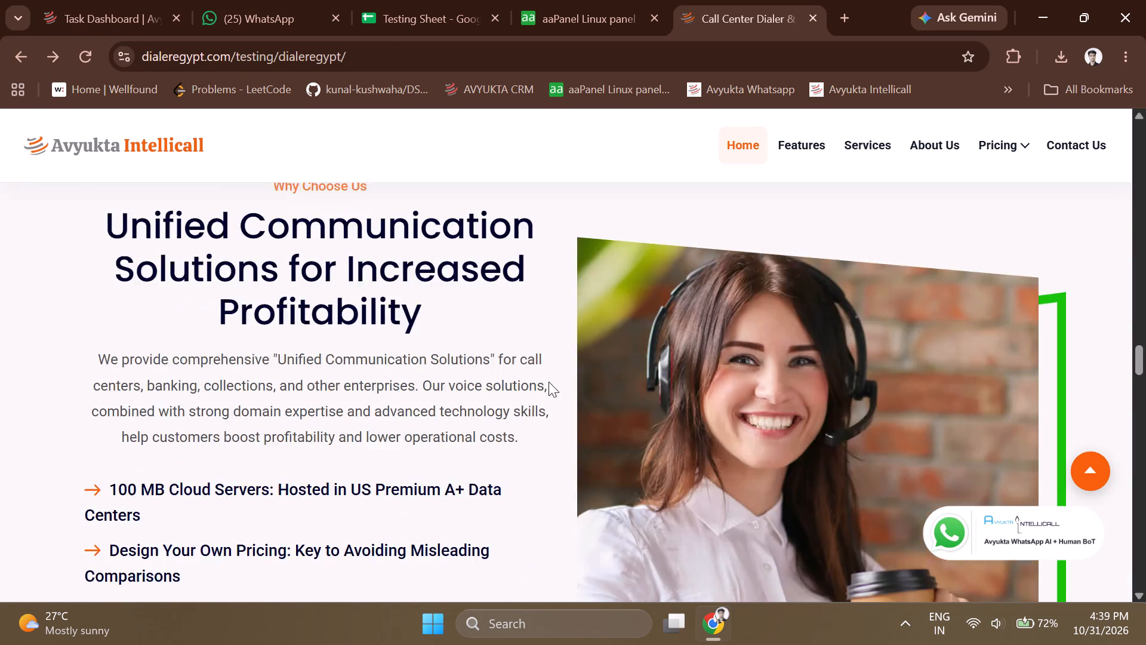
scroll(549, 382, down, 5)
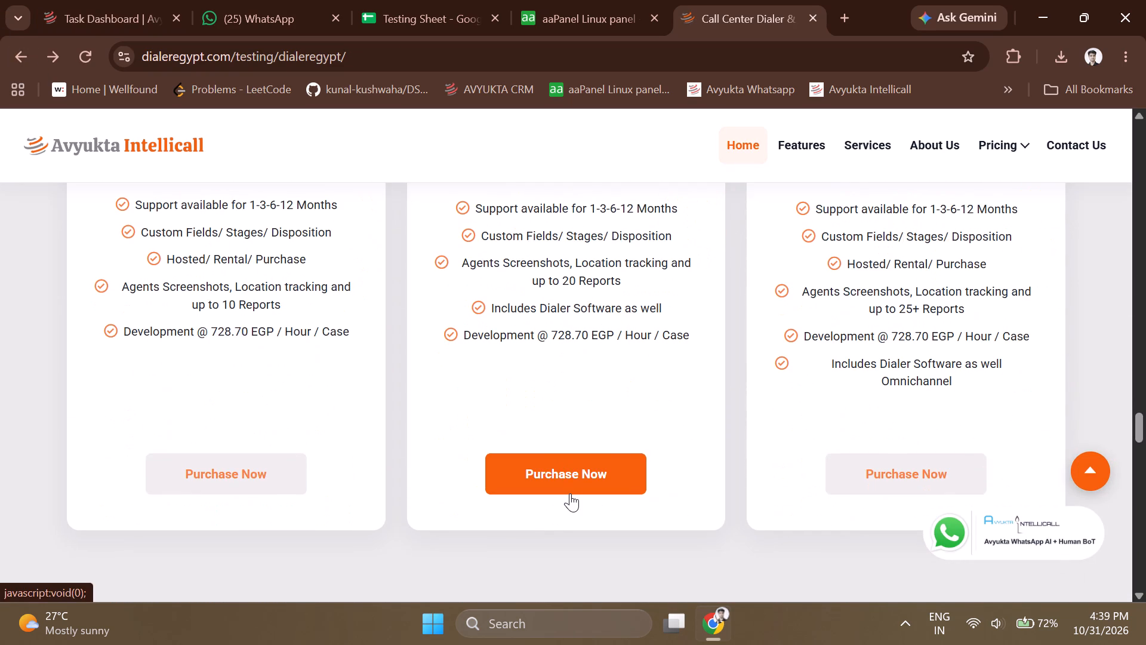
click(570, 493)
click(952, 295)
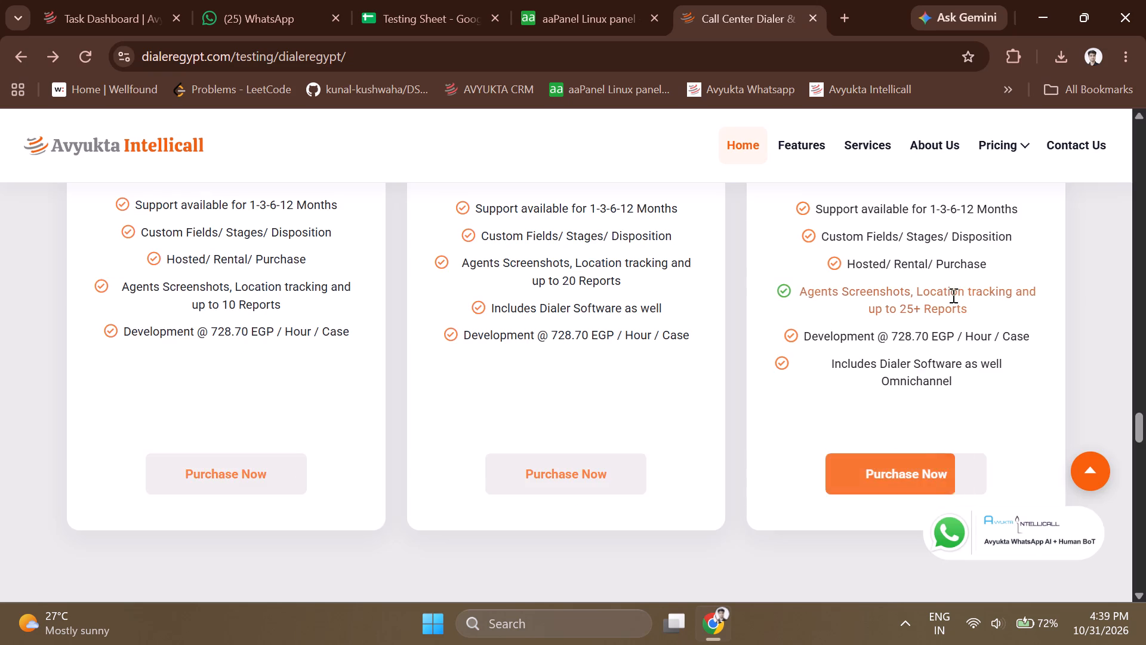
scroll(297, 469, down, 11)
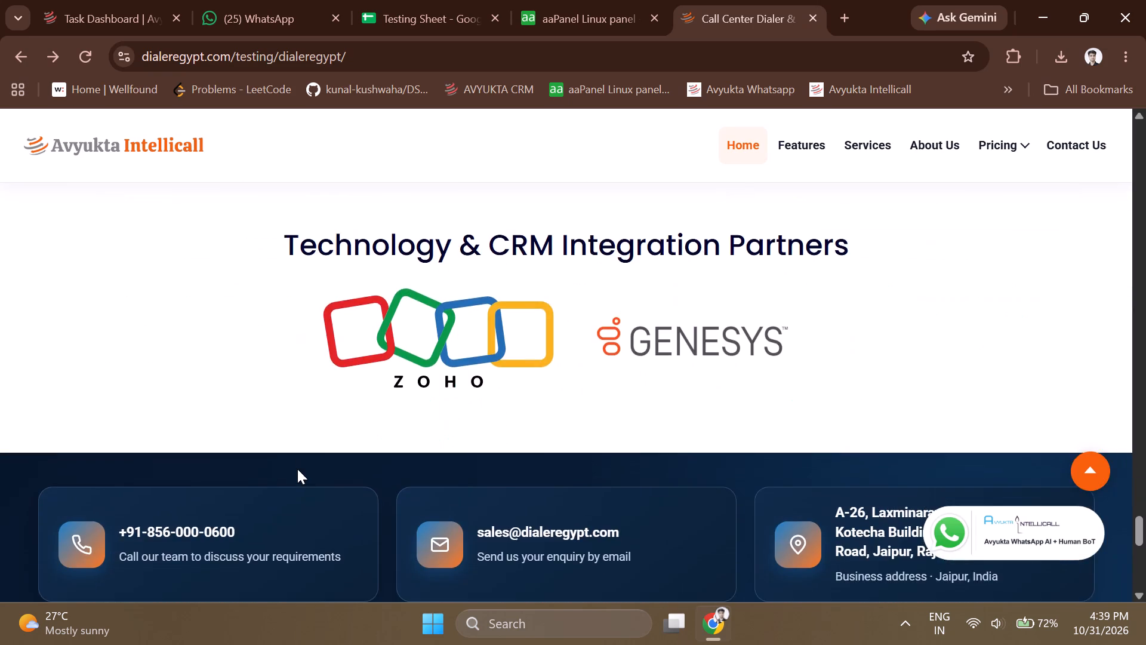
Test the Contact Our Team button below the home page FAQ, look through the page it opens, and return to the home page.
scroll(297, 469, up, 3)
scroll(435, 388, up, 3)
click(570, 299)
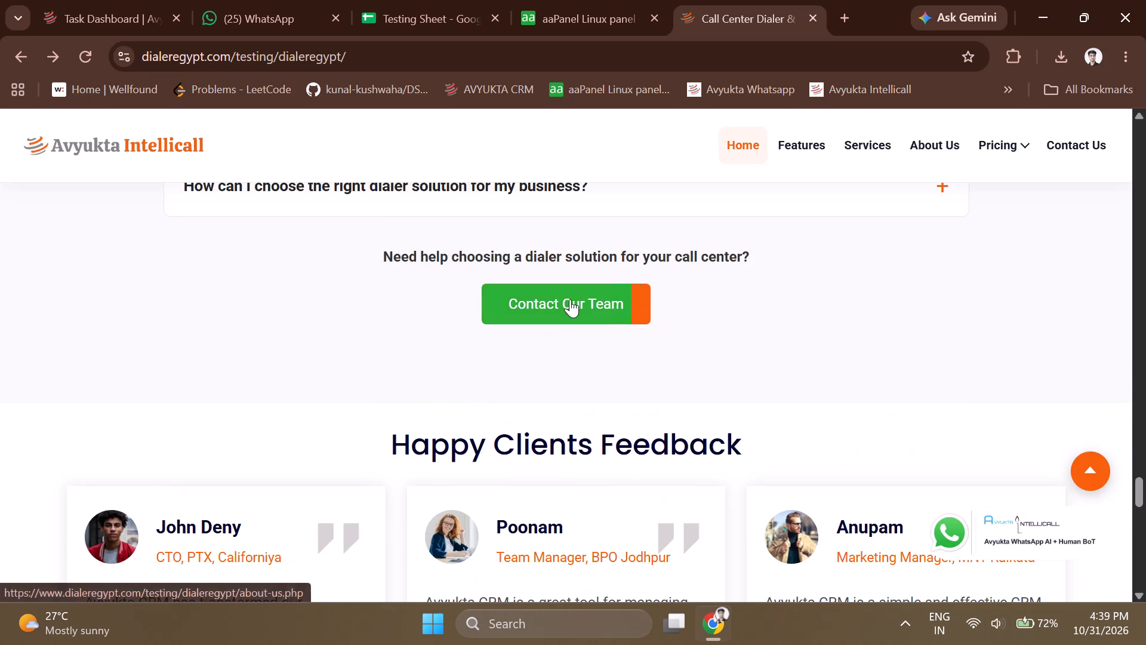
scroll(417, 385, down, 9)
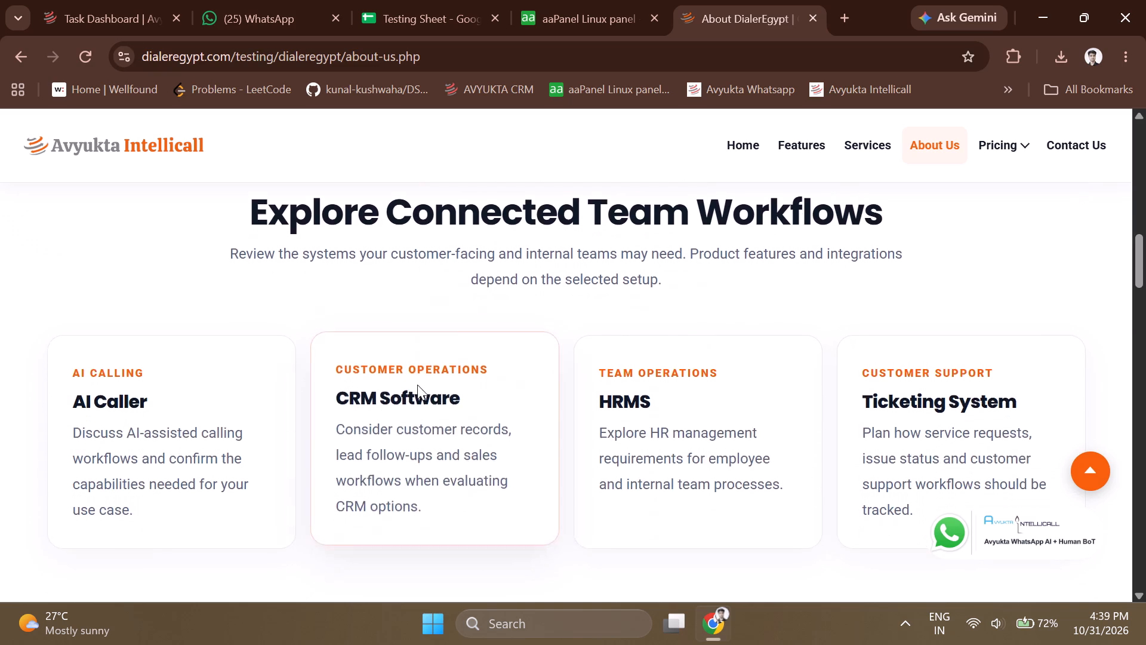
scroll(417, 385, down, 2)
scroll(240, 441, down, 5)
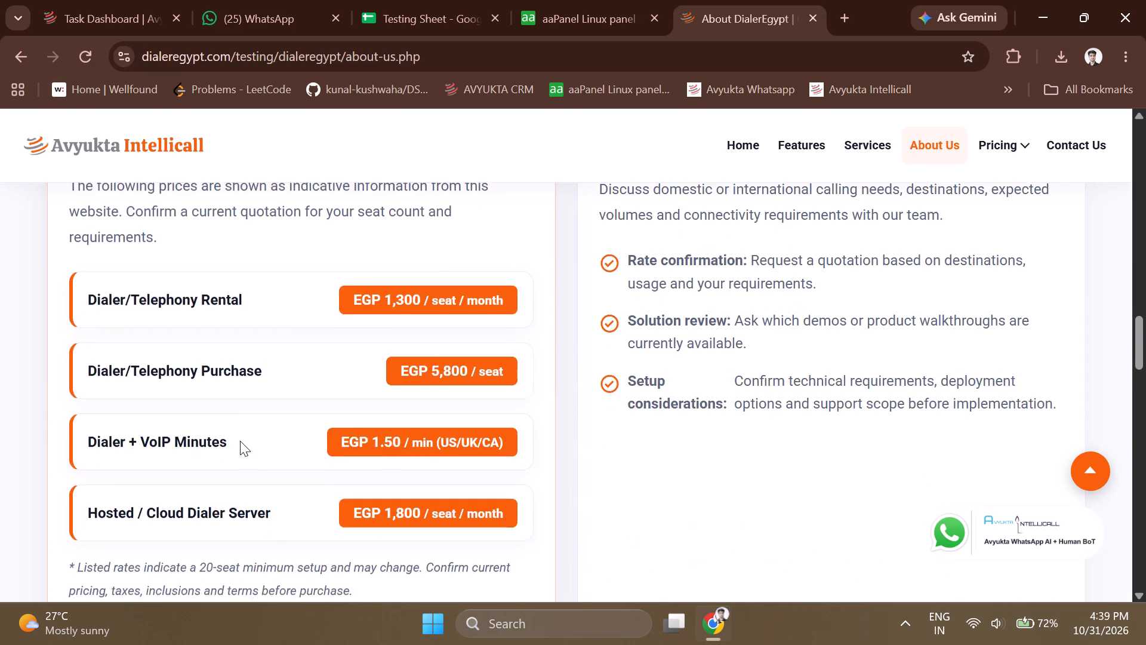
scroll(240, 441, down, 1)
click(20, 48)
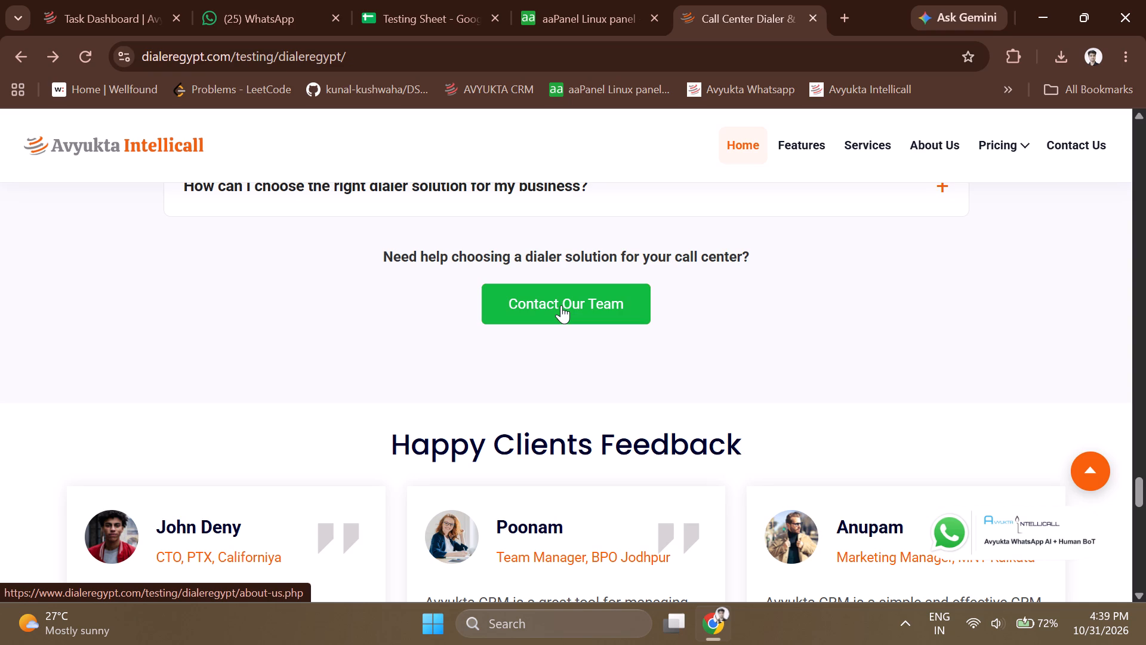
Add the issue line "Contact our team leads to about us page" to dialeregypt.com's cell E11 in the Testing Sheet.
click(398, 0)
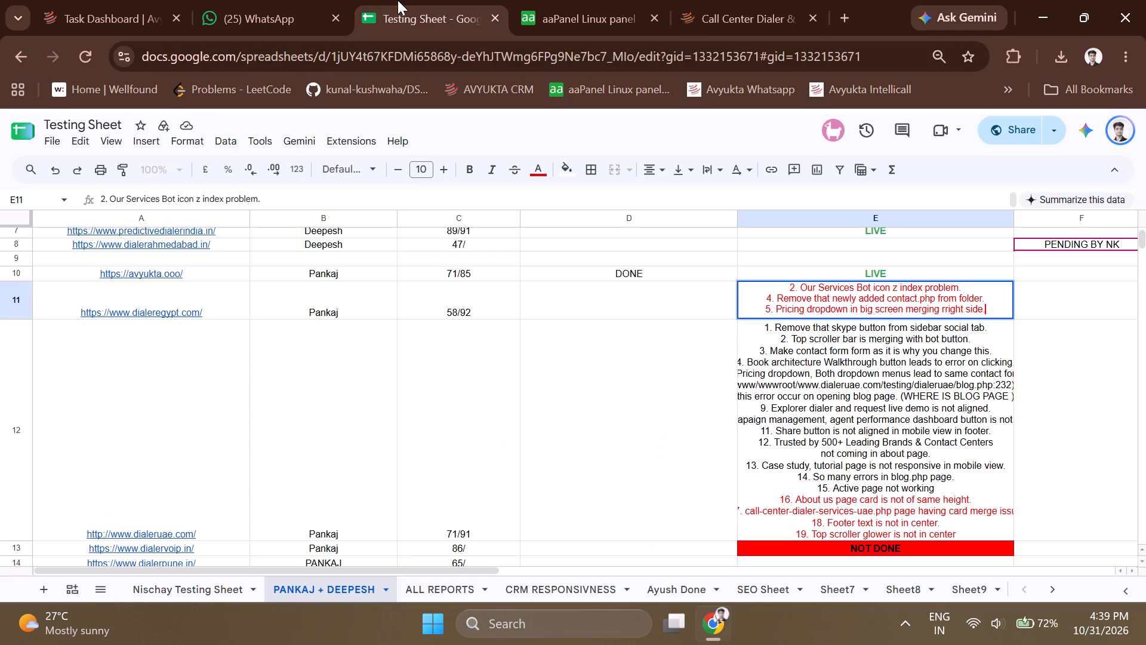
key(ctrl+Return)
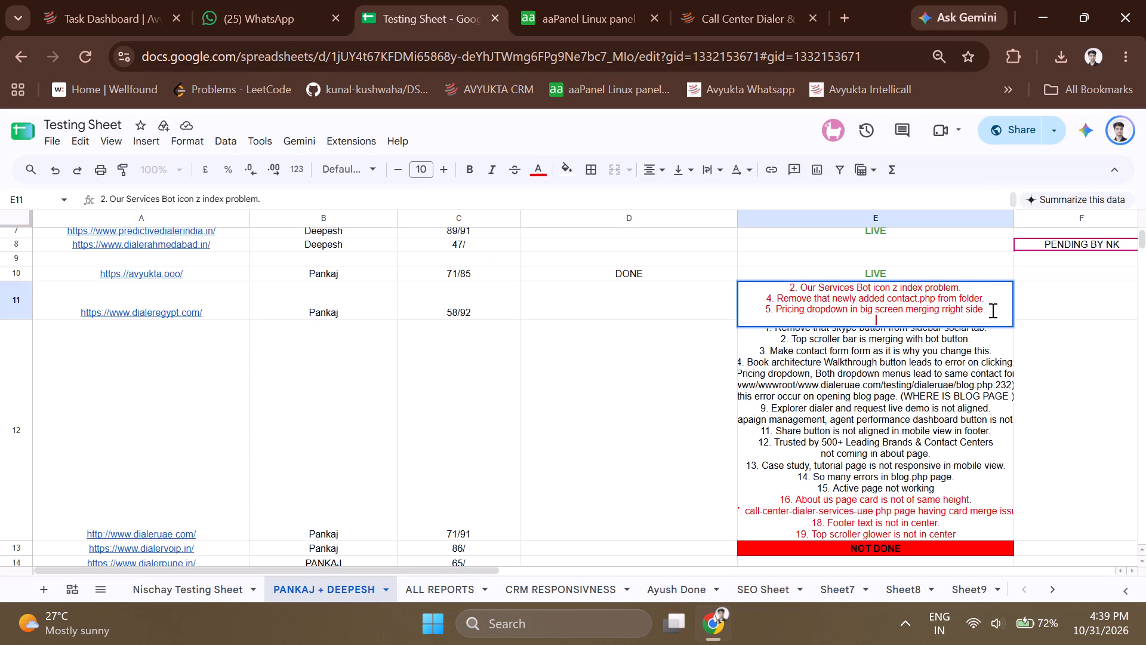
text(Contact our team)
key(space)
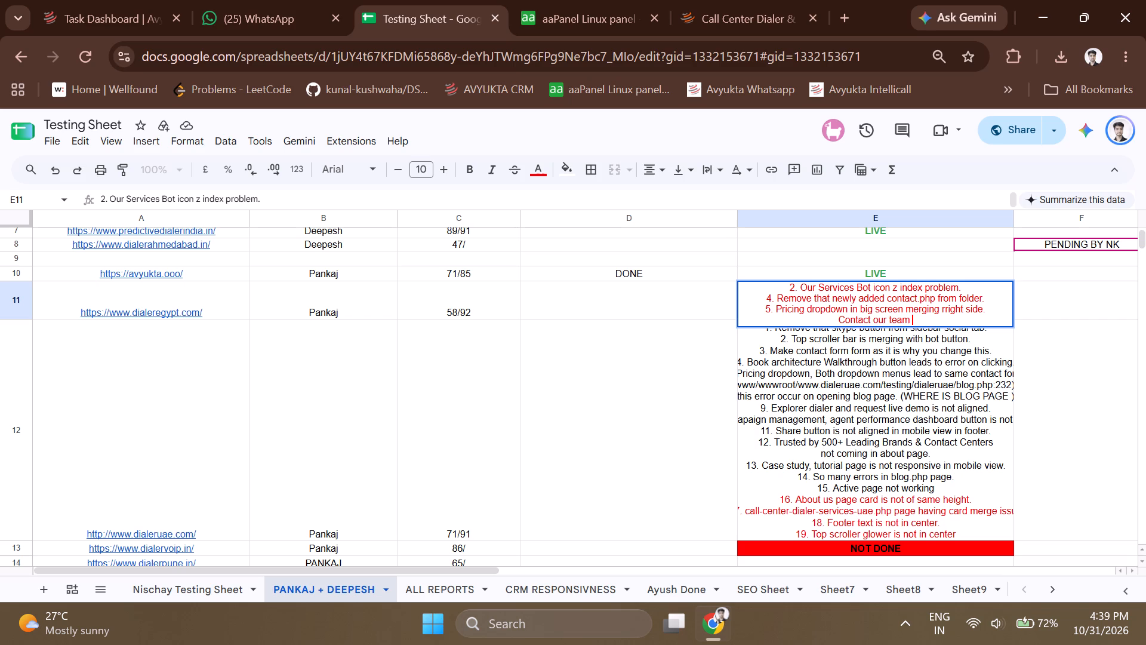
text(leads to)
key(space)
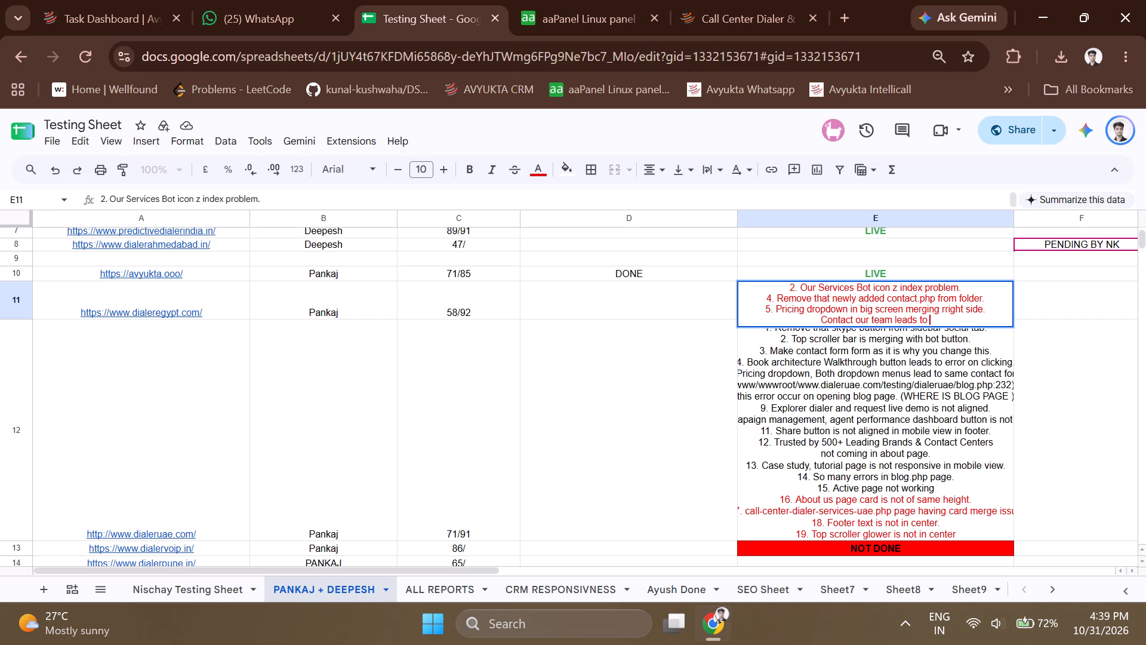
click(707, 0)
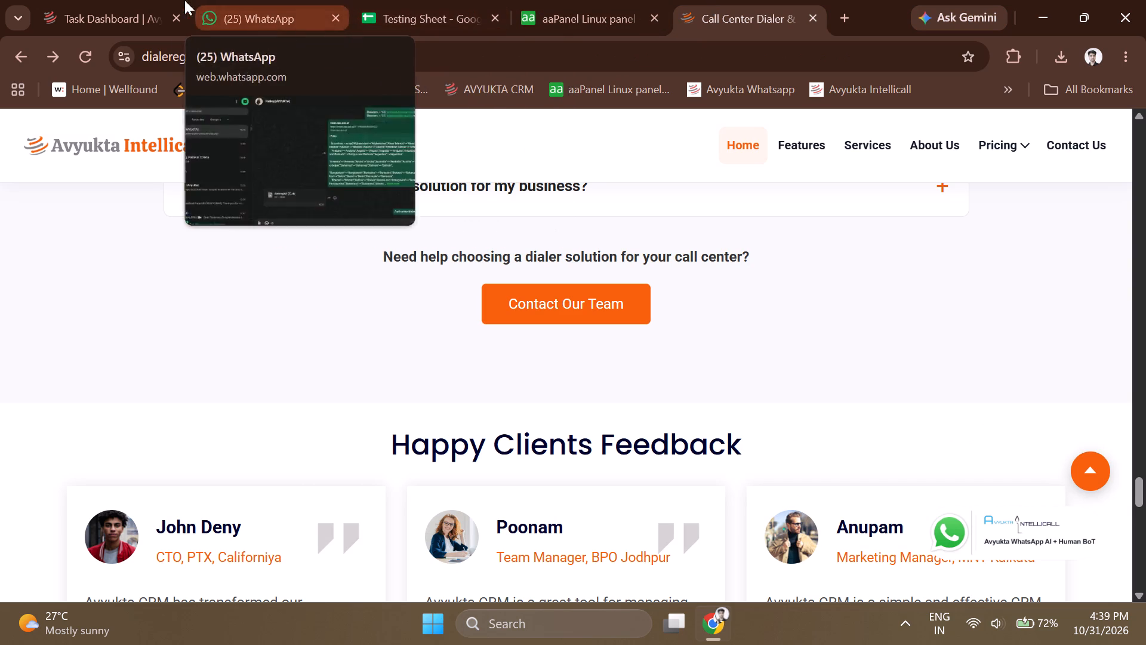
click(476, 0)
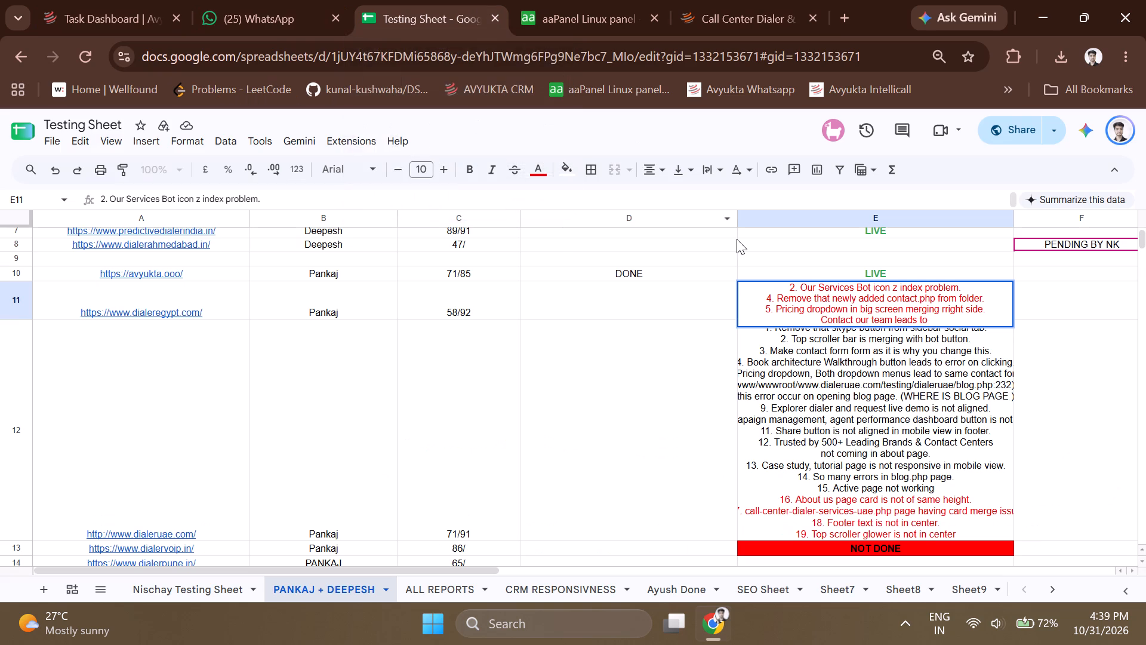
text(abouts us page)
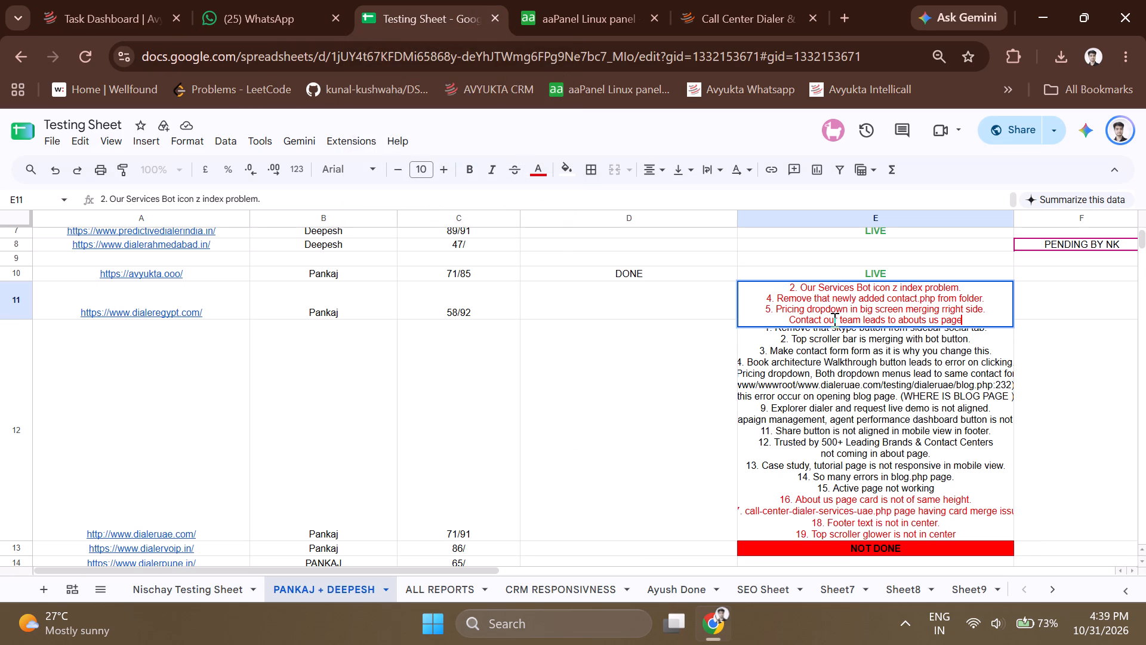
double_click(923, 321)
text(about)
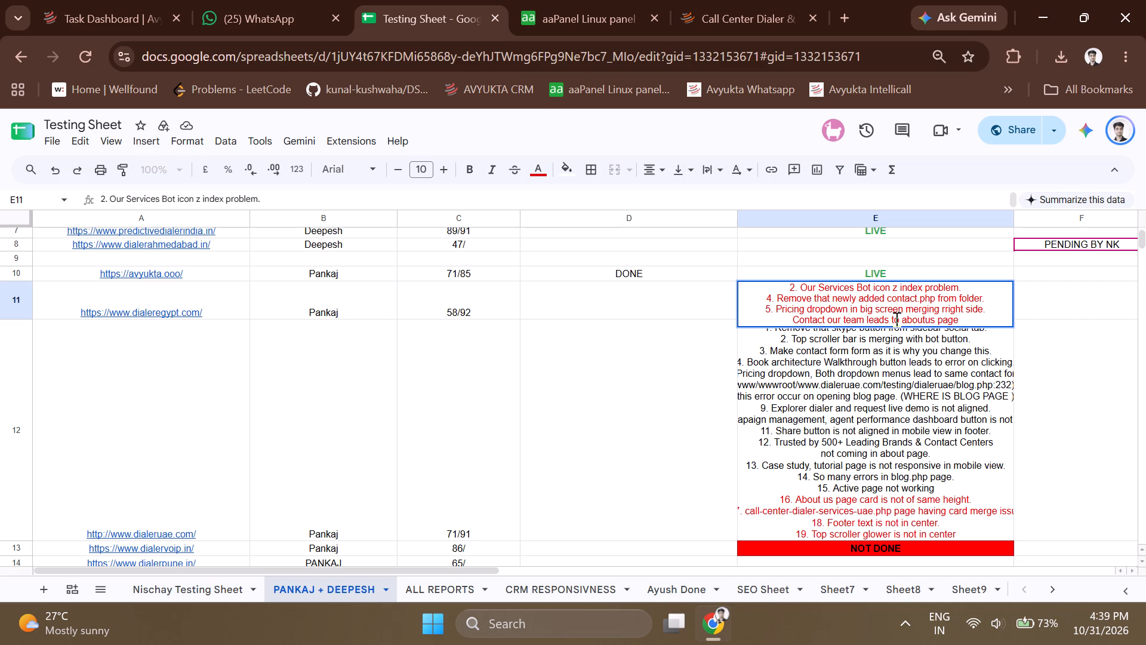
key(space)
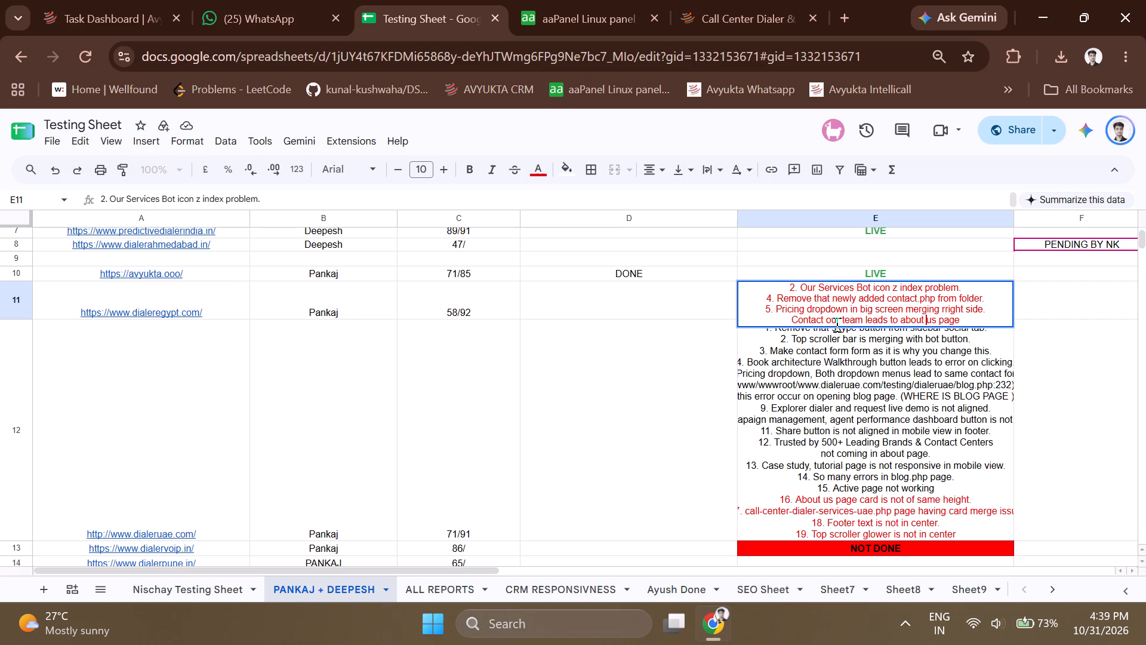
click(725, 6)
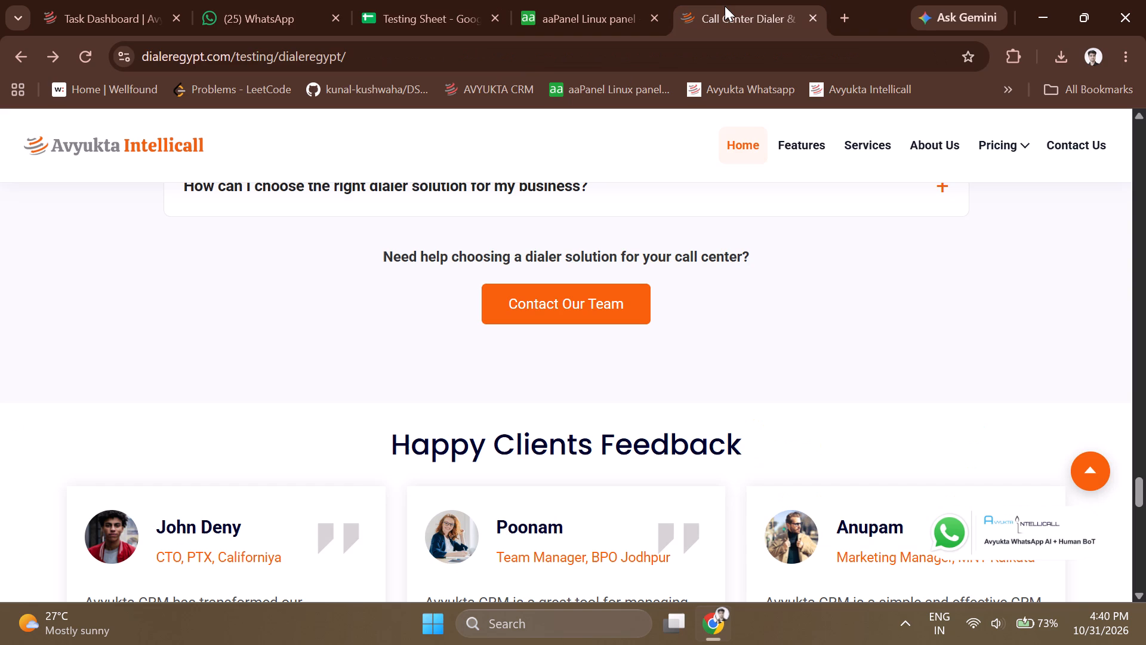
click(398, 0)
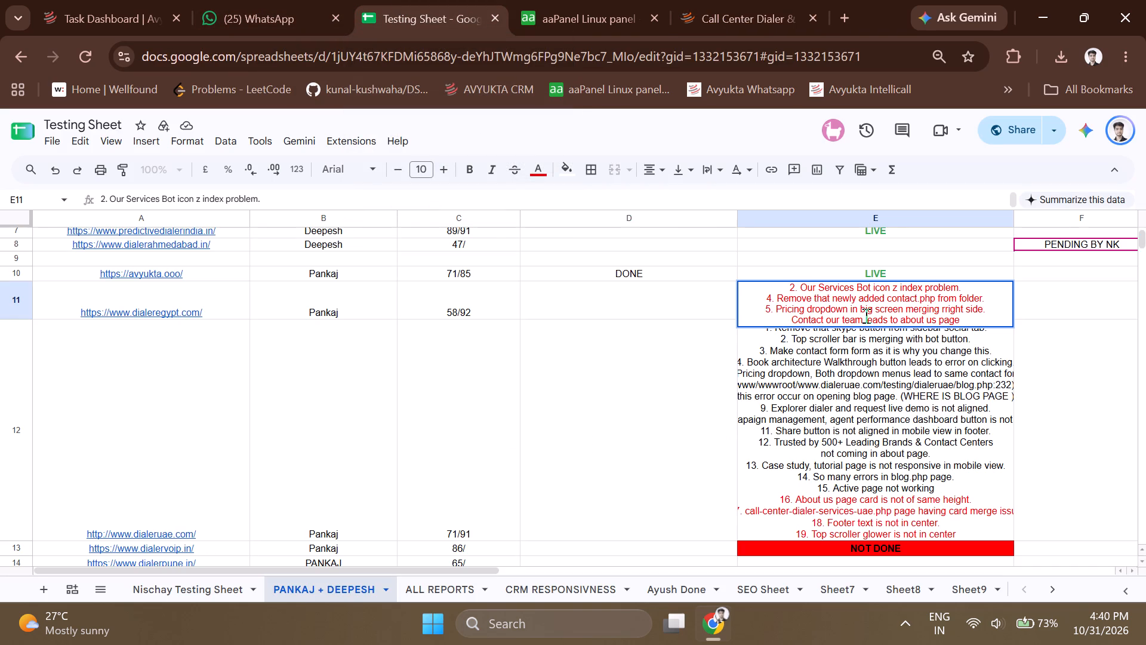
click(890, 322)
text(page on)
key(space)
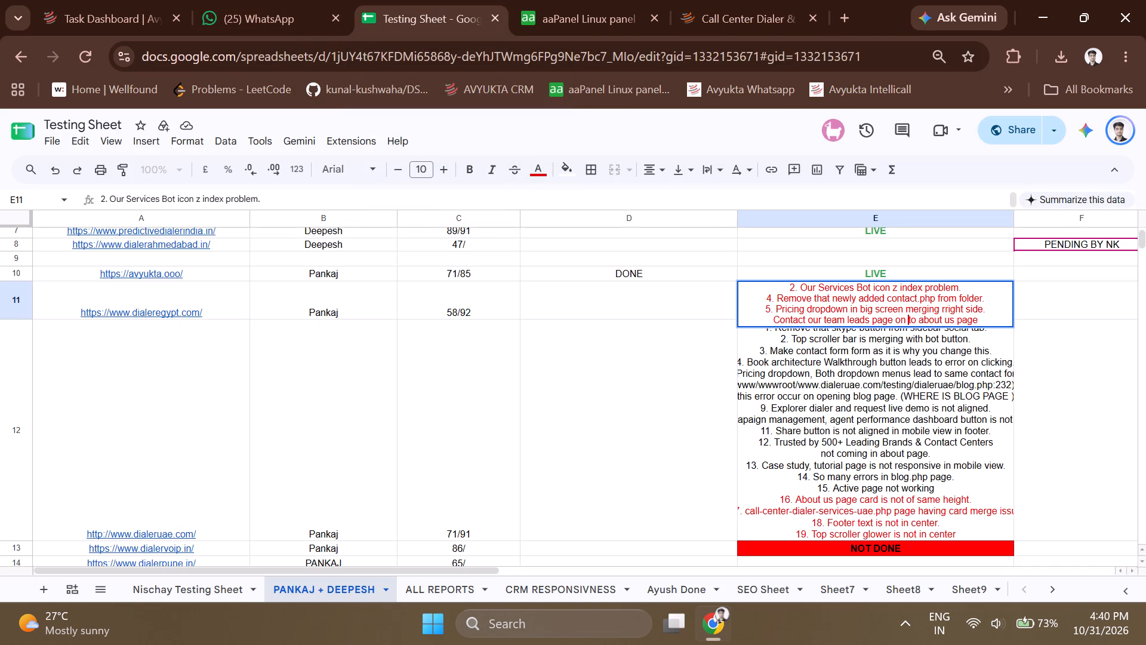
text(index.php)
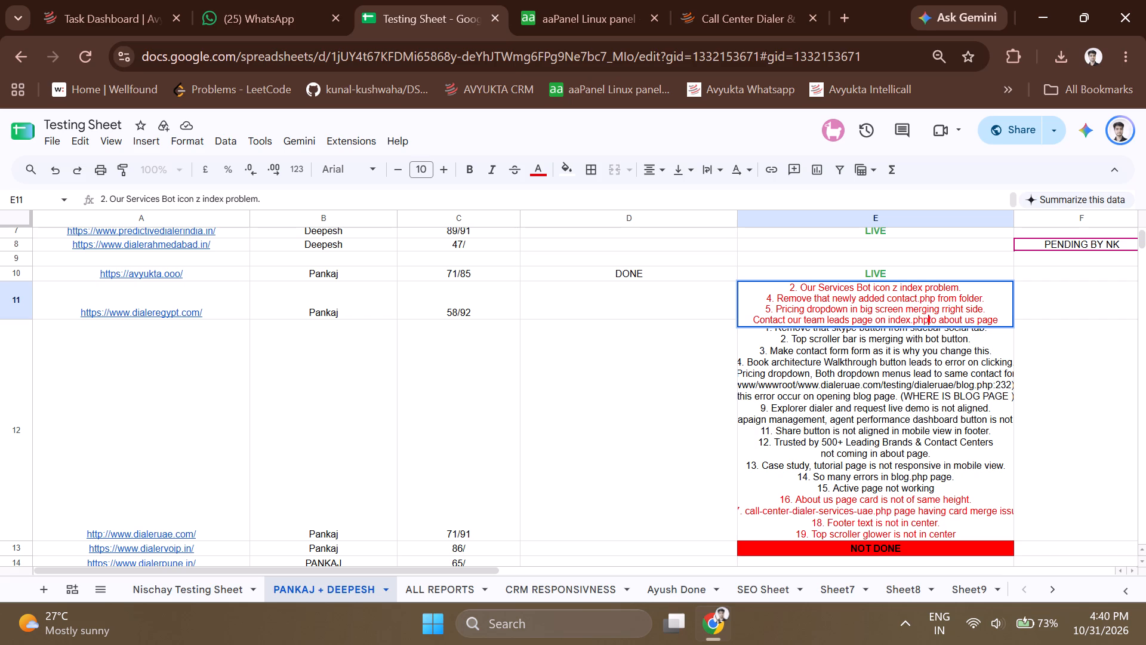
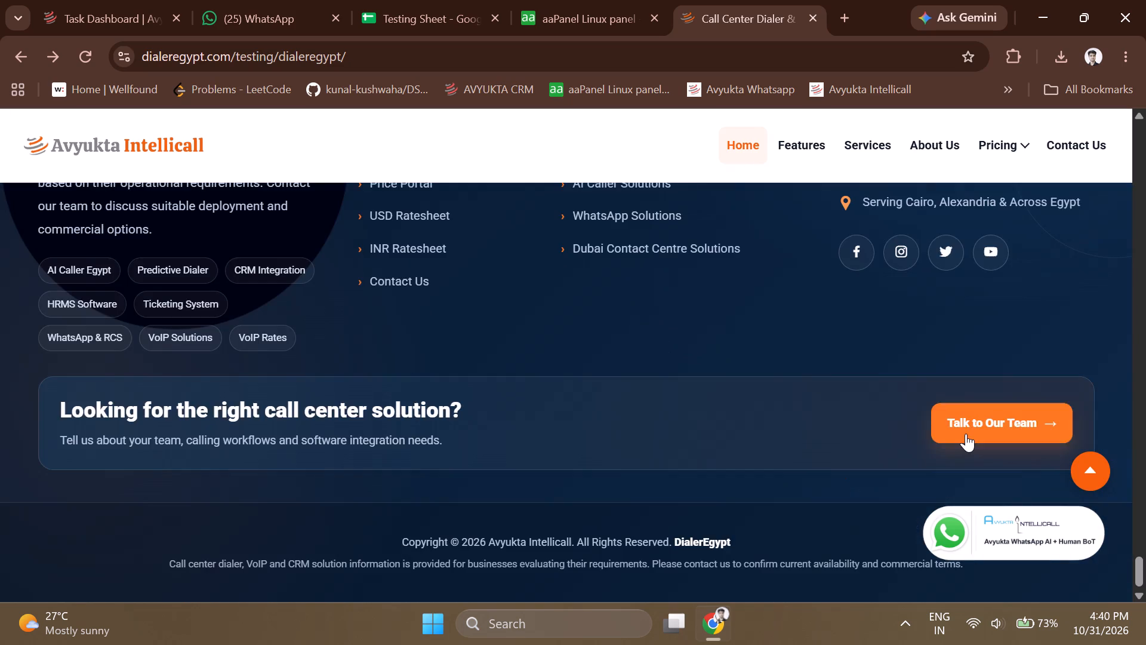
Test the Talk to Our Team button in the home page footer and close the enquiry form it opens.
click(971, 428)
click(954, 295)
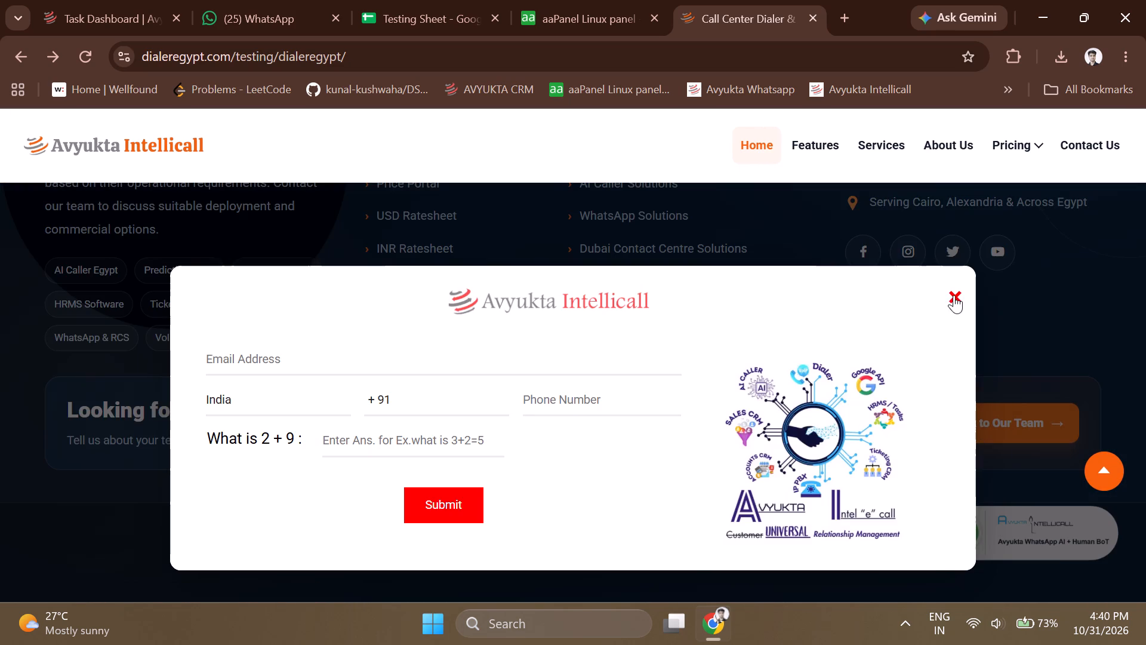
Show the home page in the 375 × 667 iPhone preview and check its mobile layout from the hero section to the footer.
scroll(678, 349, up, 1)
key(F12)
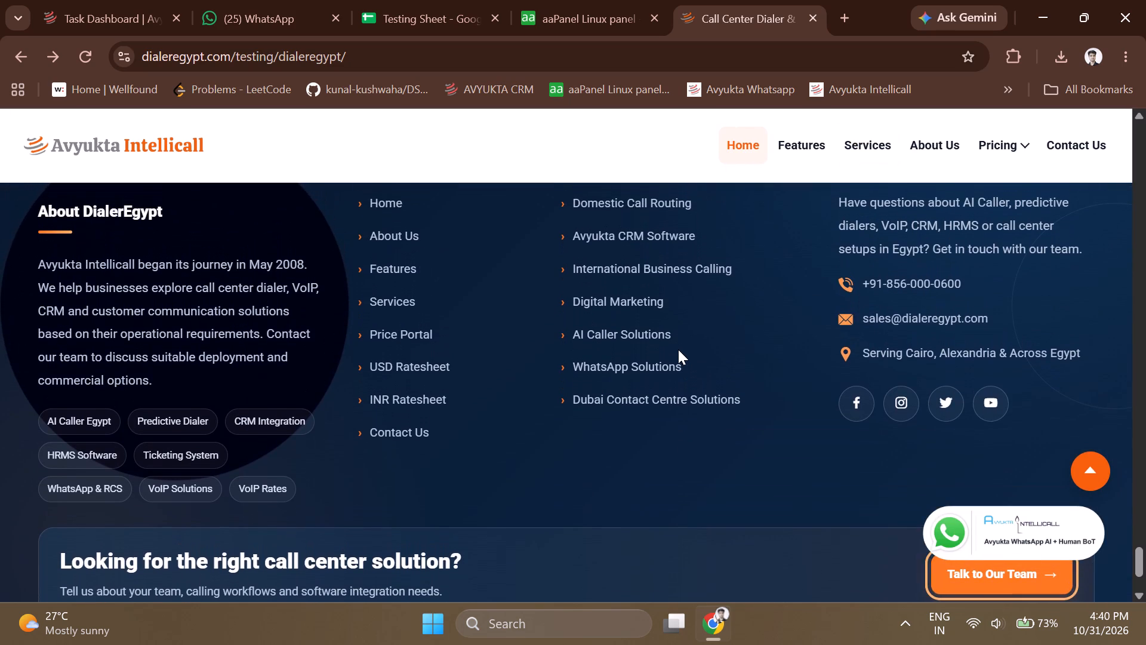
scroll(304, 340, up, 16)
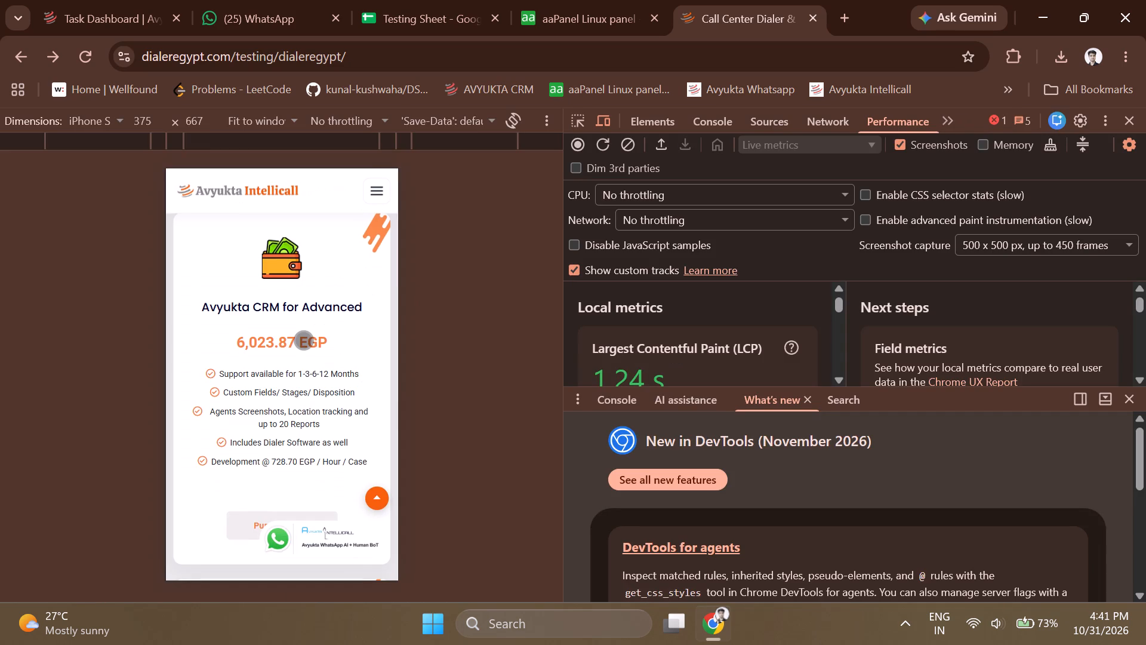
scroll(247, 257, up, 20)
scroll(247, 257, up, 10)
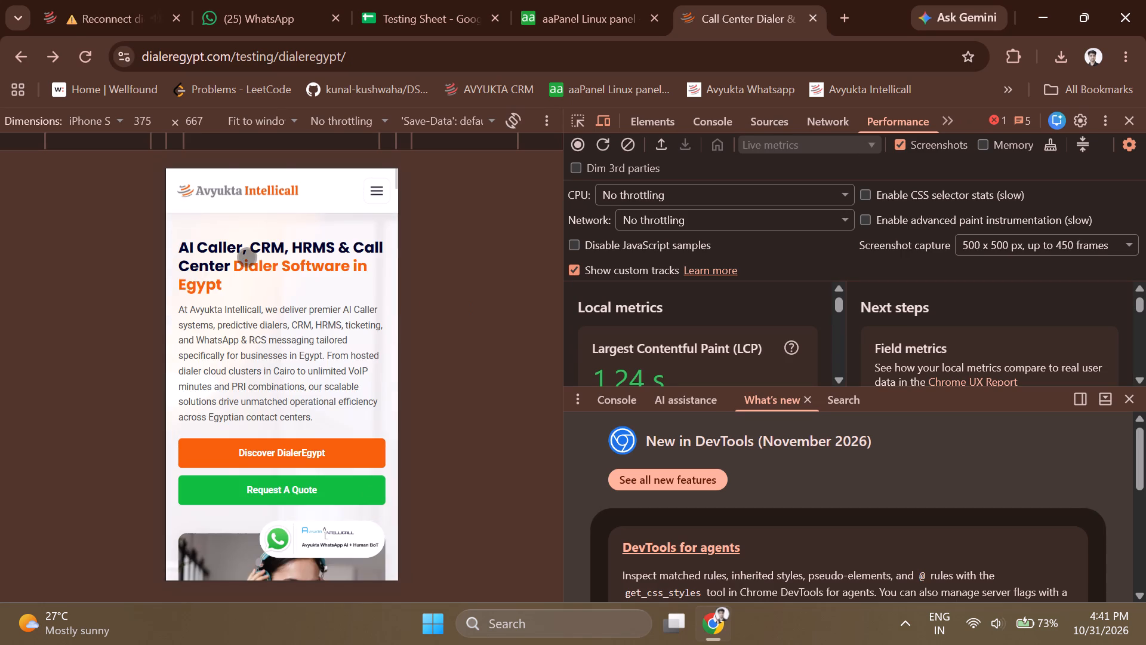
scroll(312, 371, down, 10)
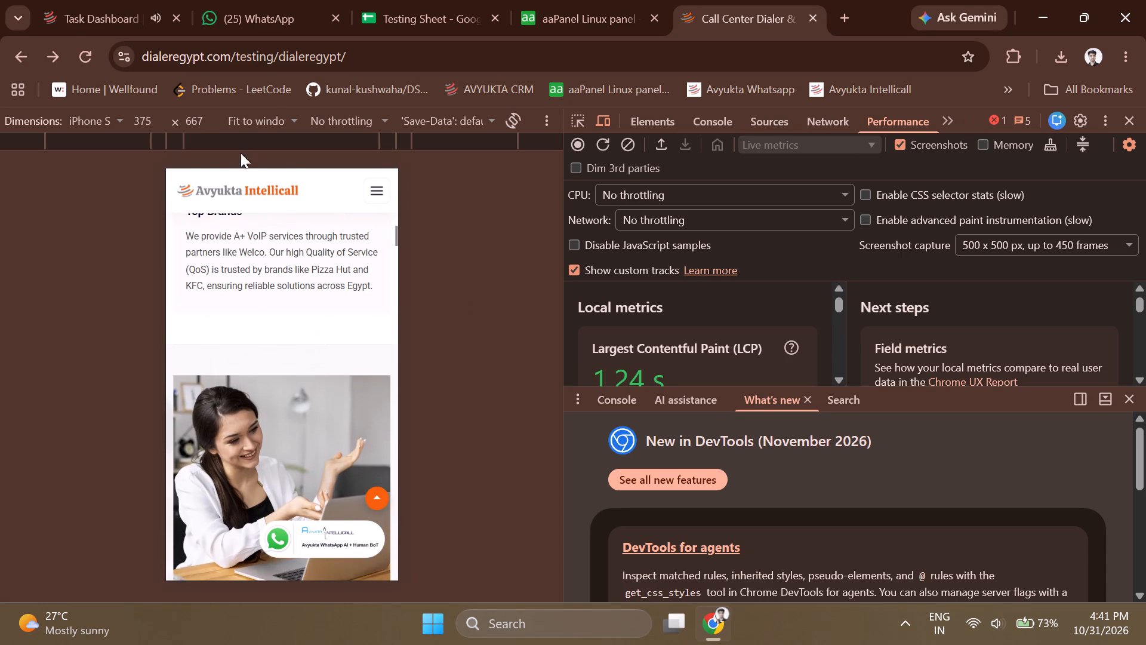
scroll(303, 461, down, 4)
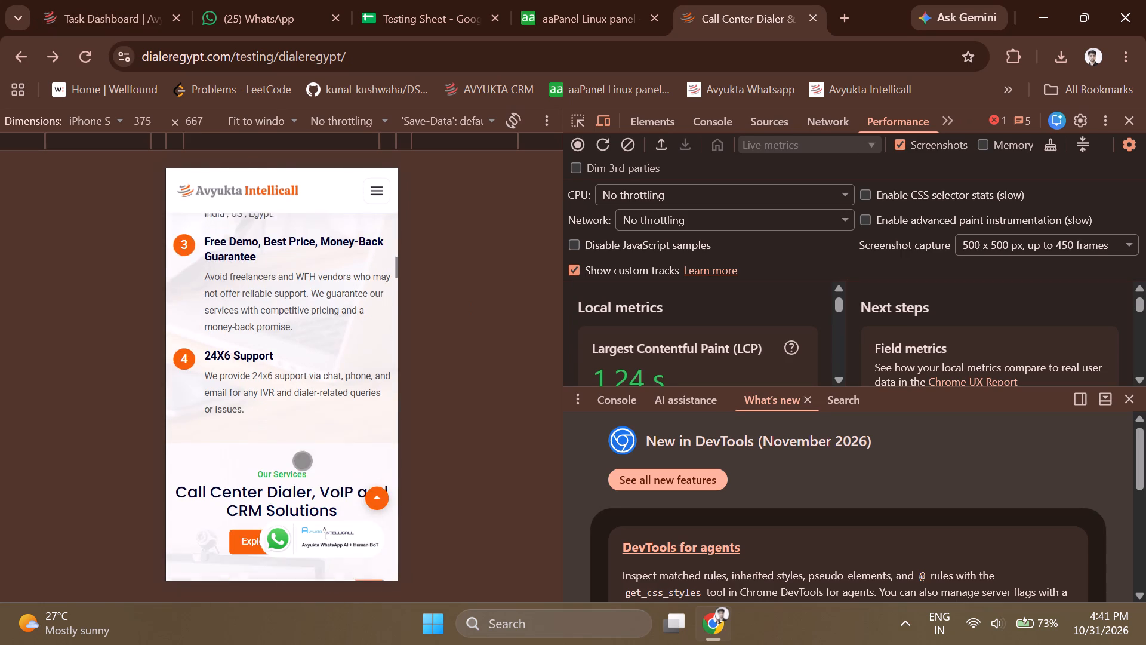
scroll(303, 461, down, 9)
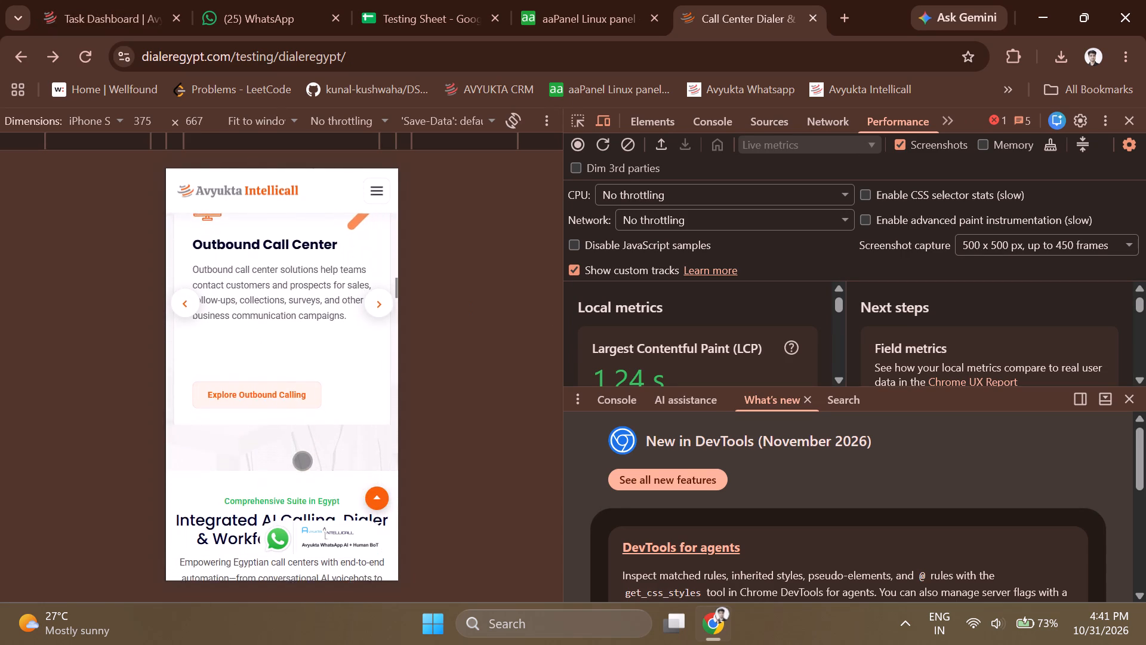
scroll(303, 461, down, 9)
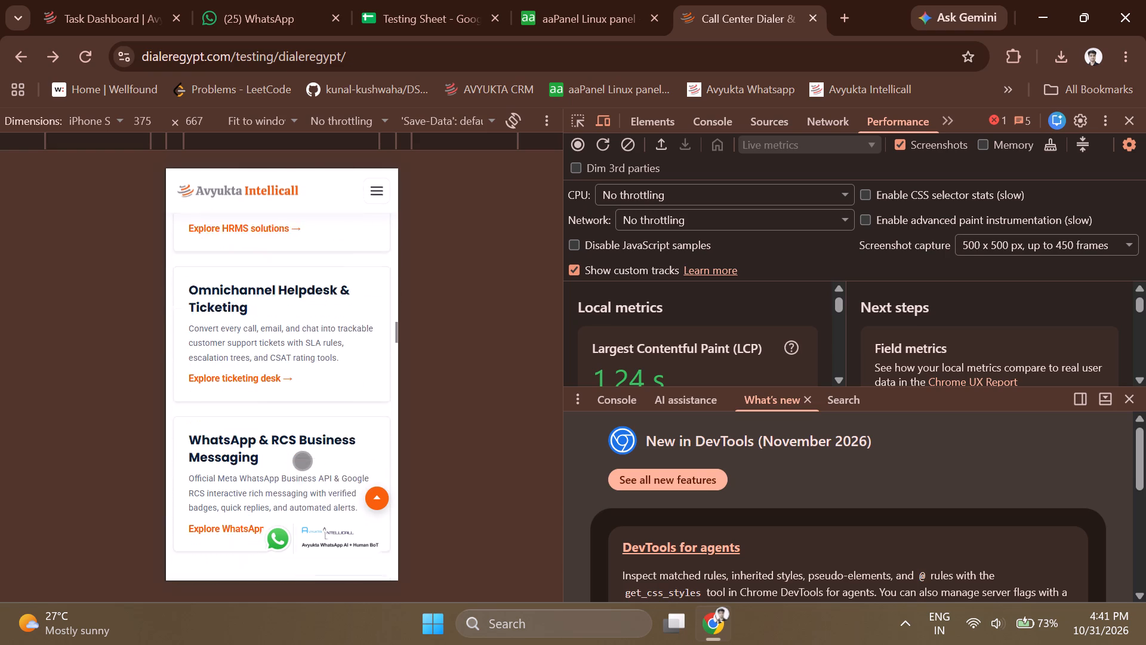
scroll(303, 461, down, 9)
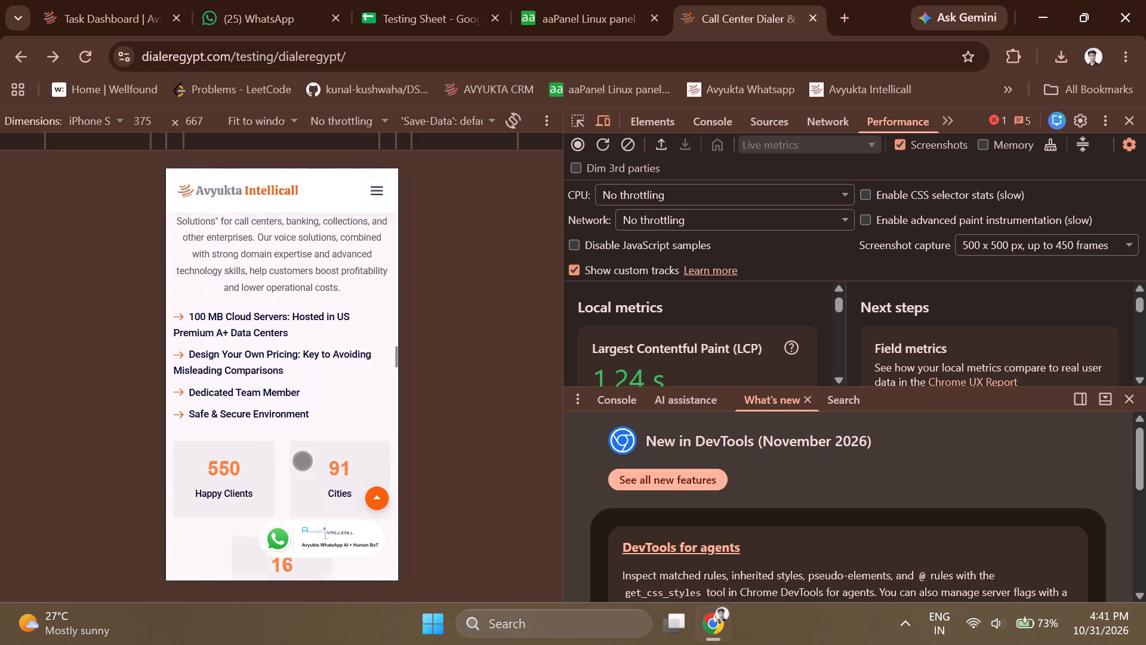
scroll(303, 461, down, 9)
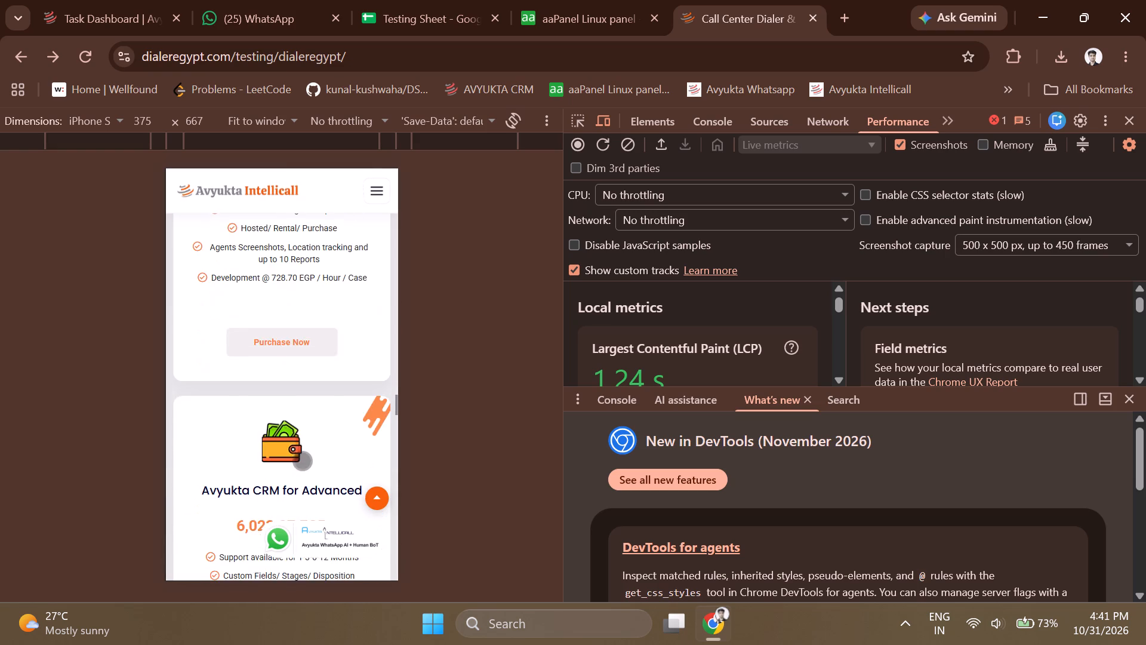
scroll(303, 461, down, 9)
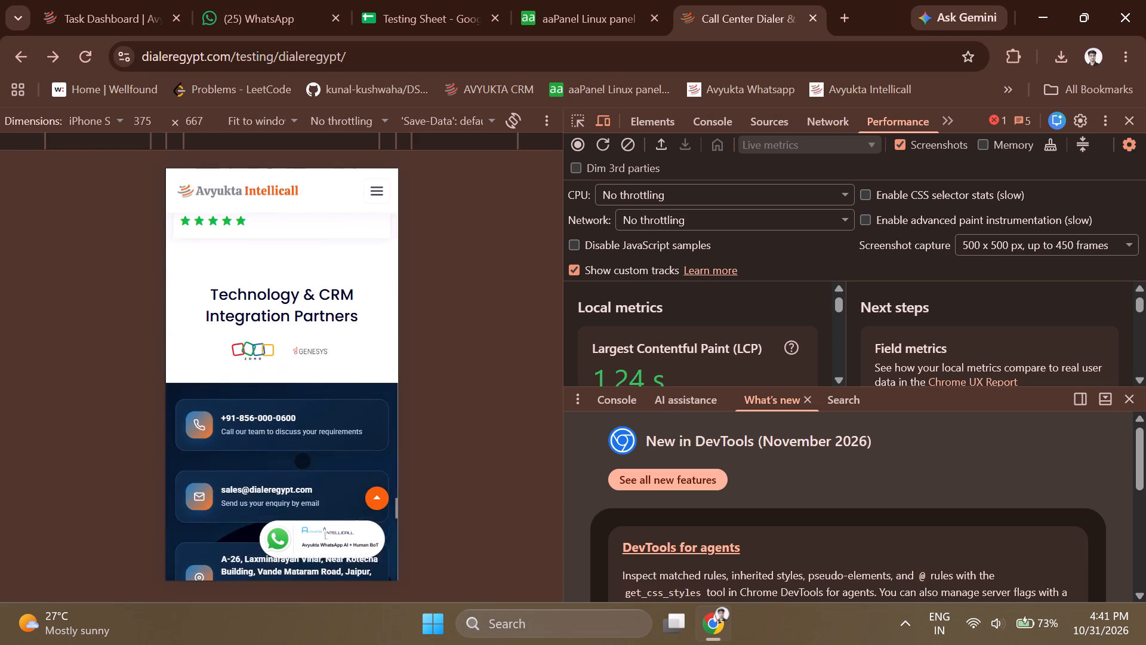
scroll(303, 461, down, 10)
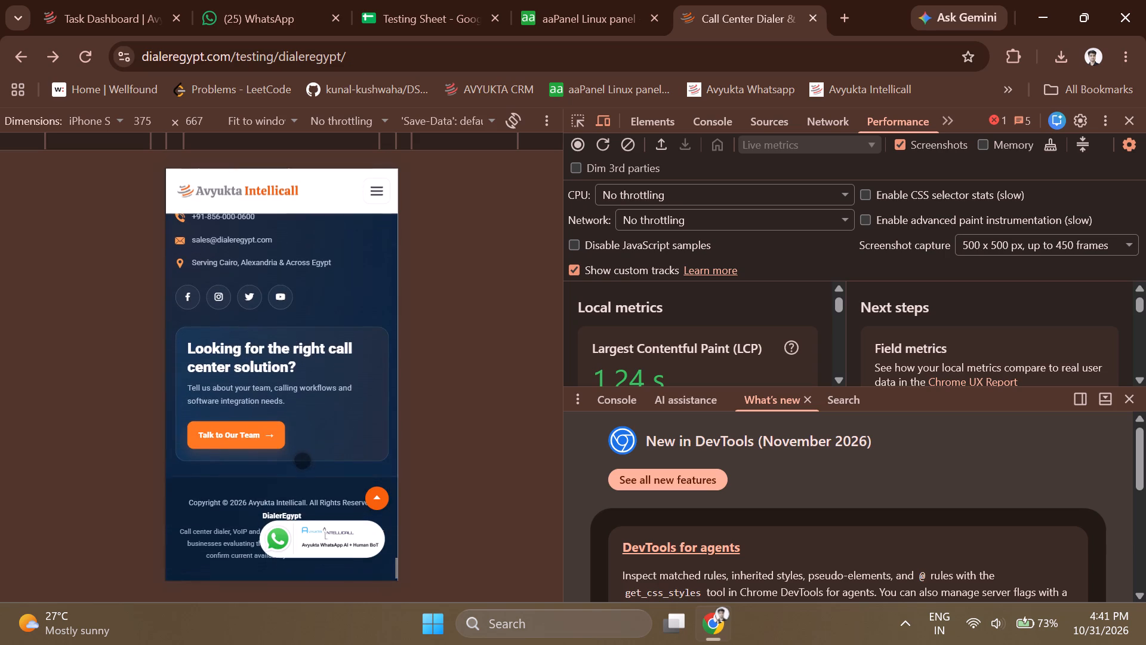
Open the Features page from the mobile navigation and check its phone layout down to the footer.
click(379, 187)
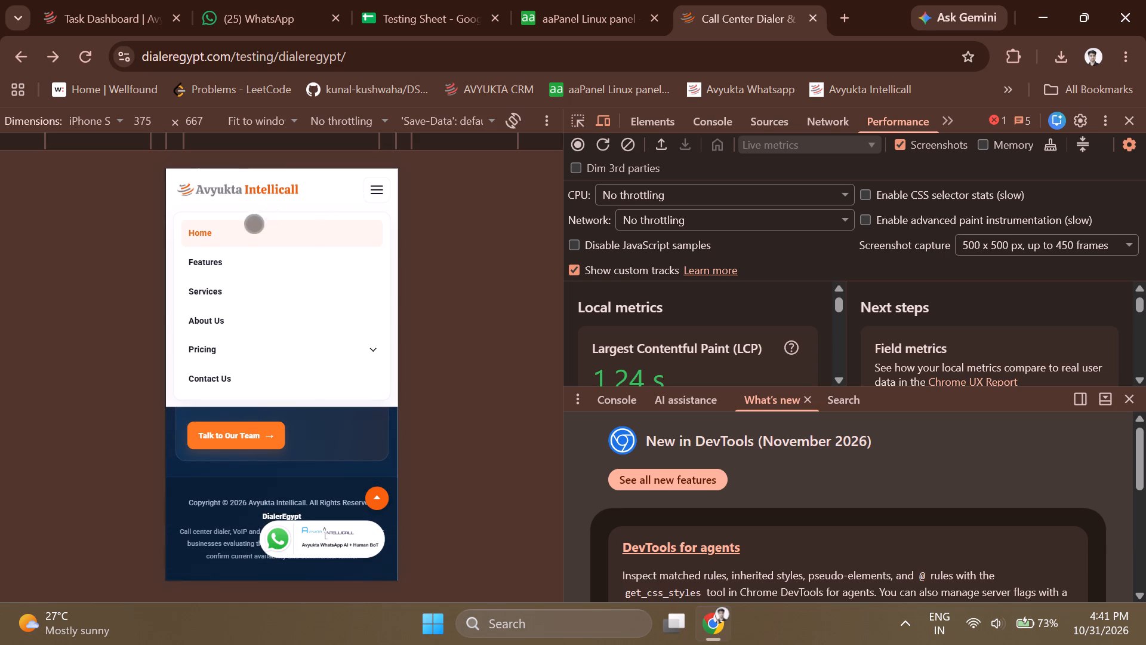
click(215, 261)
scroll(282, 346, up, 2)
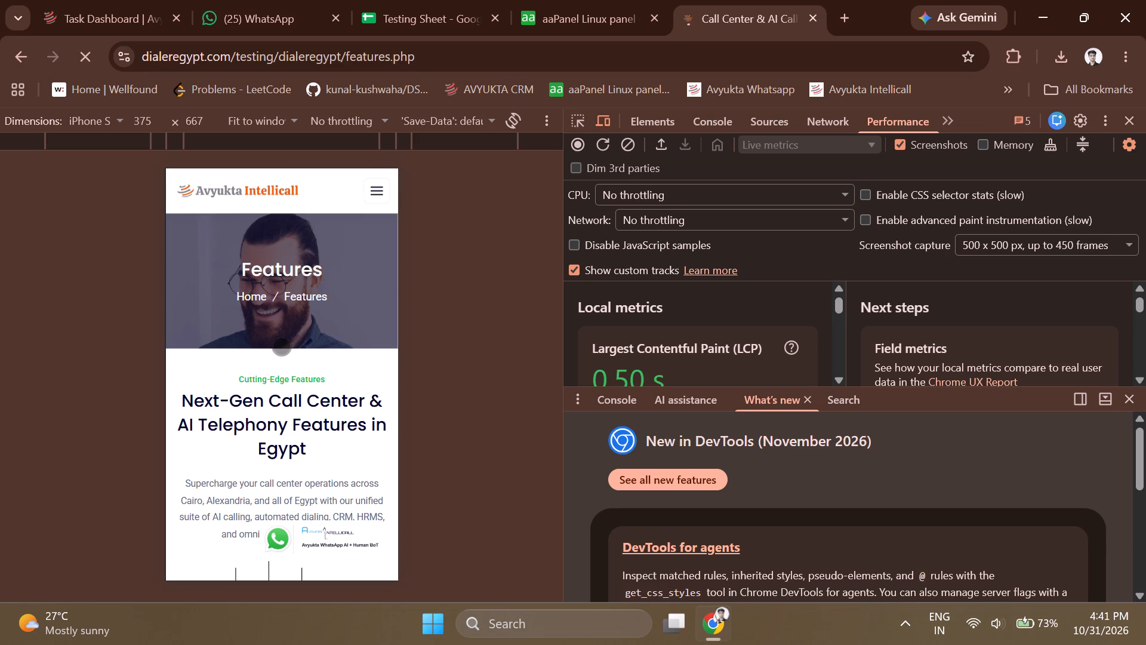
scroll(282, 346, up, 2)
scroll(282, 346, down, 4)
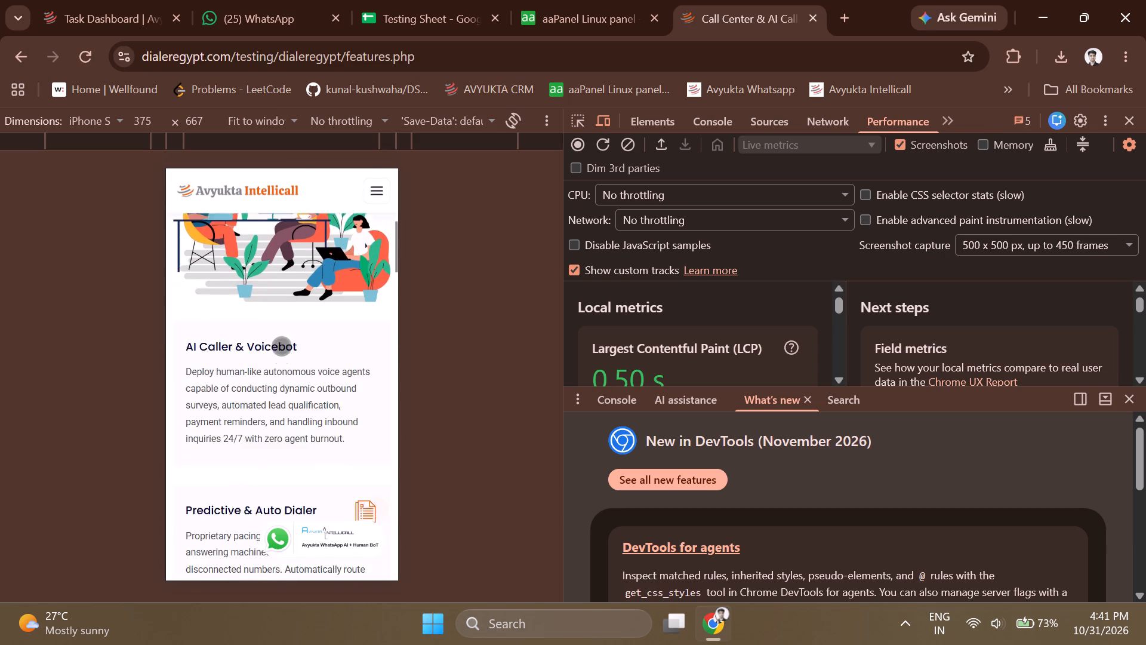
scroll(282, 346, down, 9)
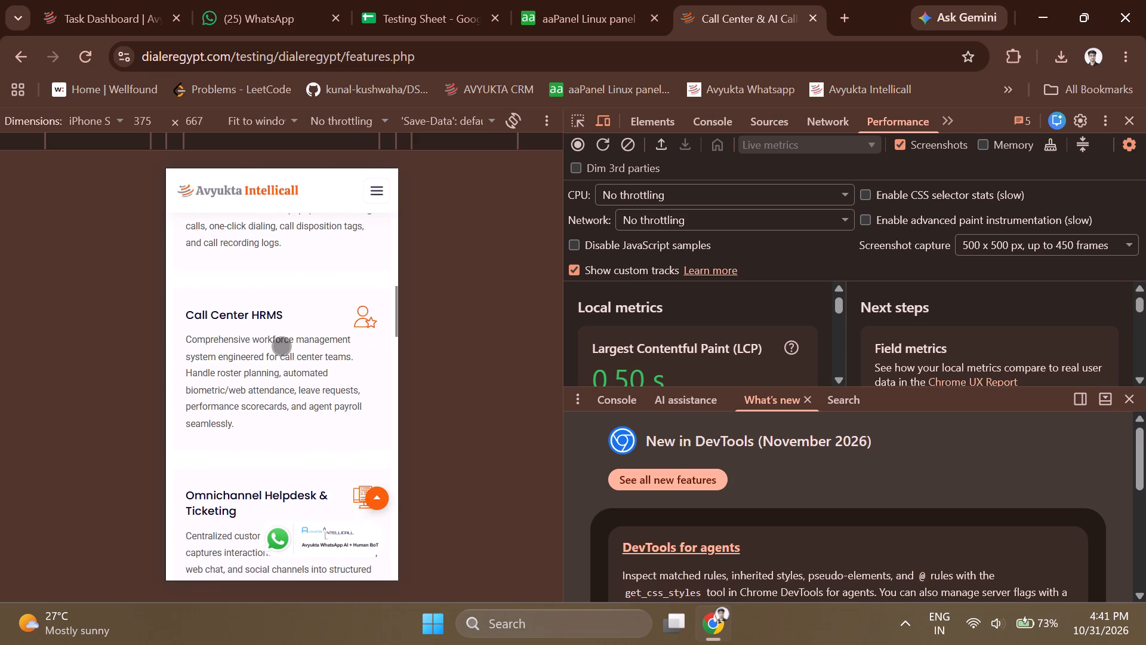
scroll(282, 346, down, 8)
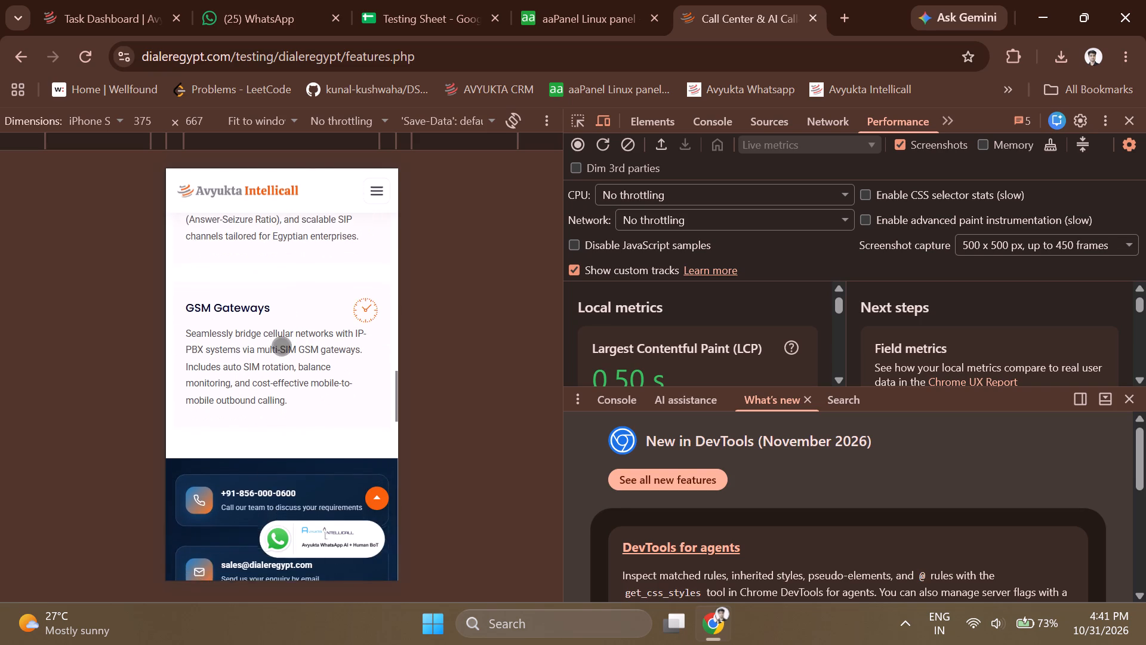
scroll(282, 346, down, 8)
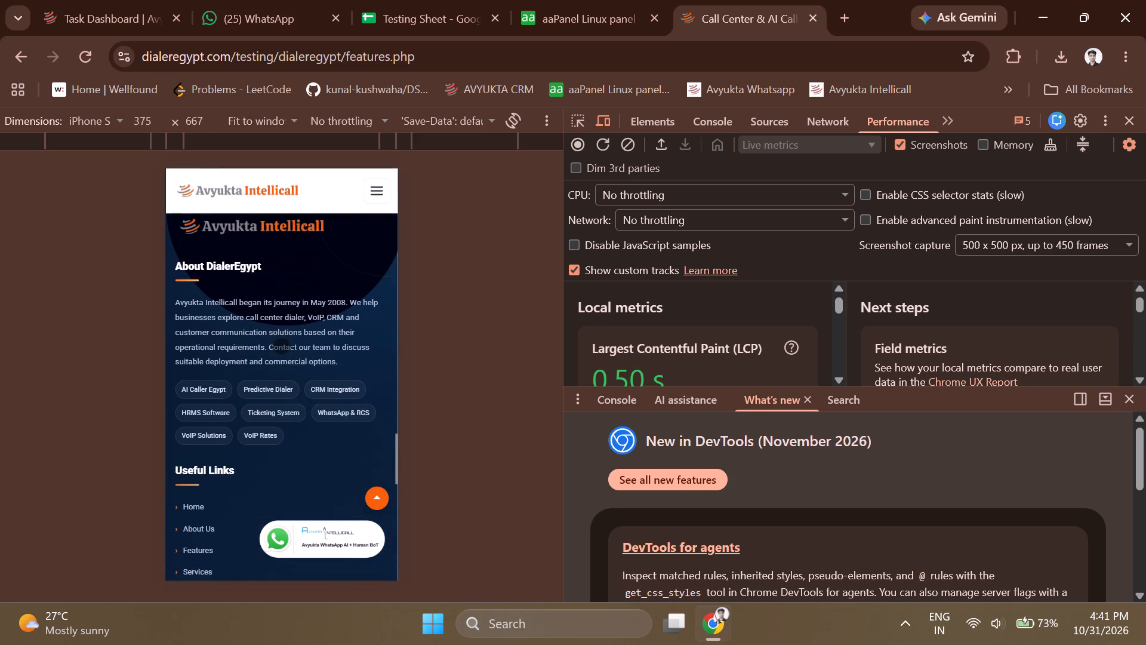
scroll(282, 346, down, 8)
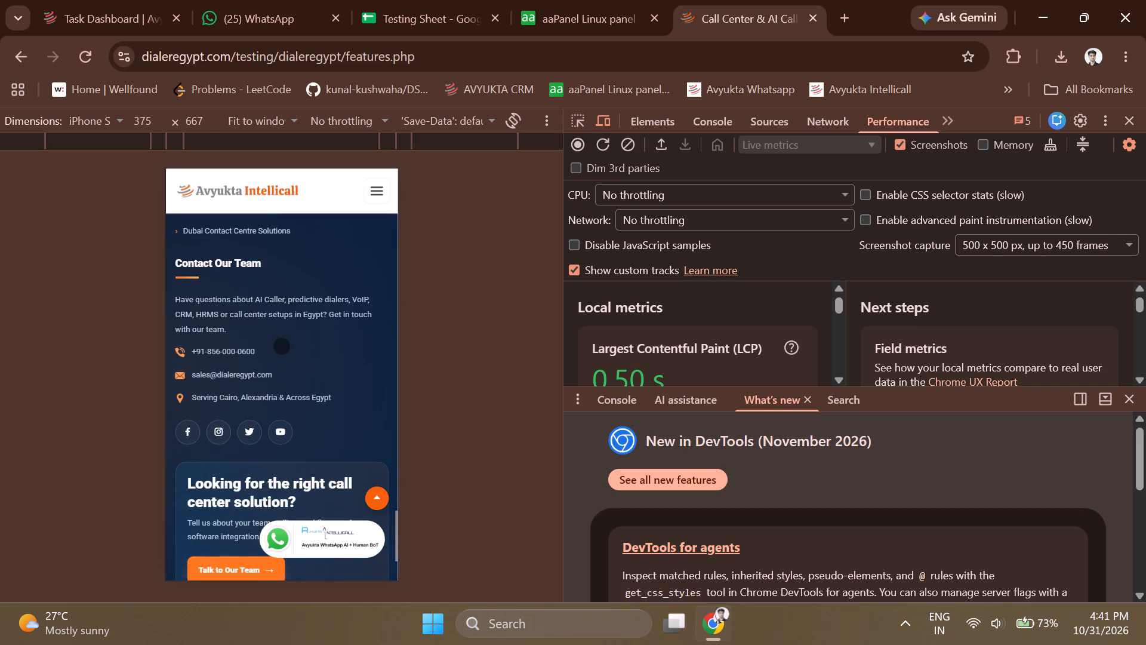
scroll(282, 346, down, 2)
Open the Services page from the mobile navigation and check its banner, introduction and AI Caller & Voicebot card.
click(376, 195)
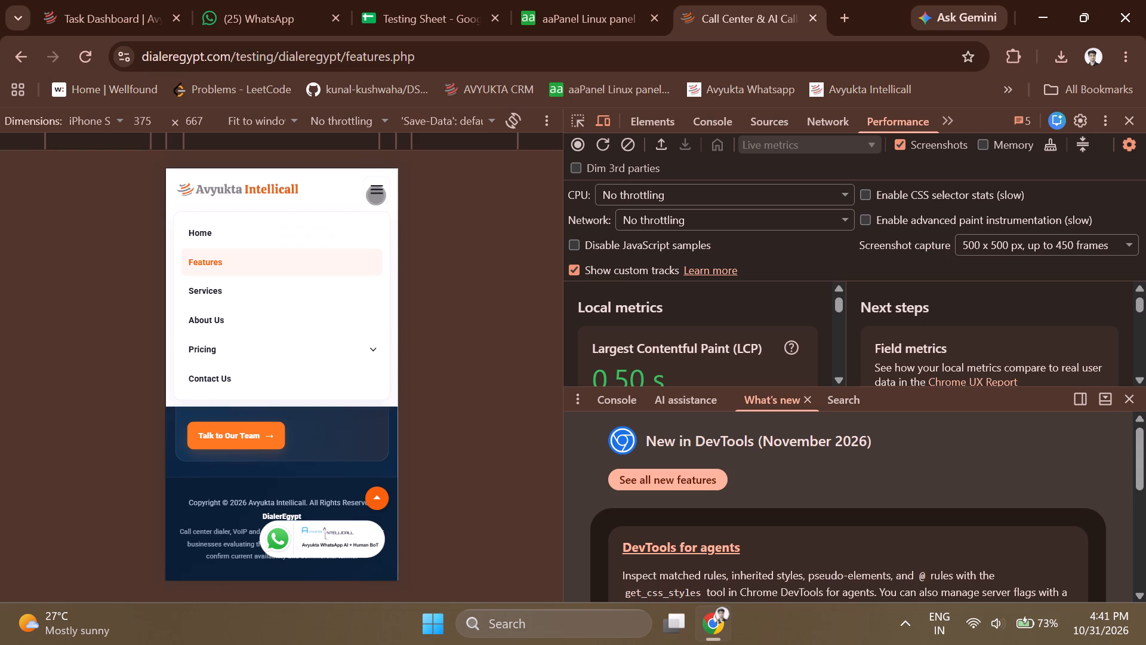
click(208, 290)
scroll(327, 380, down, 1)
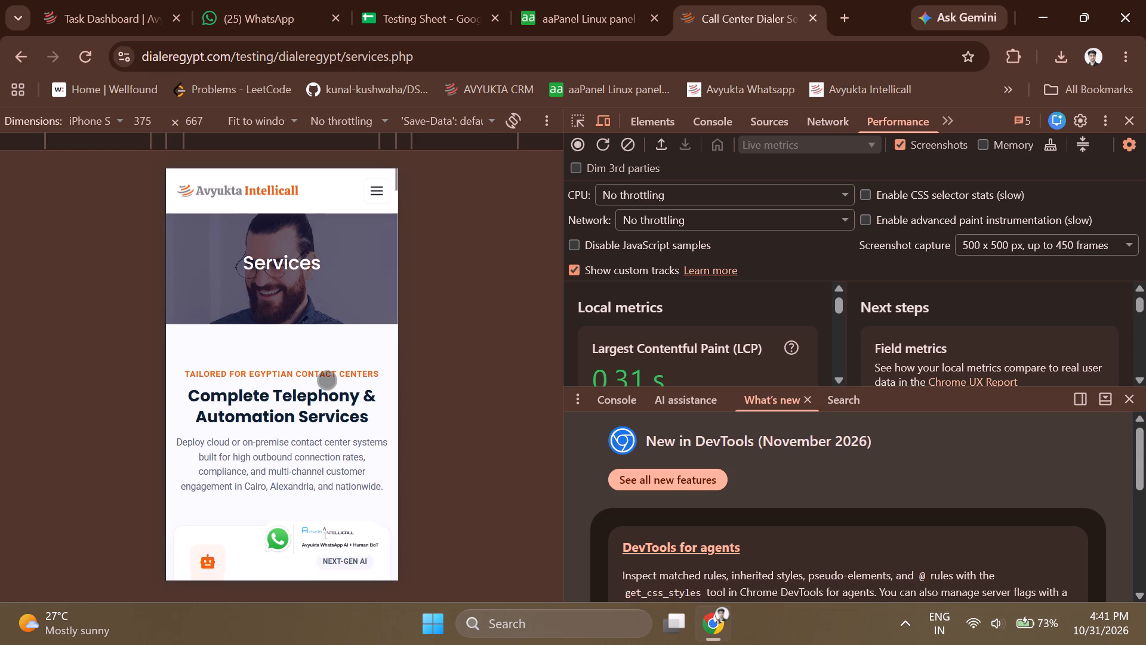
scroll(327, 380, down, 1)
scroll(327, 380, up, 3)
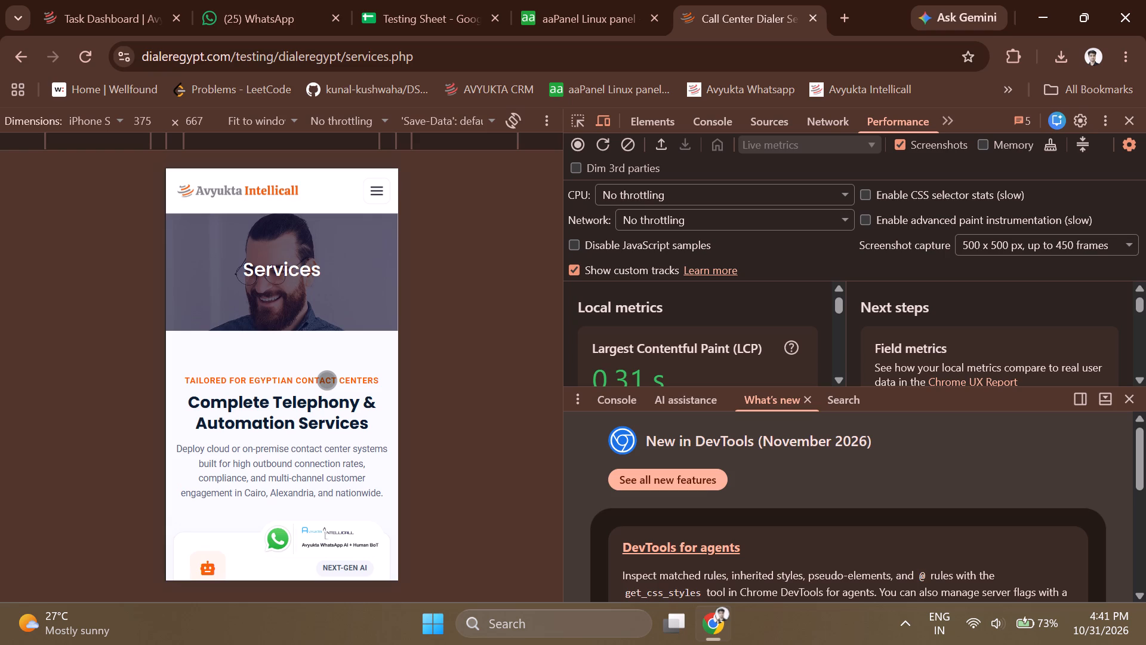
scroll(327, 380, down, 3)
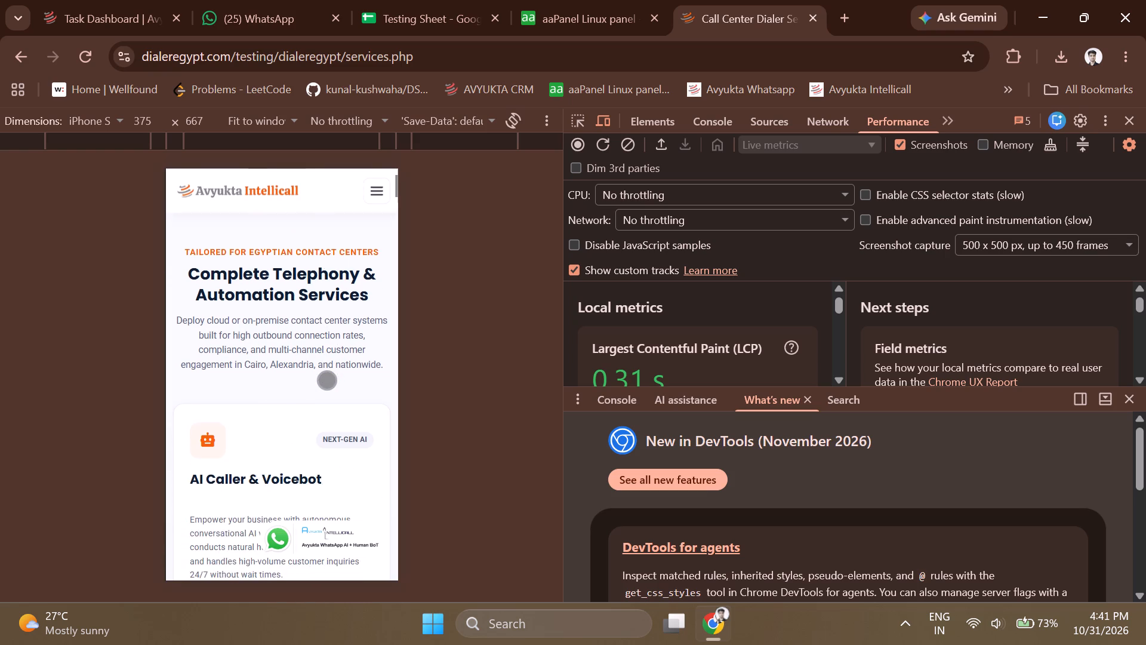
scroll(327, 380, down, 2)
scroll(327, 380, up, 6)
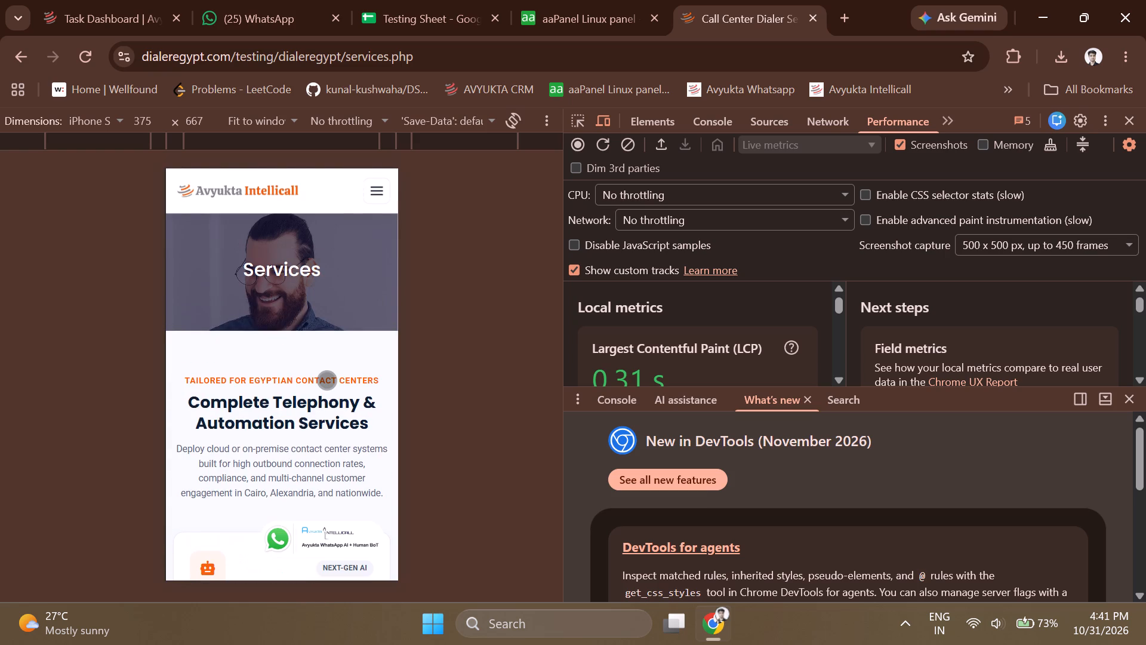
scroll(327, 380, down, 5)
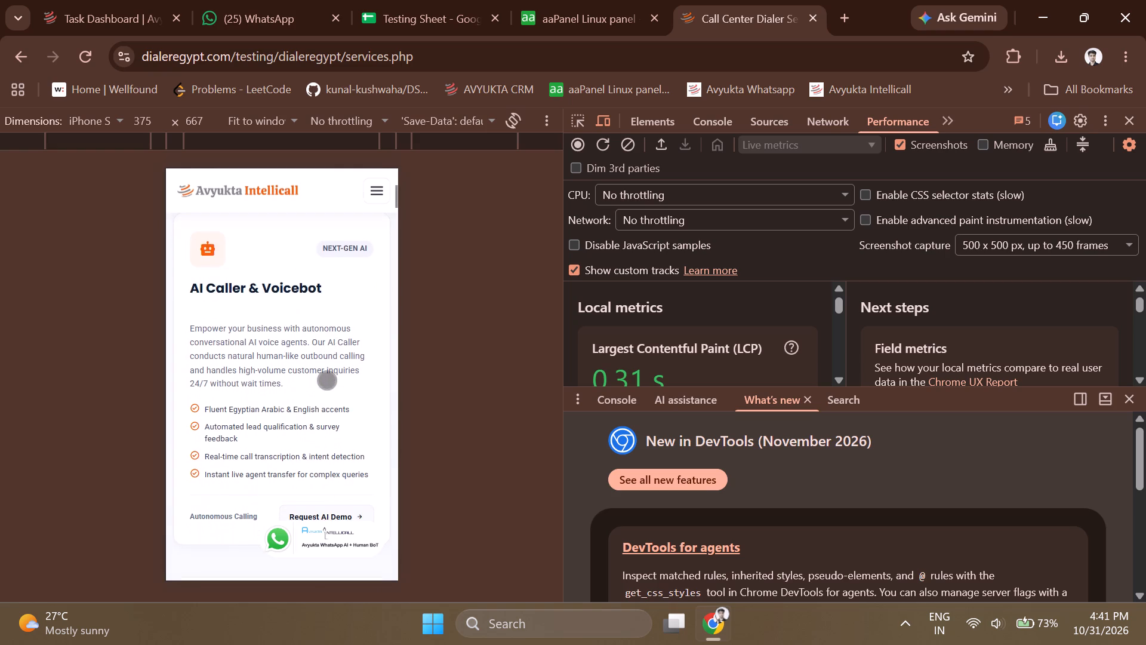
Test the Request AI Demo button on the AI Caller & Voicebot card and close the form it opens.
scroll(327, 380, down, 4)
click(330, 253)
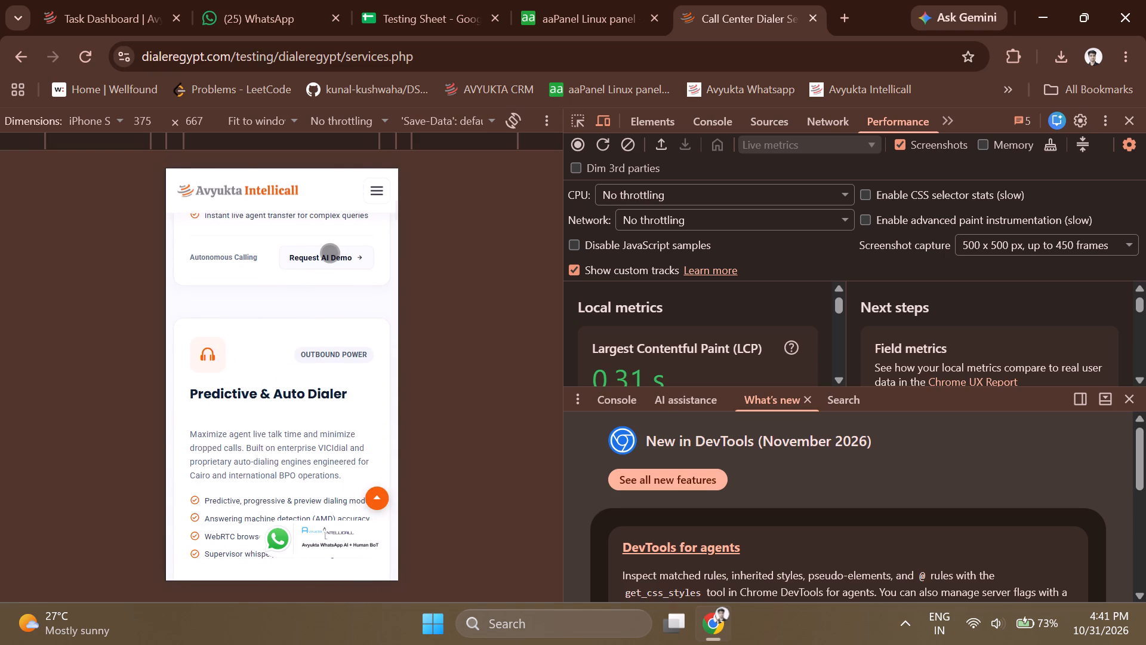
click(376, 241)
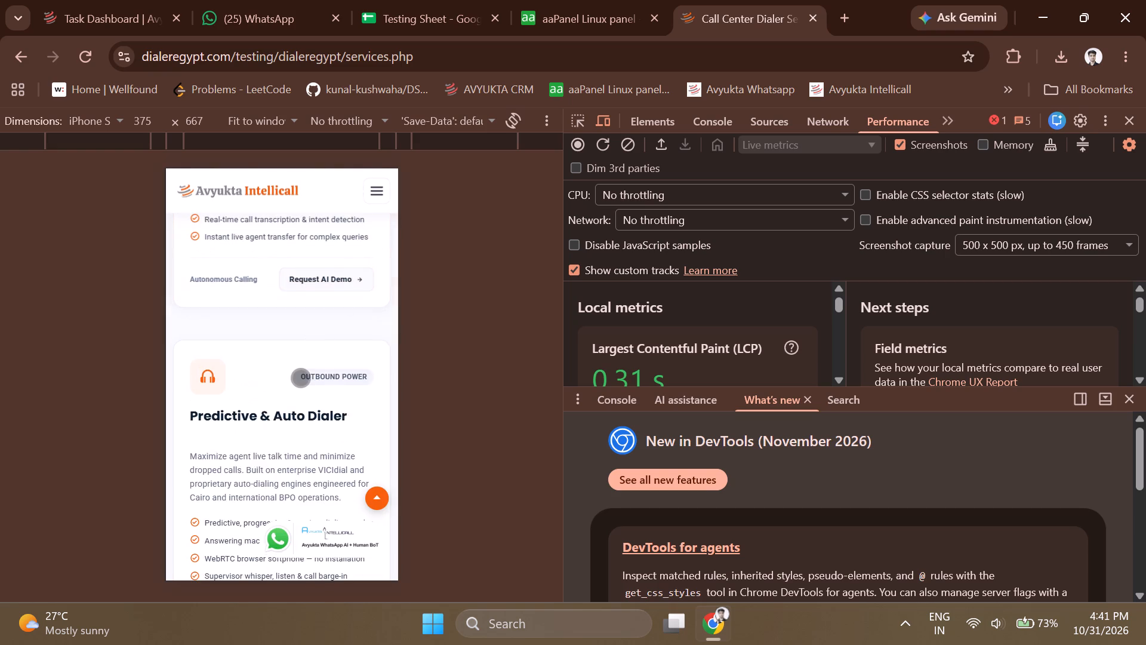
Check the mobile layout of the remaining Services page cards, from Predictive & Auto Dialer to the SIM gateway card.
scroll(301, 378, down, 7)
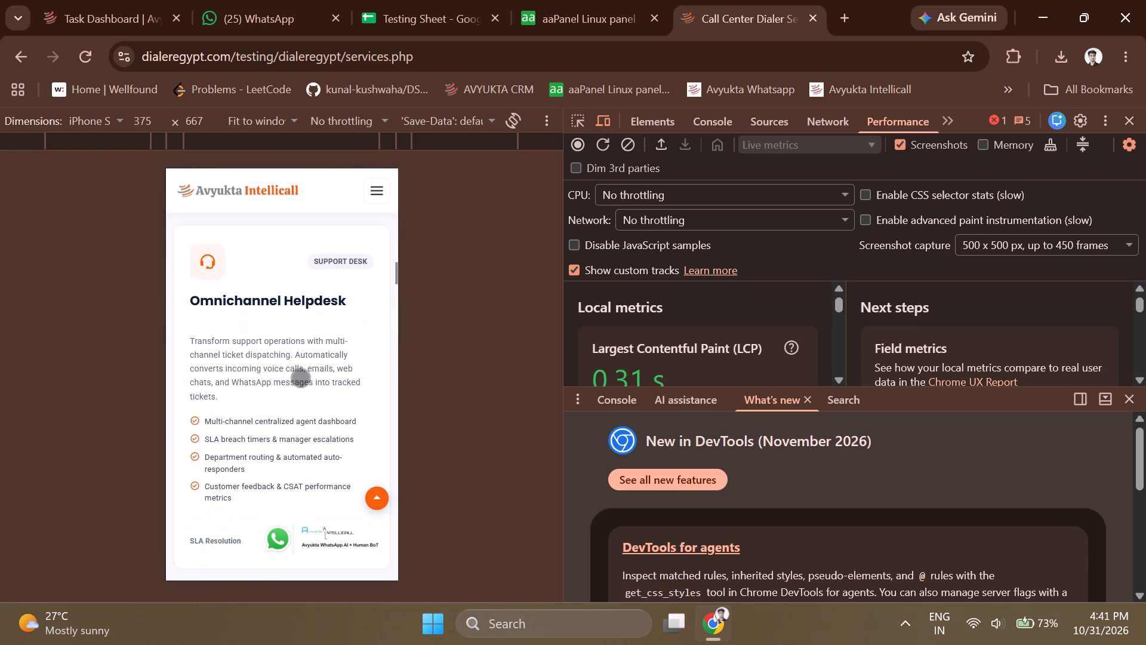
scroll(301, 378, down, 5)
scroll(301, 378, up, 3)
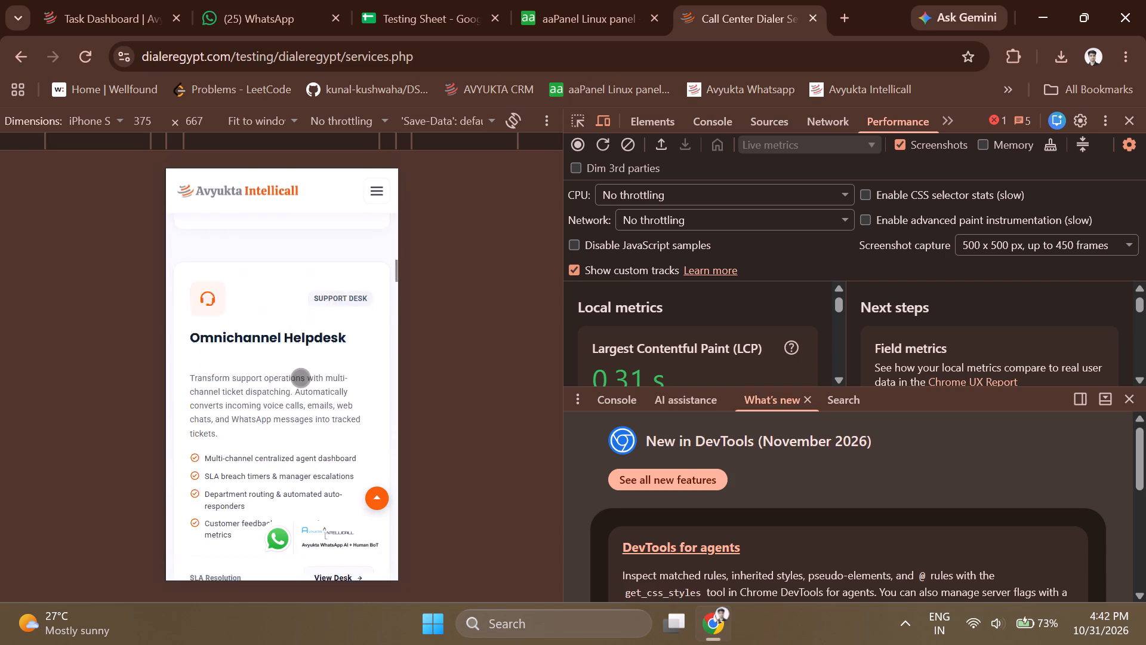
scroll(301, 378, up, 5)
scroll(301, 378, down, 2)
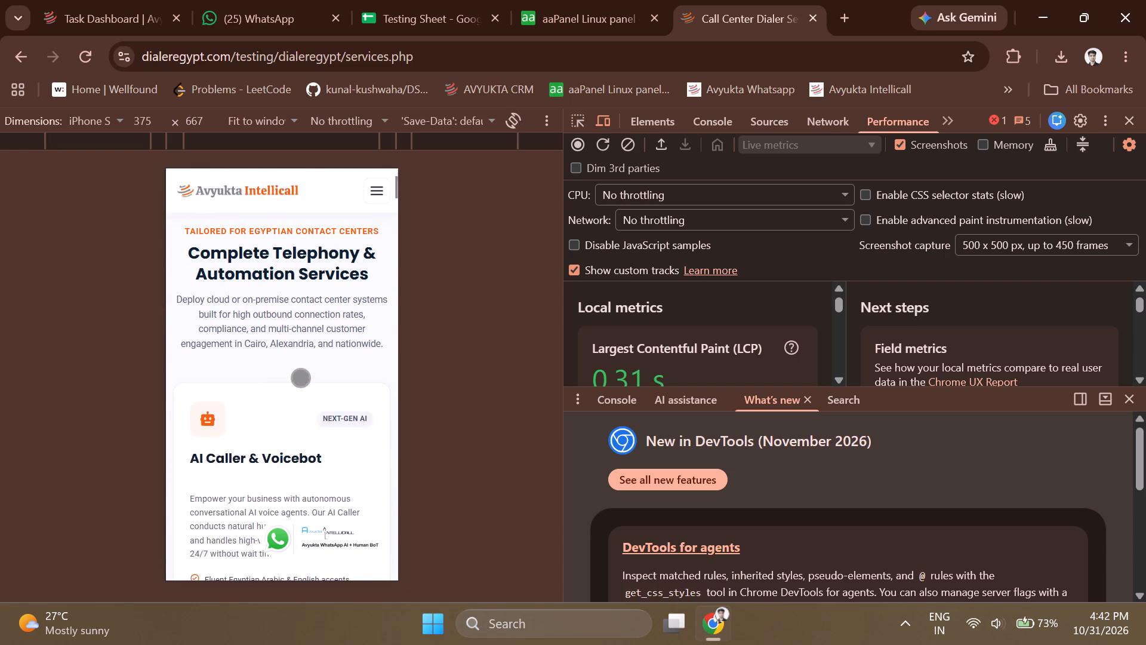
scroll(301, 378, down, 9)
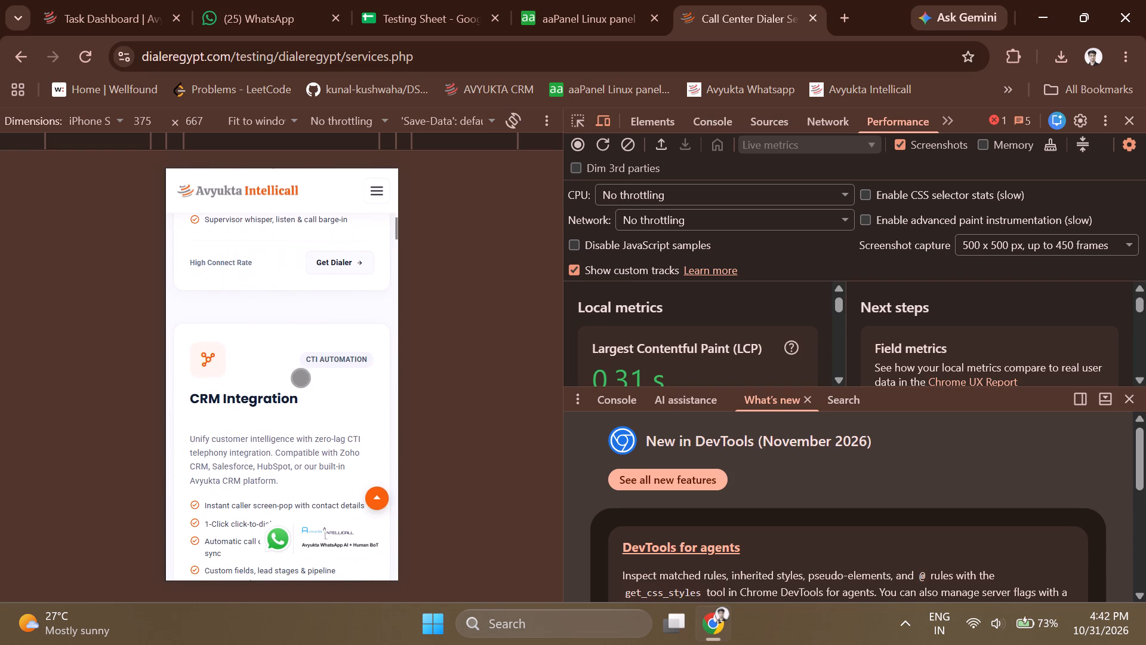
scroll(301, 378, down, 1)
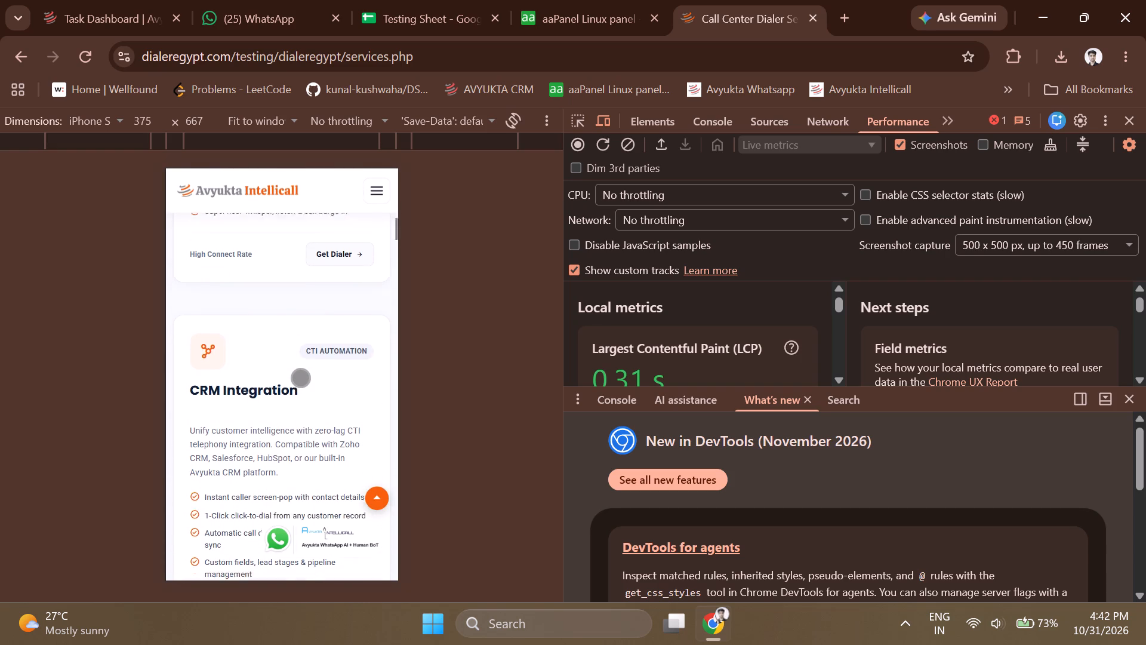
scroll(301, 378, down, 7)
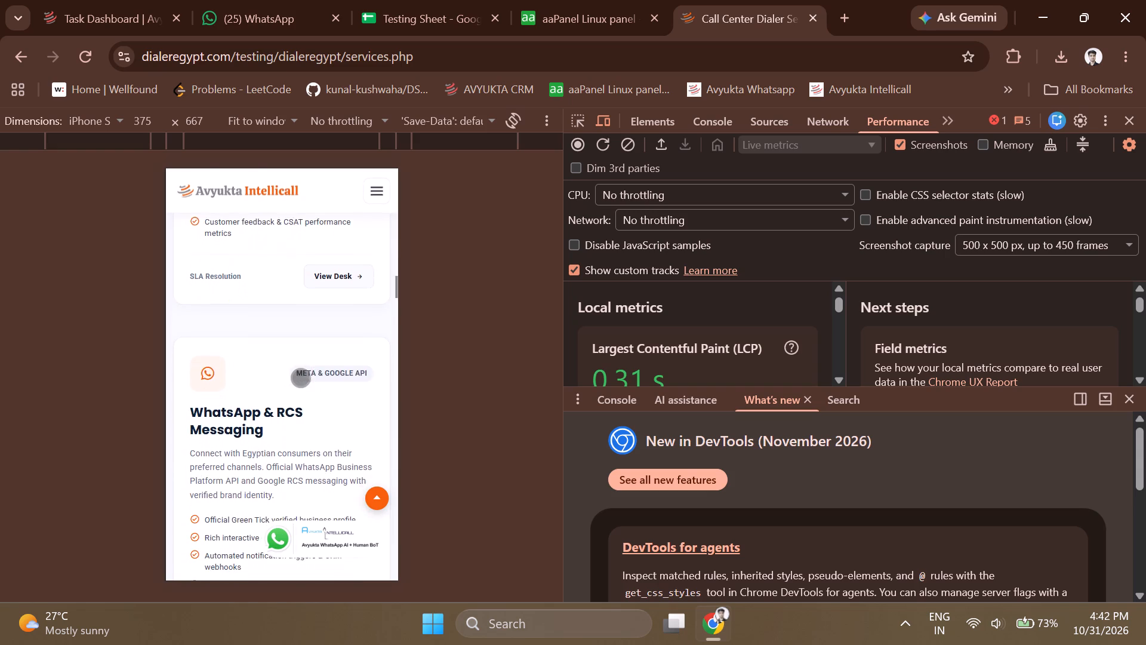
scroll(301, 378, down, 5)
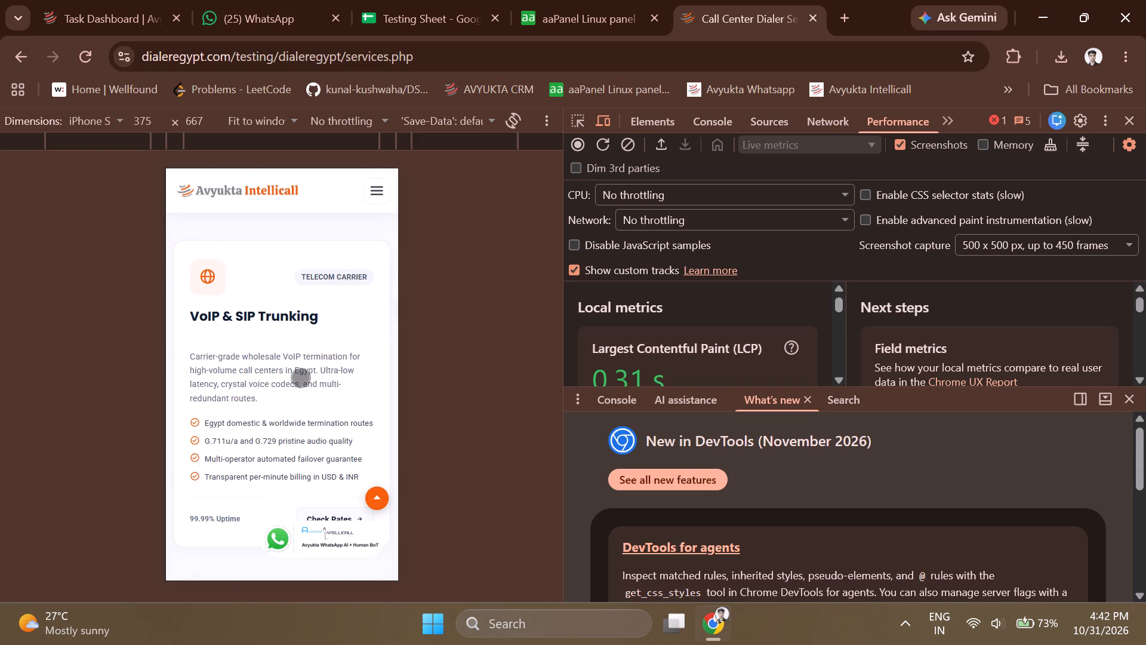
scroll(301, 378, down, 10)
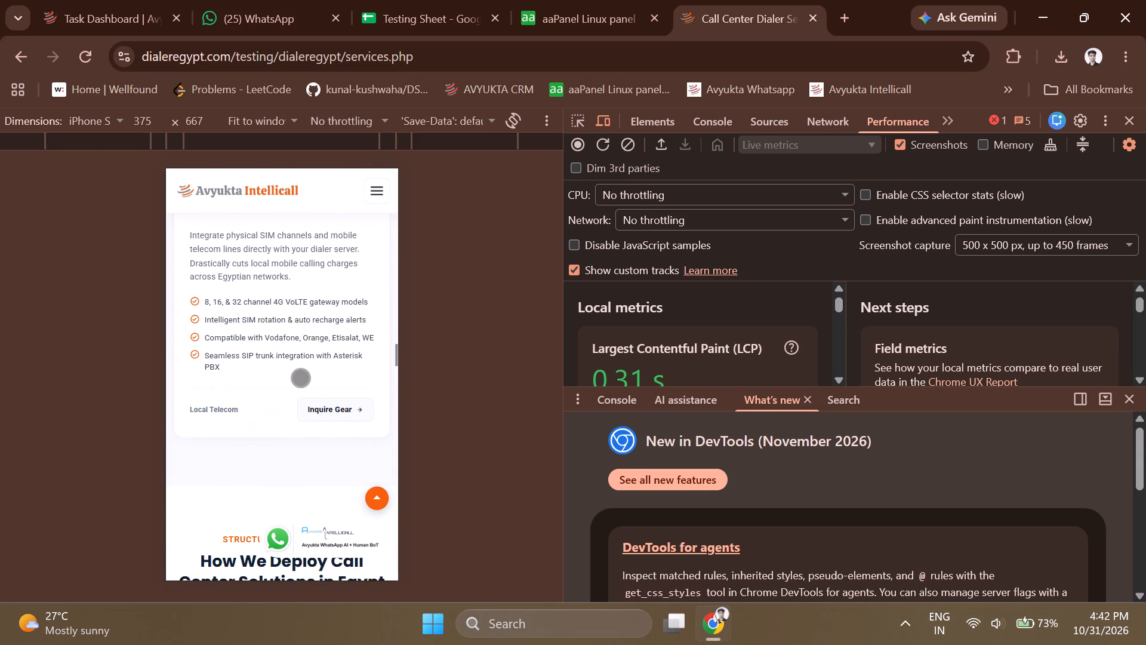
Check the Services page's onboarding steps, DialerEgypt advantage section and footer in the mobile preview.
key(F3)
scroll(301, 378, down, 4)
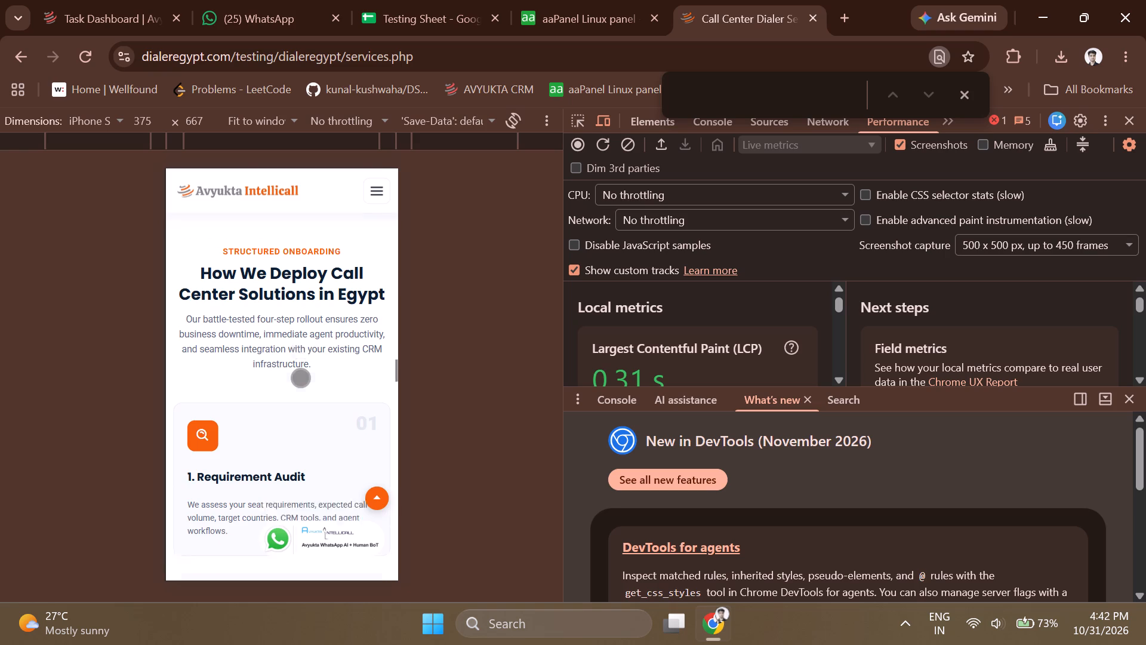
scroll(301, 378, down, 12)
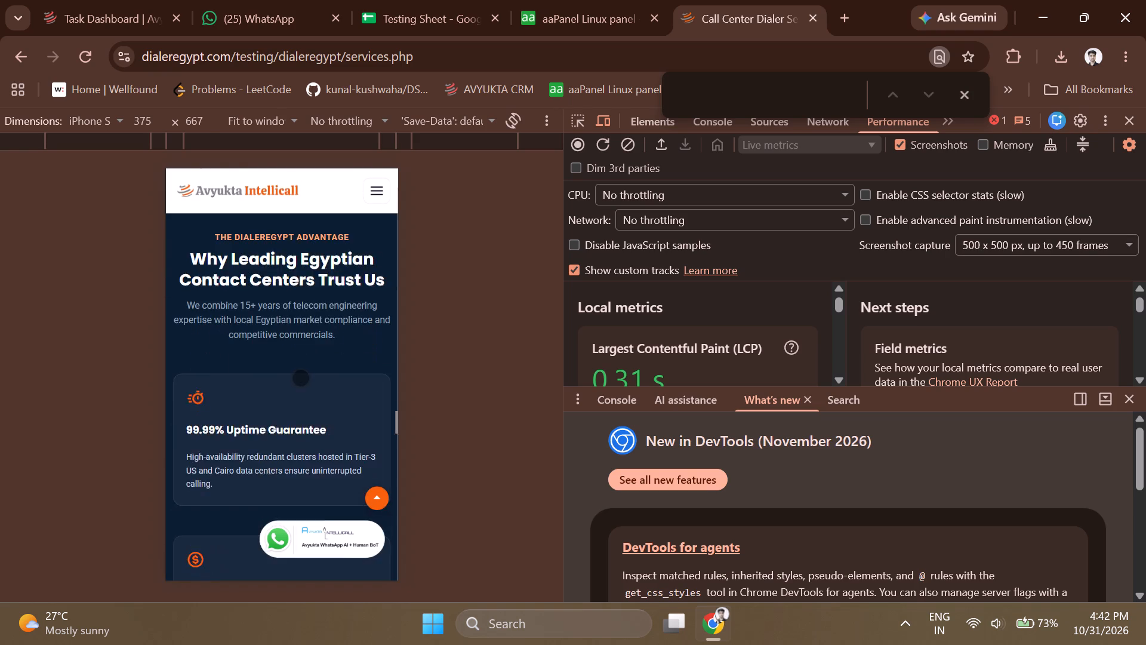
scroll(301, 378, down, 7)
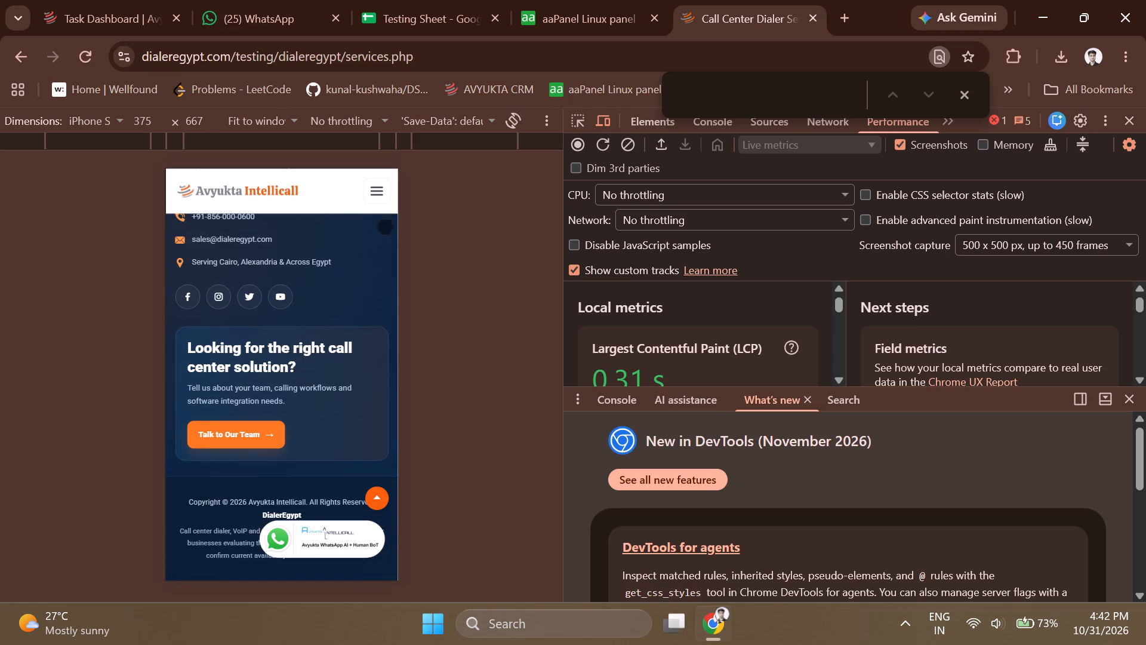
Open the About Us page from the mobile navigation and check its phone layout down to the footer.
click(380, 198)
click(207, 314)
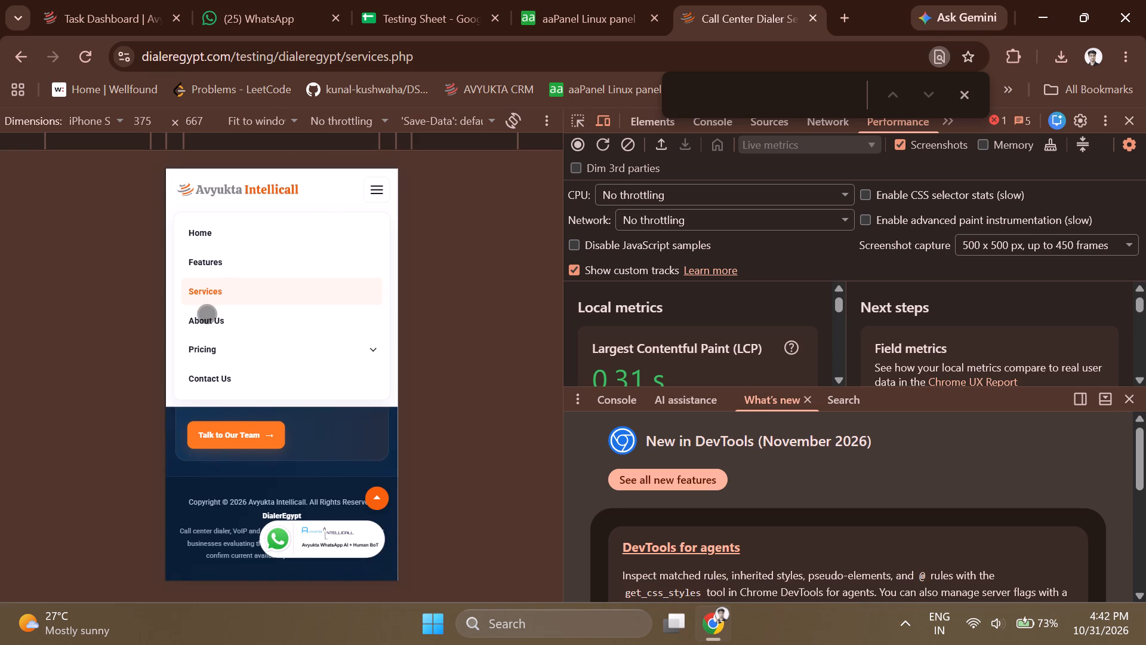
scroll(266, 328, up, 1)
scroll(266, 328, down, 4)
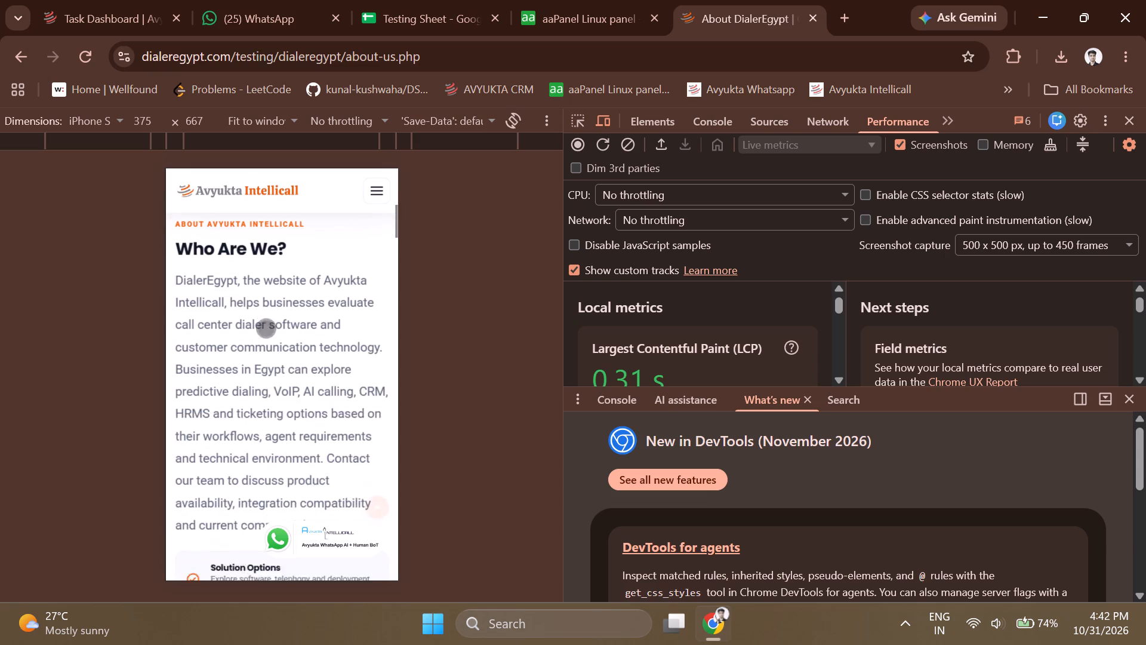
scroll(266, 328, down, 10)
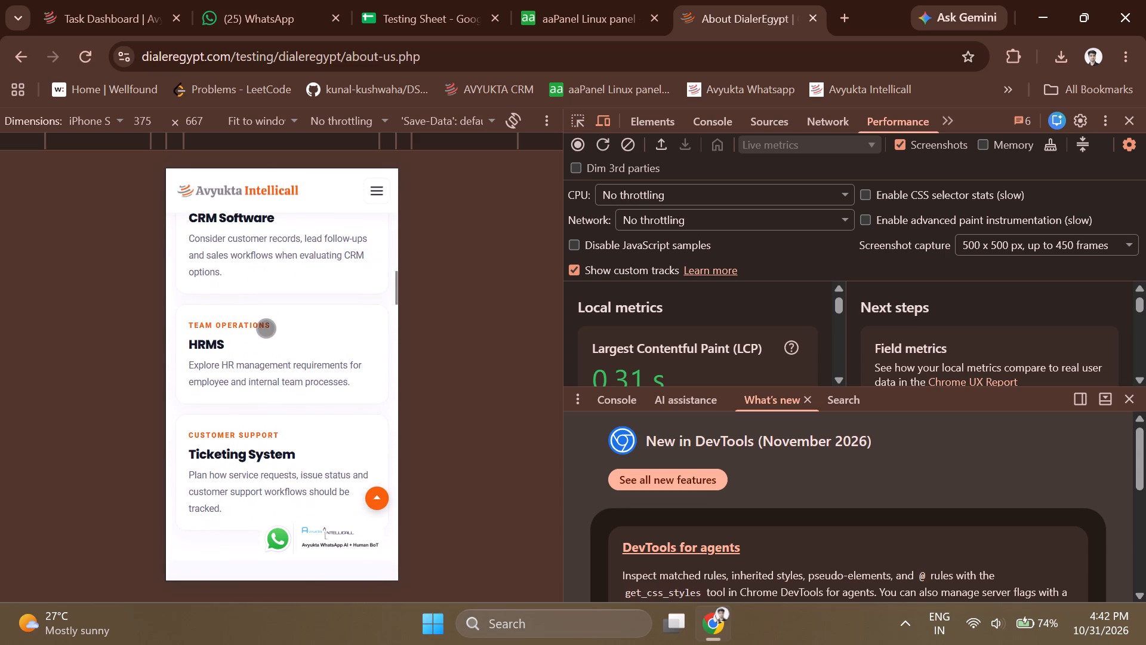
scroll(266, 328, down, 9)
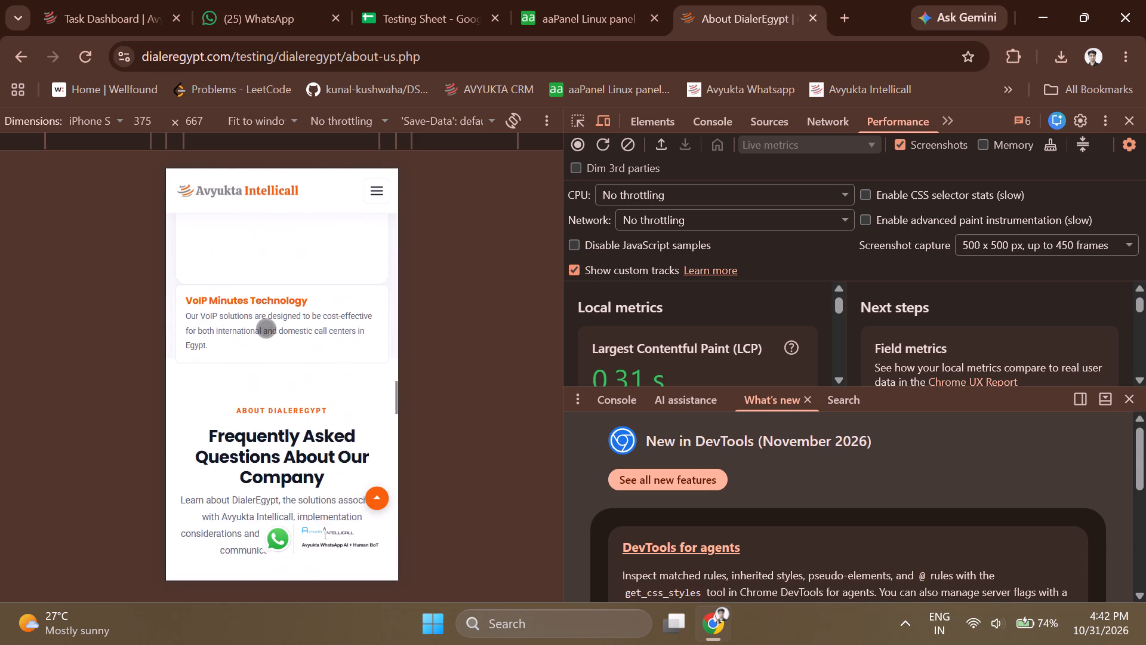
scroll(266, 328, down, 9)
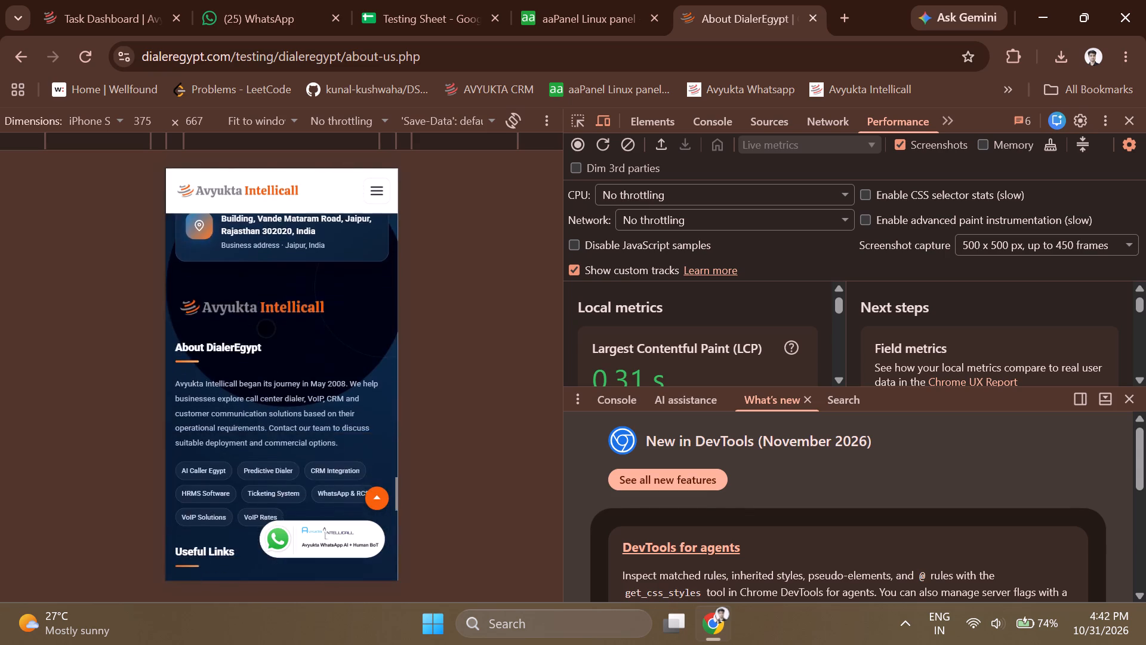
scroll(266, 328, down, 4)
Test the Prices and Price Portal entries of the mobile Pricing dropdown, closing each form, and expand the dropdown once more.
click(377, 191)
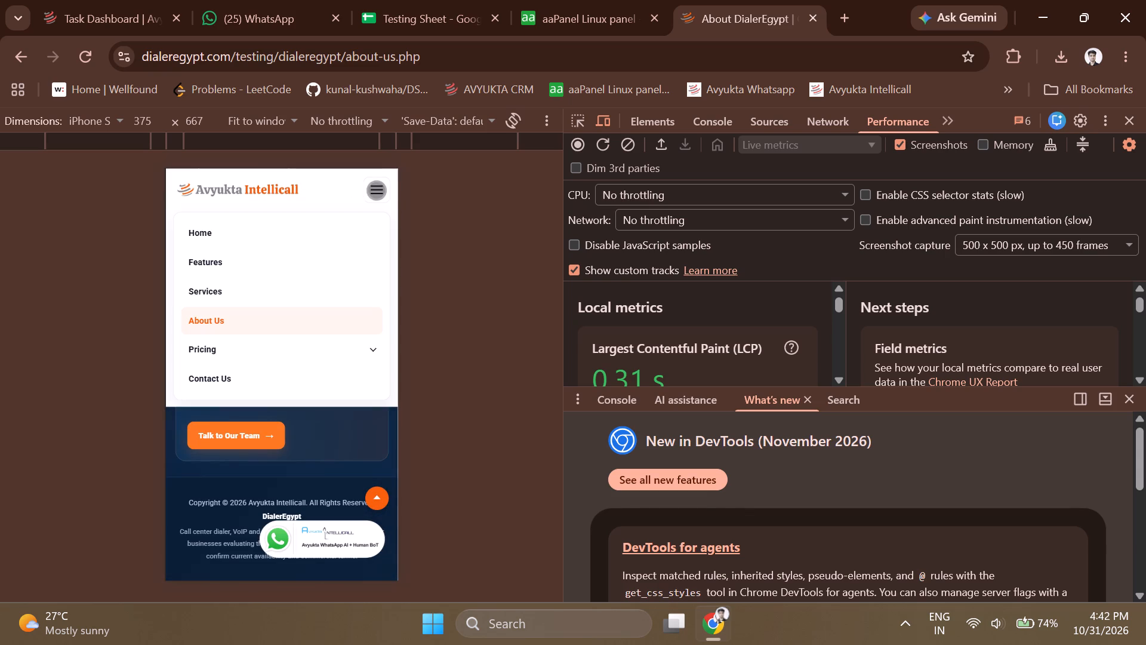
click(224, 354)
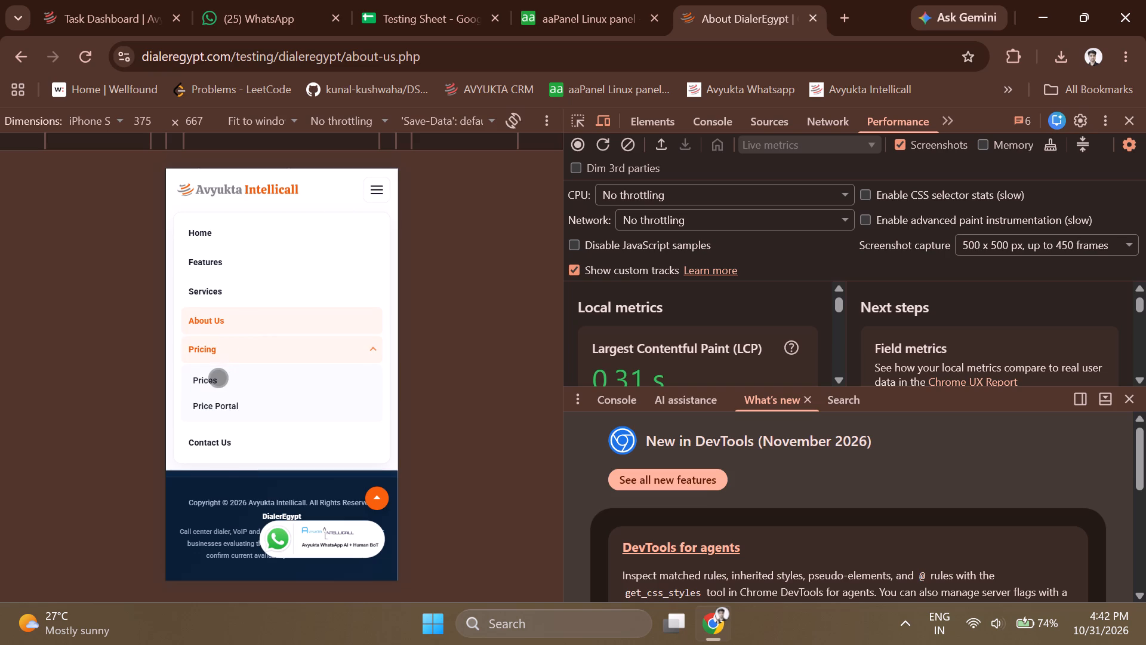
click(218, 378)
click(383, 238)
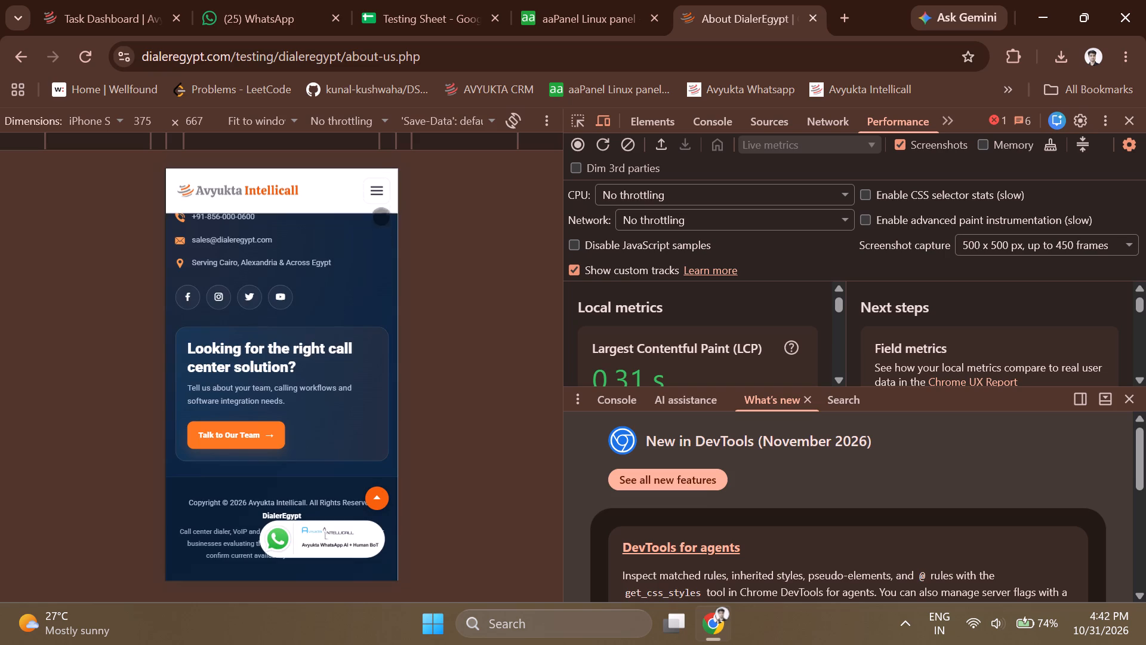
click(381, 182)
click(229, 353)
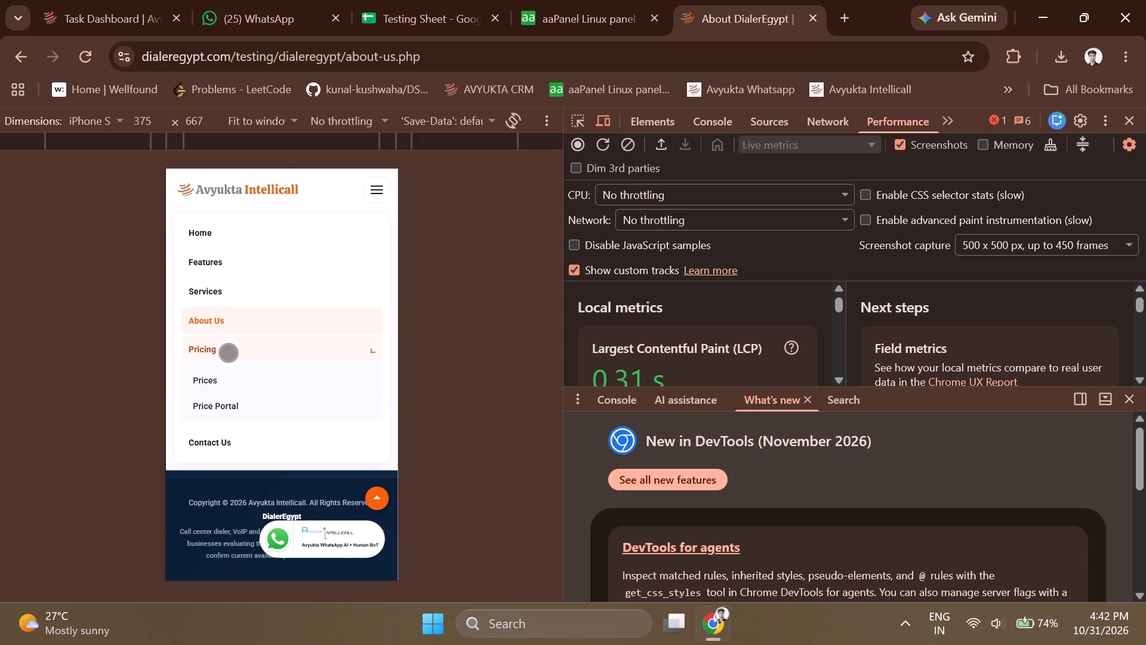
click(214, 414)
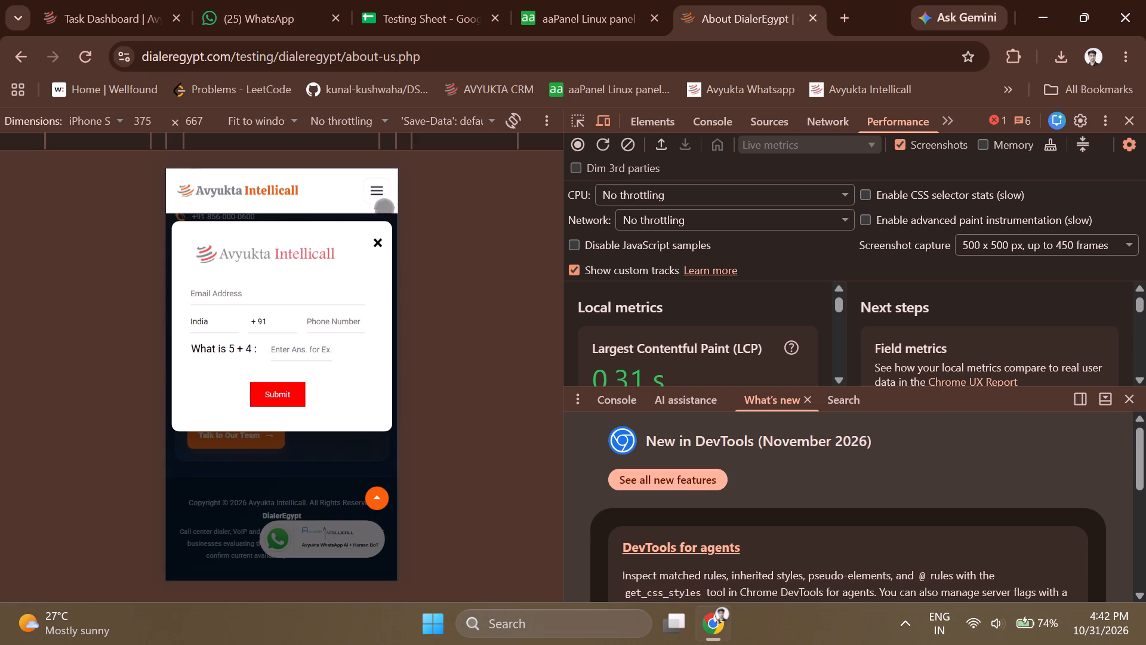
click(377, 249)
click(381, 193)
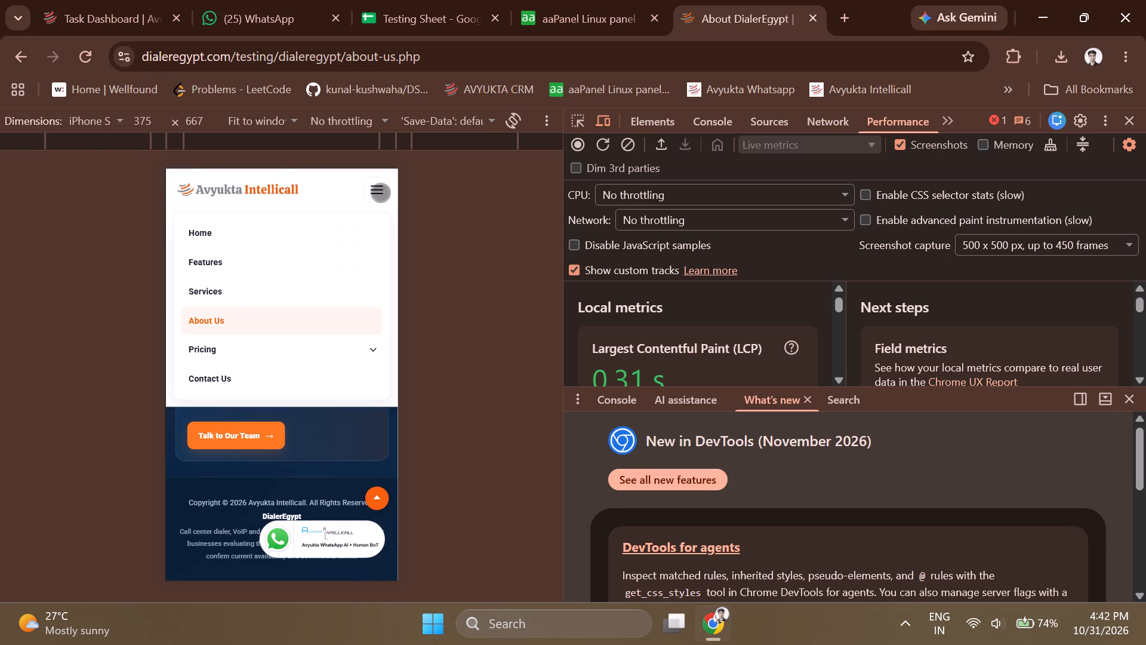
click(232, 357)
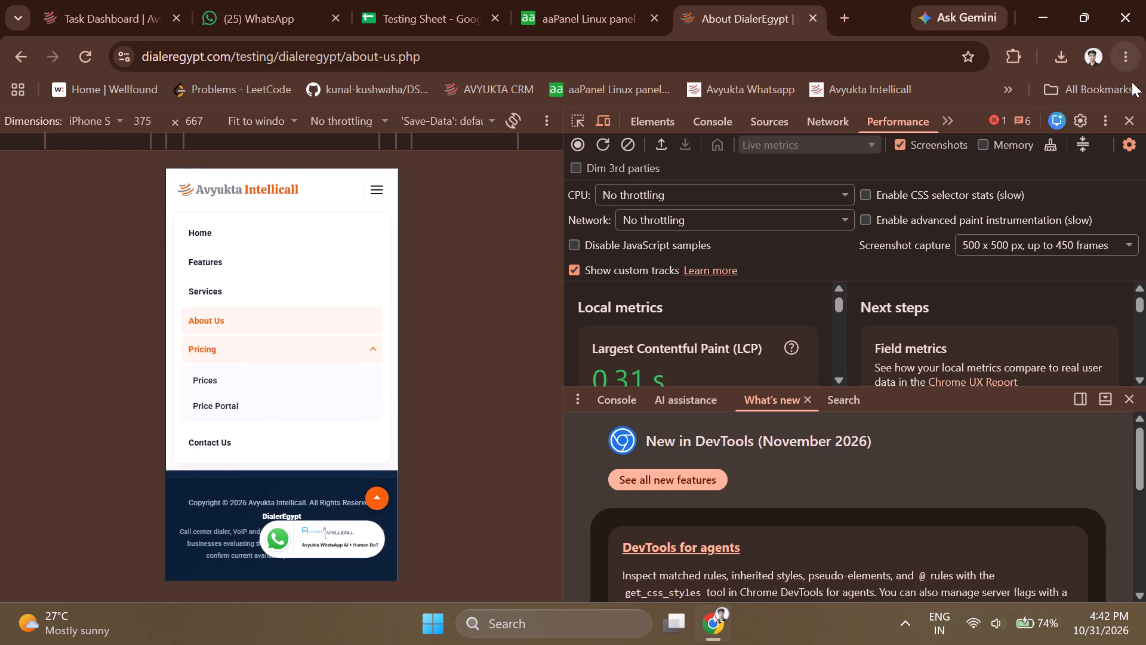
Leave the mobile preview and test the desktop Pricing dropdown's Prices and Price Portal entries, closing the form each one opens.
click(1126, 115)
click(1008, 149)
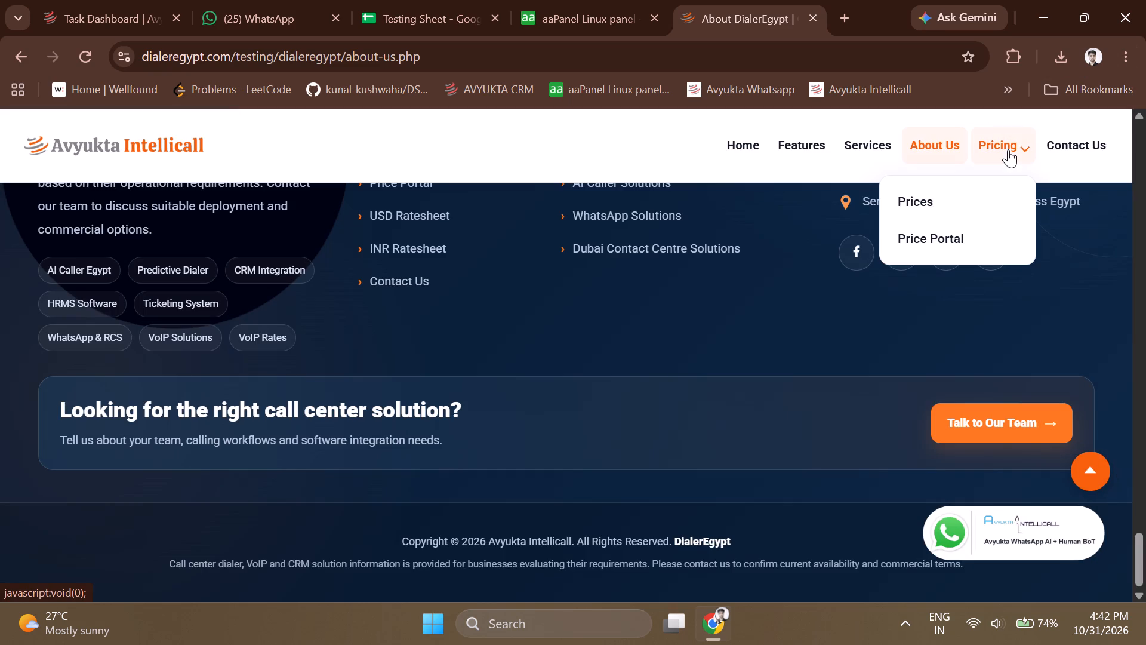
click(975, 199)
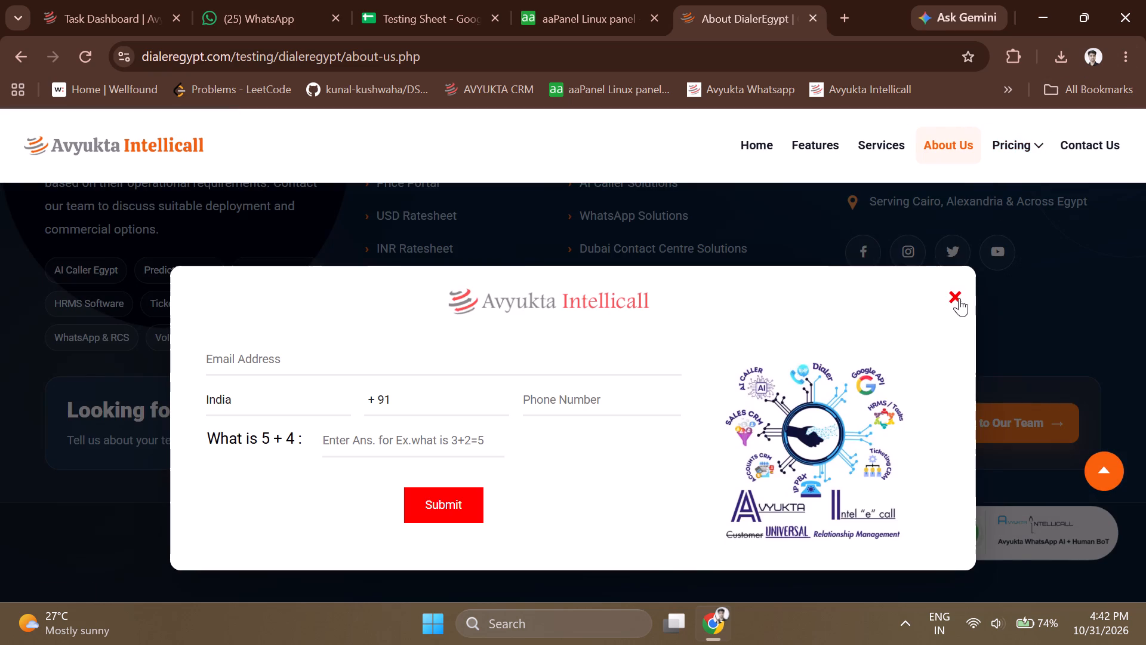
click(959, 298)
click(994, 147)
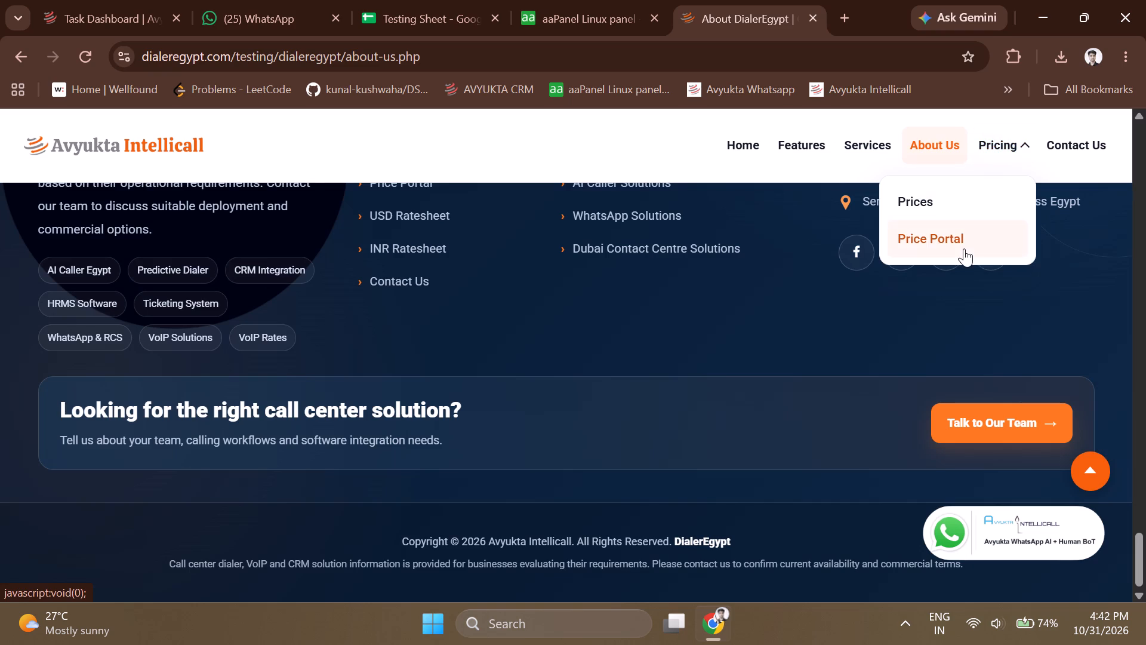
click(964, 248)
click(954, 296)
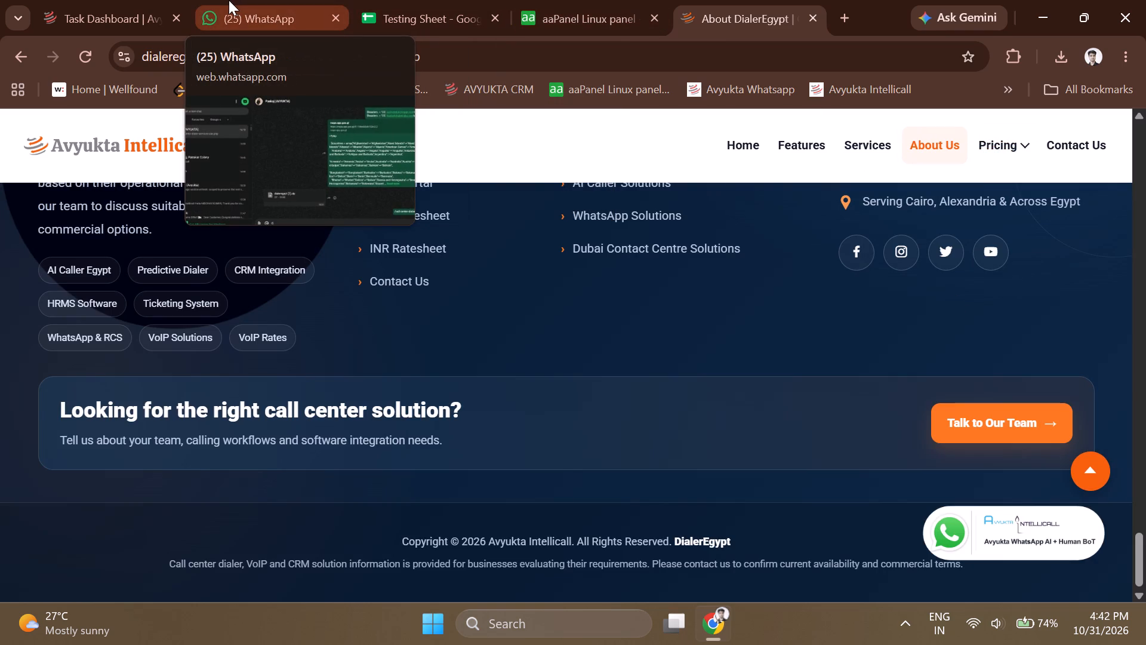
Enter "Pricing dropdown both opens same form." as issue 7 for dialeregypt.com in the Testing Sheet and start a new line below it.
click(402, 0)
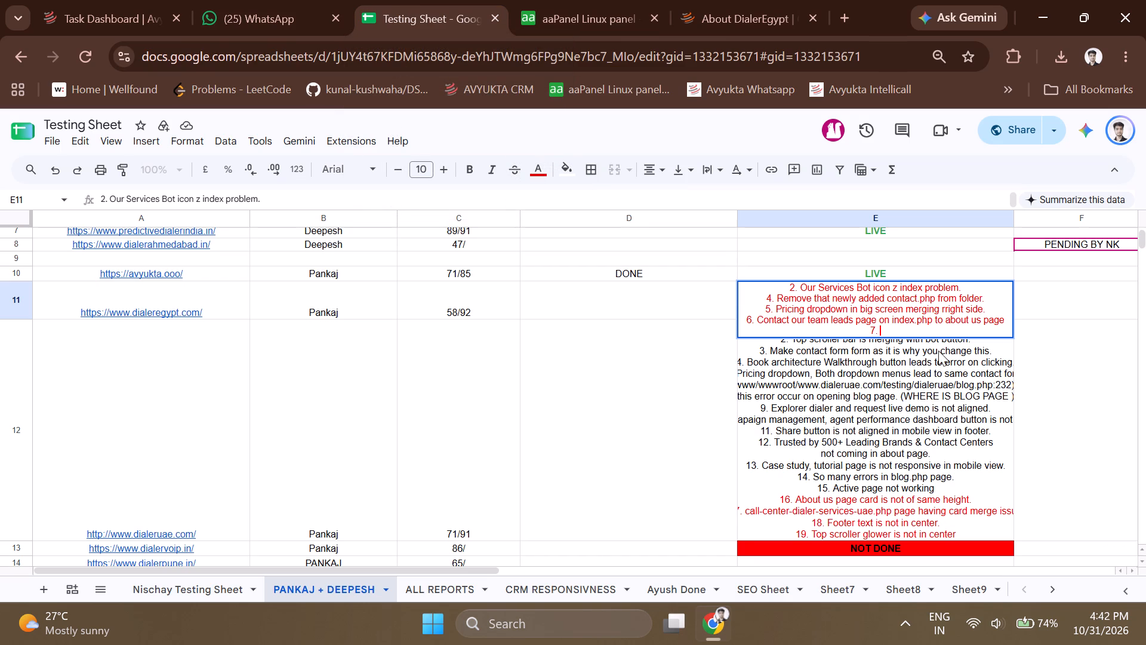
text(Prin)
key(BackSpace)
text(cing drop)
text(down)
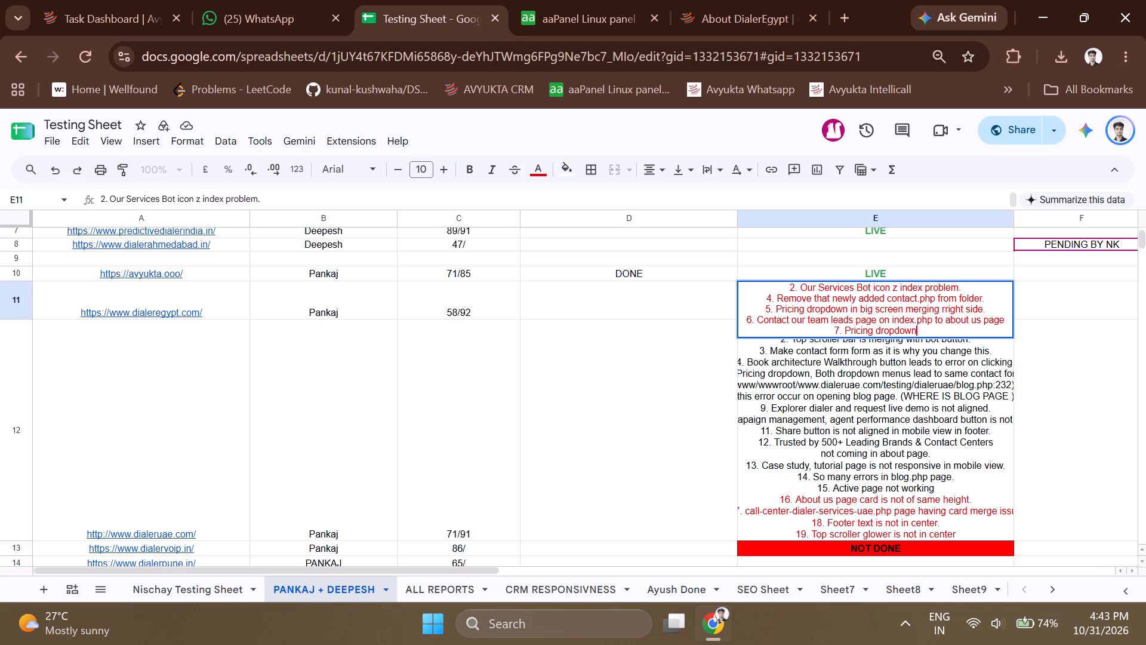
key(space)
text(both)
key(space)
text(opens same)
key(space)
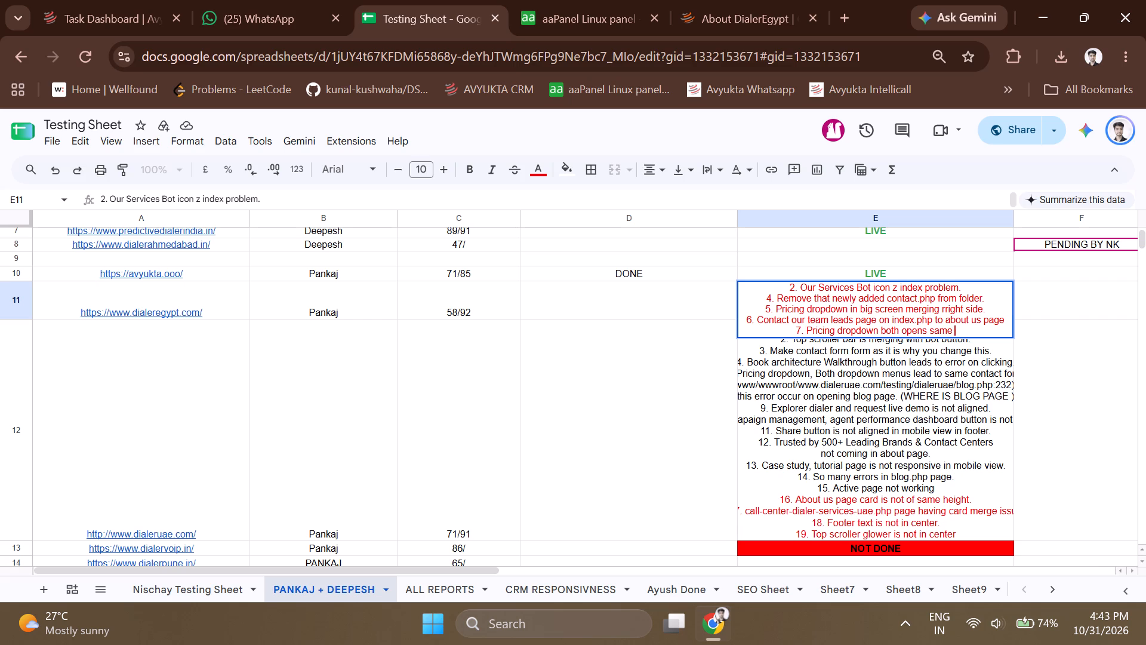
text(form)
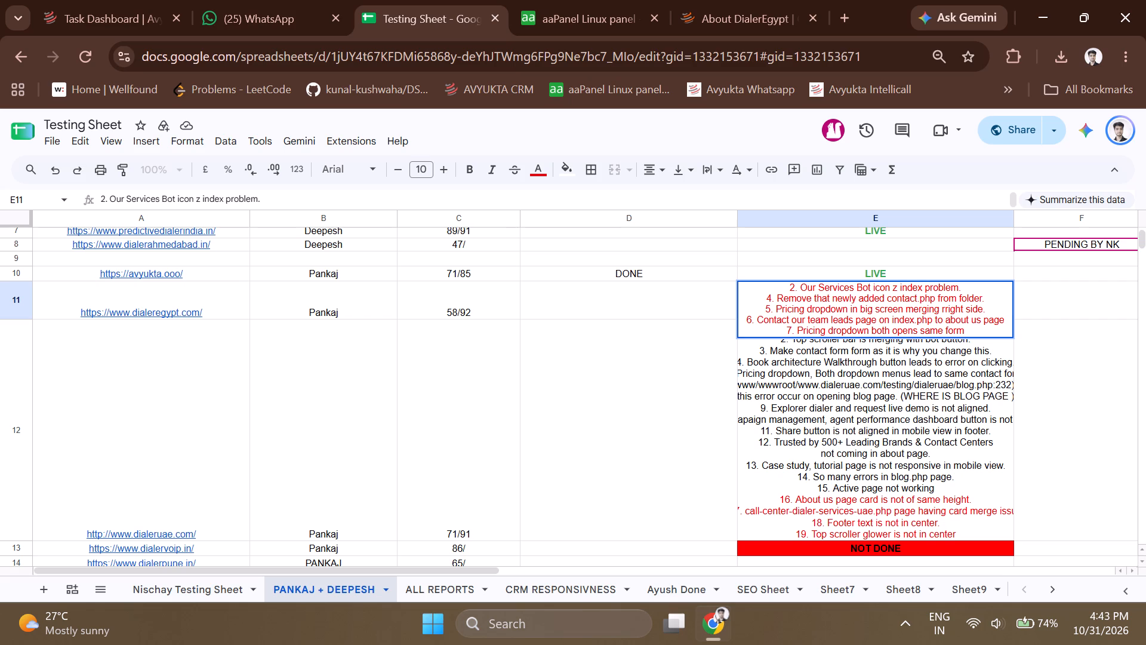
key(period)
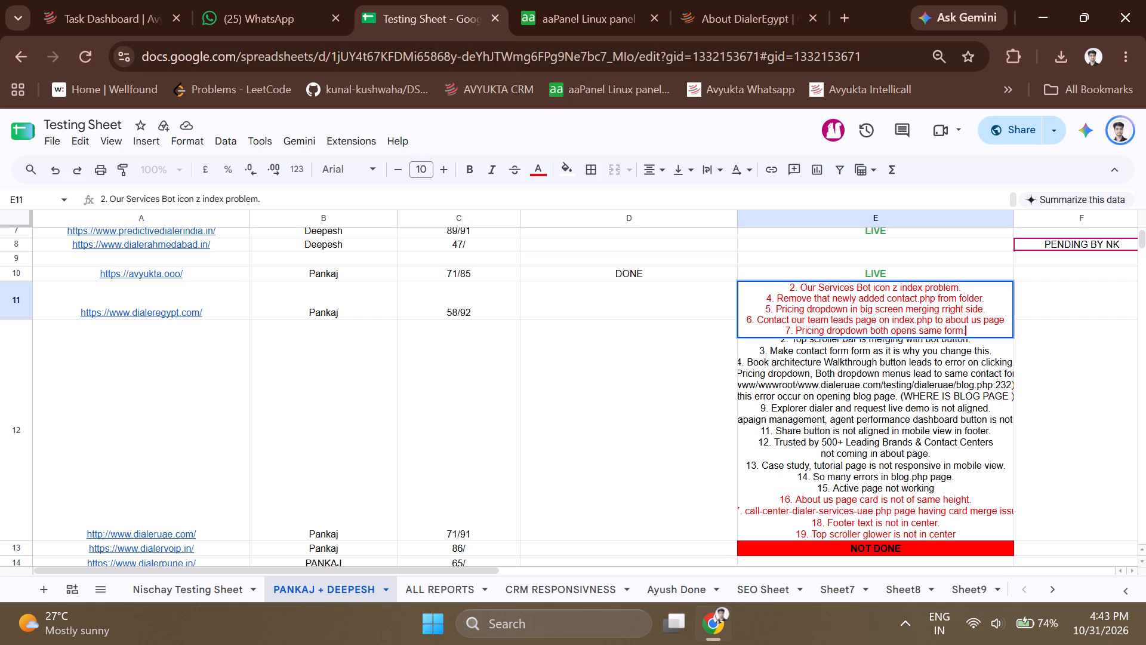
key(ctrl+Return)
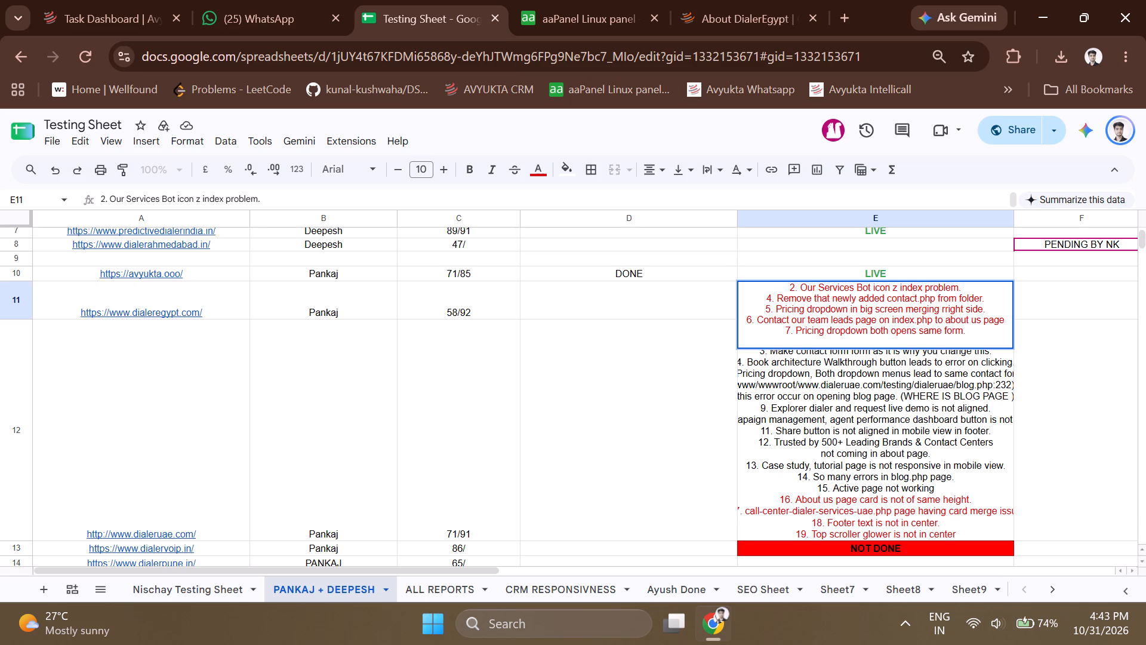
Look over the dialeregypt.com testing About Us page on desktop and follow its Contact Our Team link above the footer.
click(712, 0)
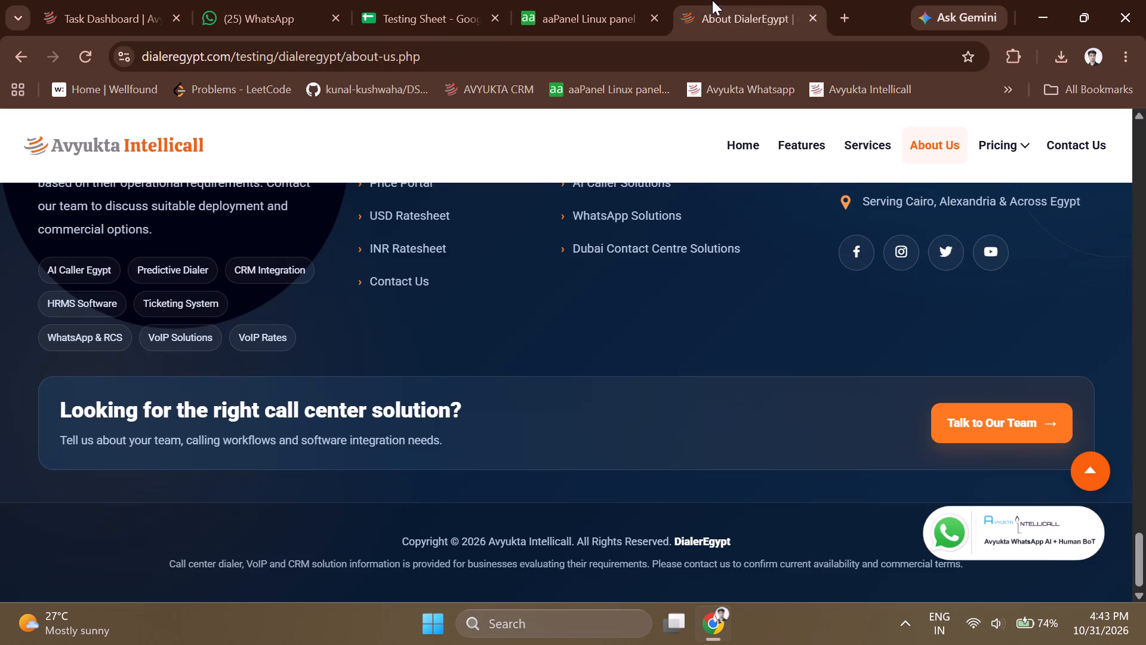
scroll(796, 410, up, 2)
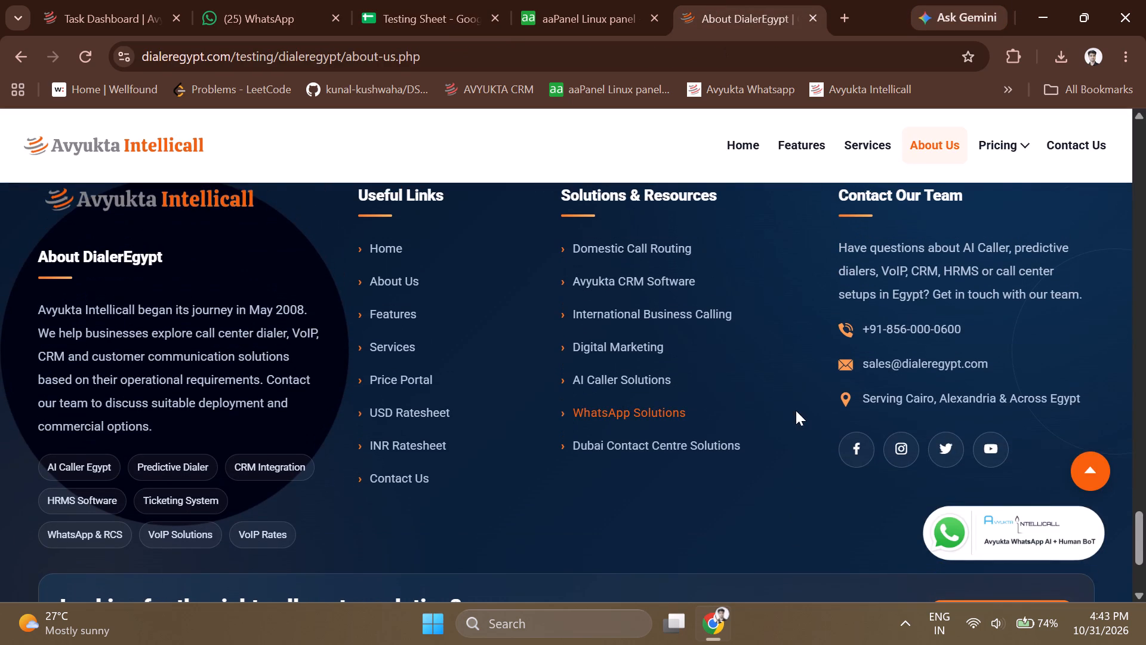
scroll(796, 410, up, 20)
scroll(796, 410, up, 13)
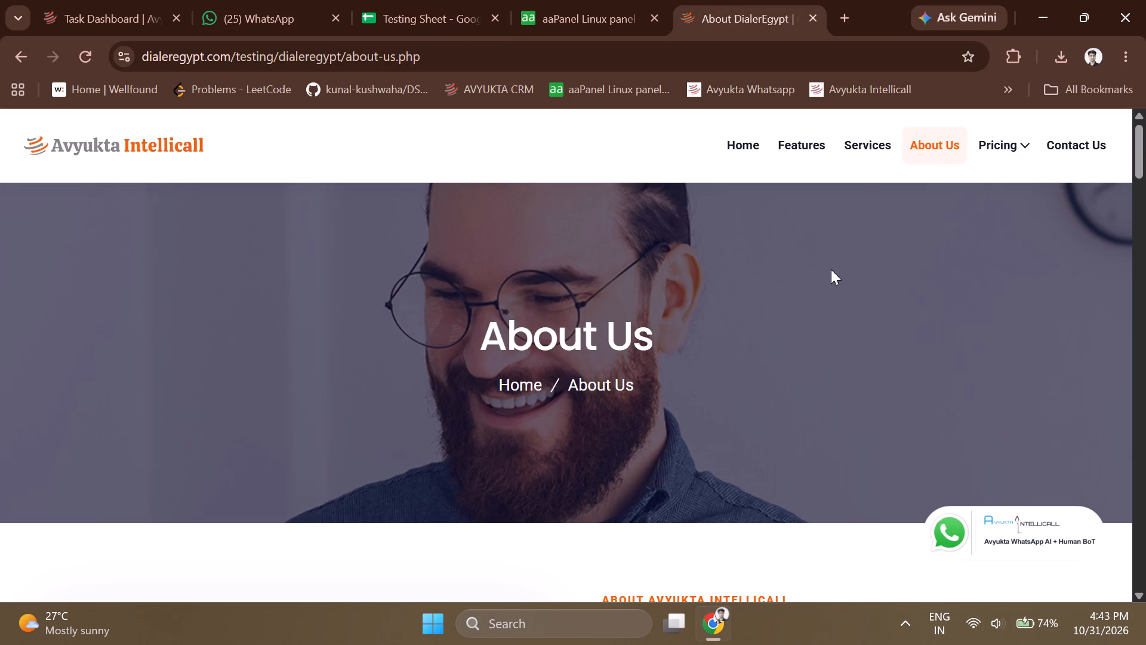
scroll(831, 269, down, 20)
scroll(831, 269, down, 2)
scroll(831, 269, up, 1)
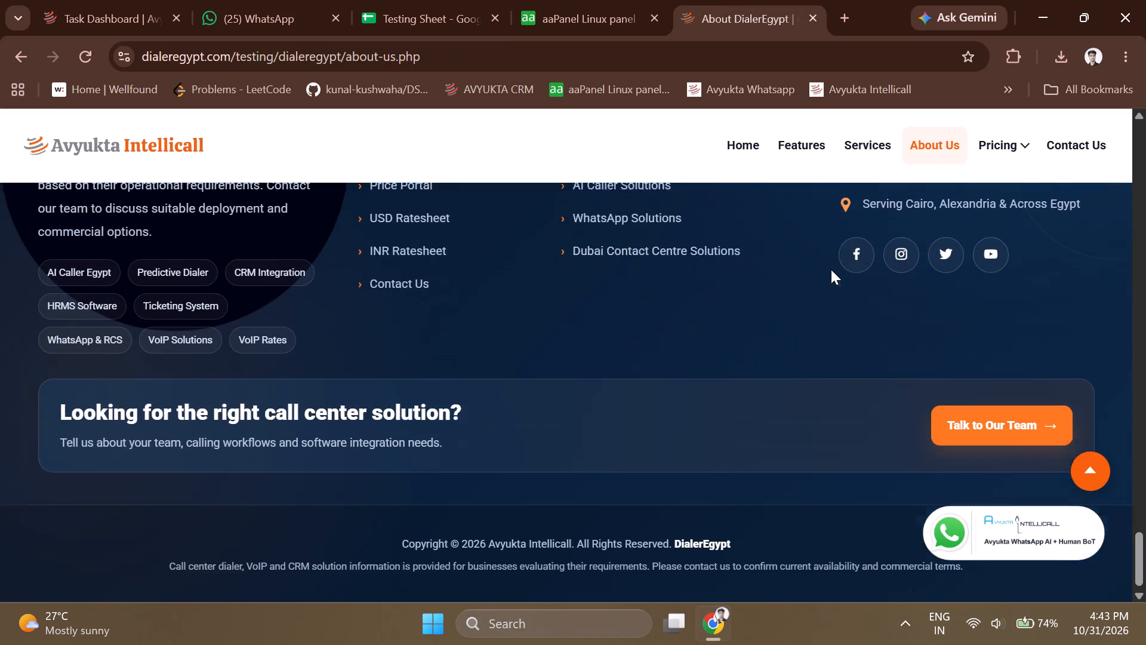
scroll(831, 269, up, 5)
click(519, 489)
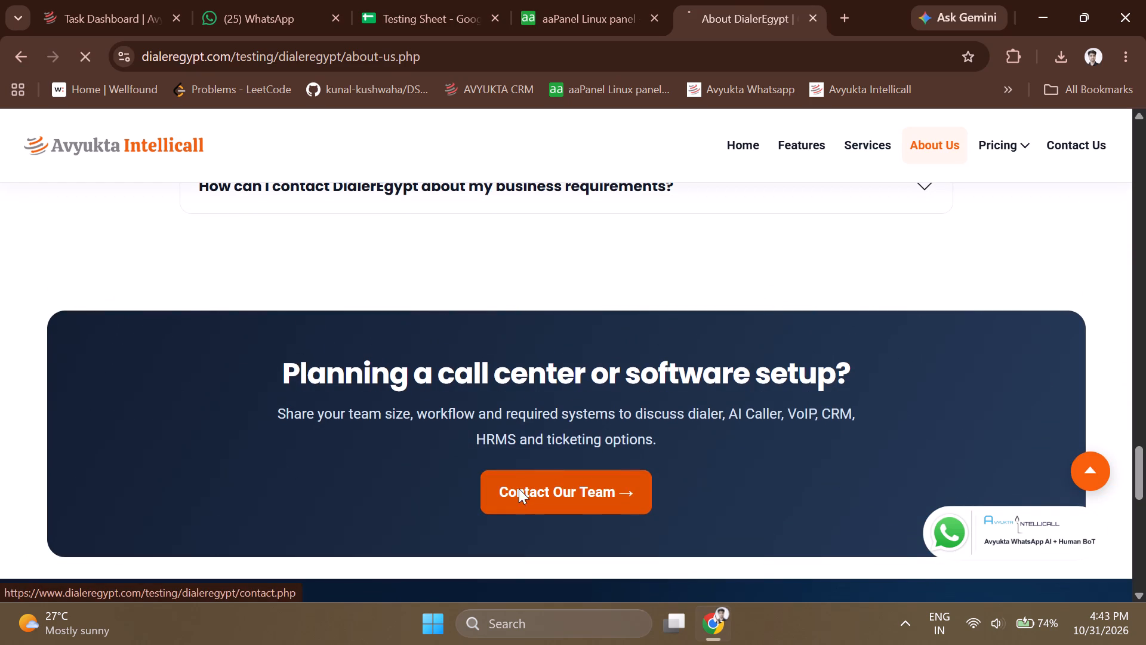
Check the testing Contact Us page's desktop layout, including the banner, contact cards, map and contact form.
scroll(359, 307, down, 1)
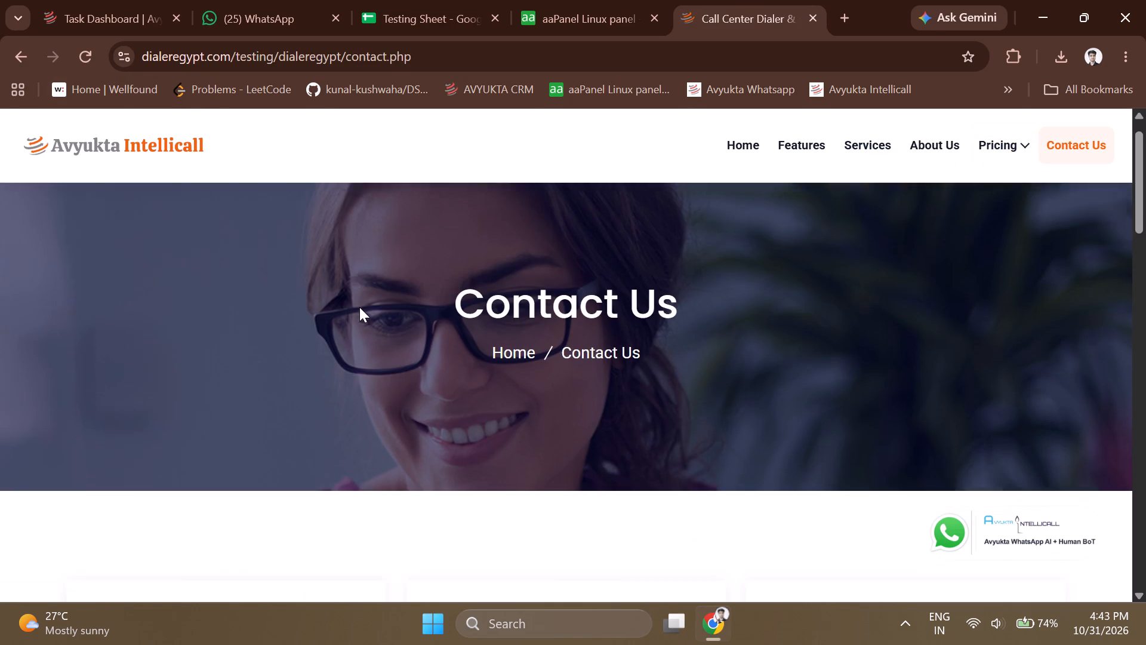
scroll(359, 307, down, 7)
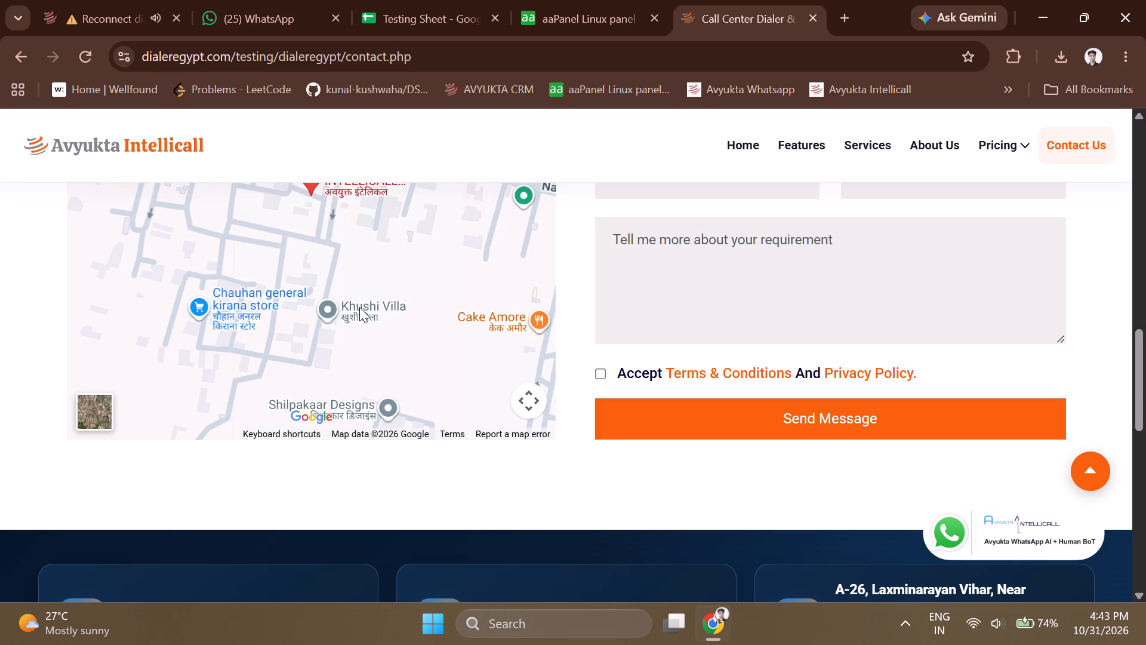
scroll(359, 307, up, 1)
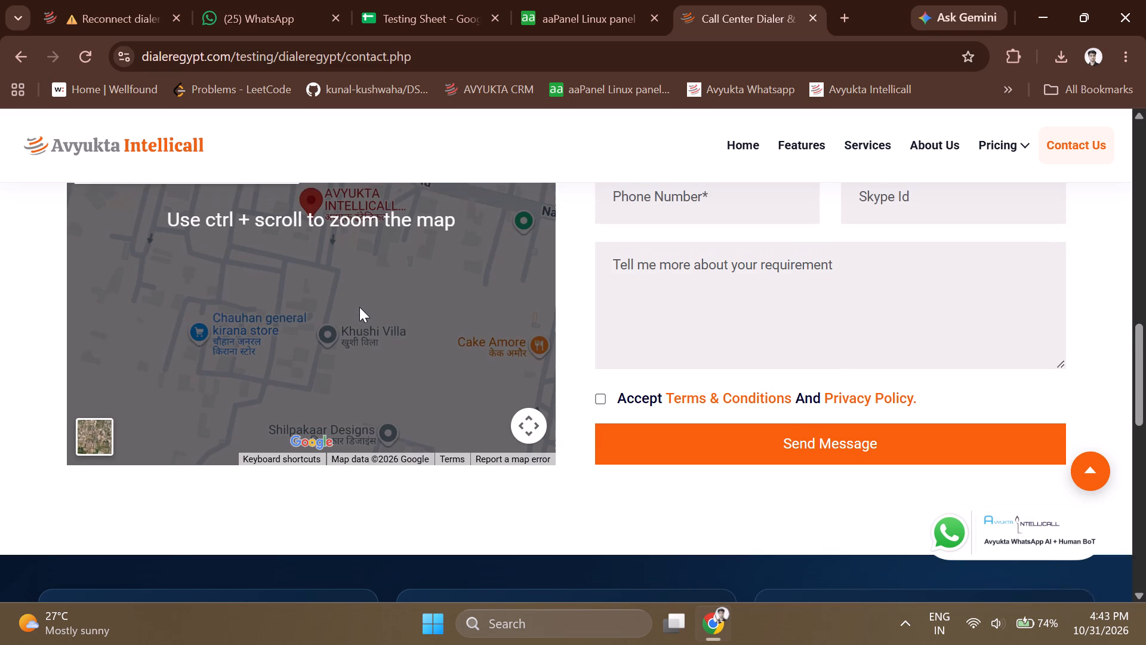
scroll(359, 307, up, 5)
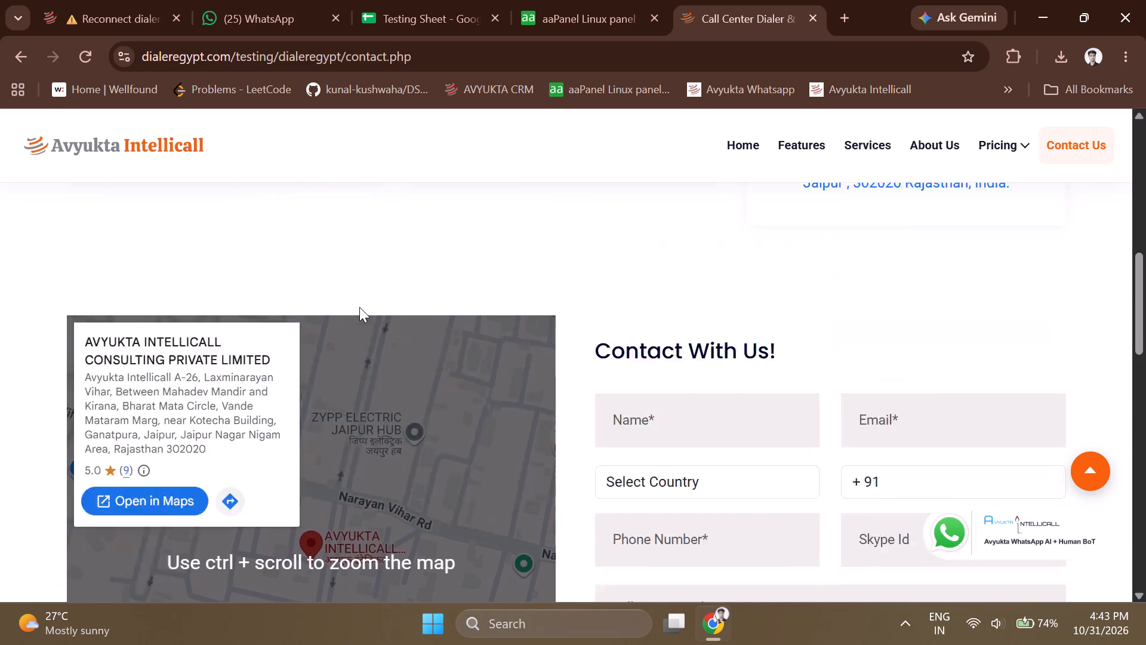
scroll(359, 307, up, 7)
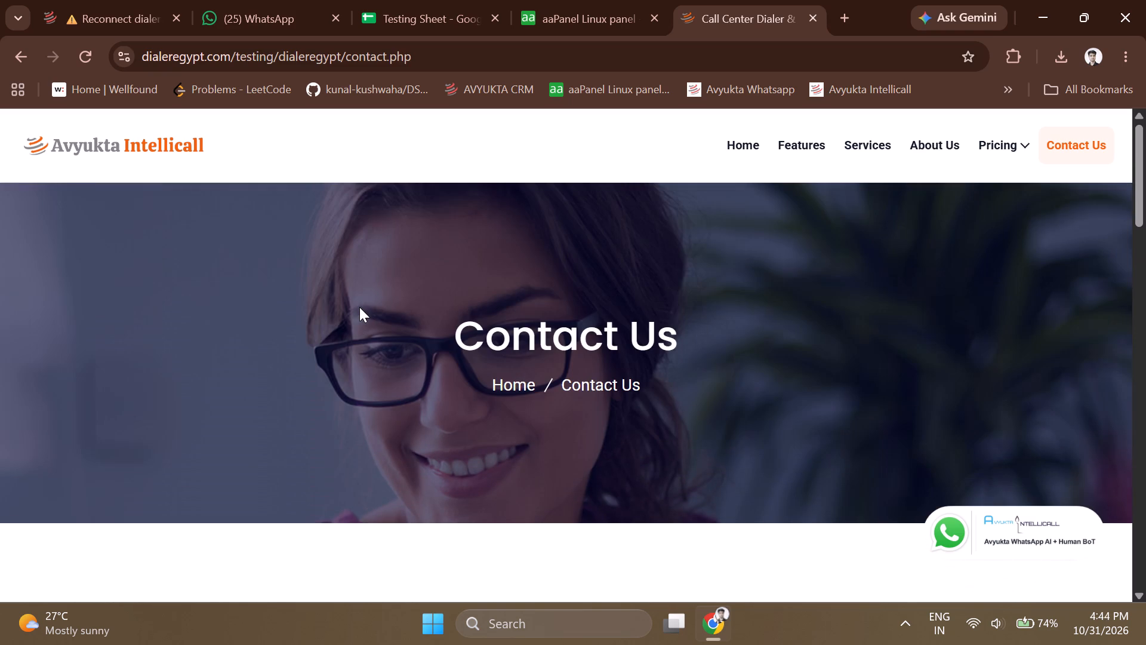
Open the live dialeregypt.com in a new tab, test its Contact Us entry, close the form and look through the home page.
click(844, 17)
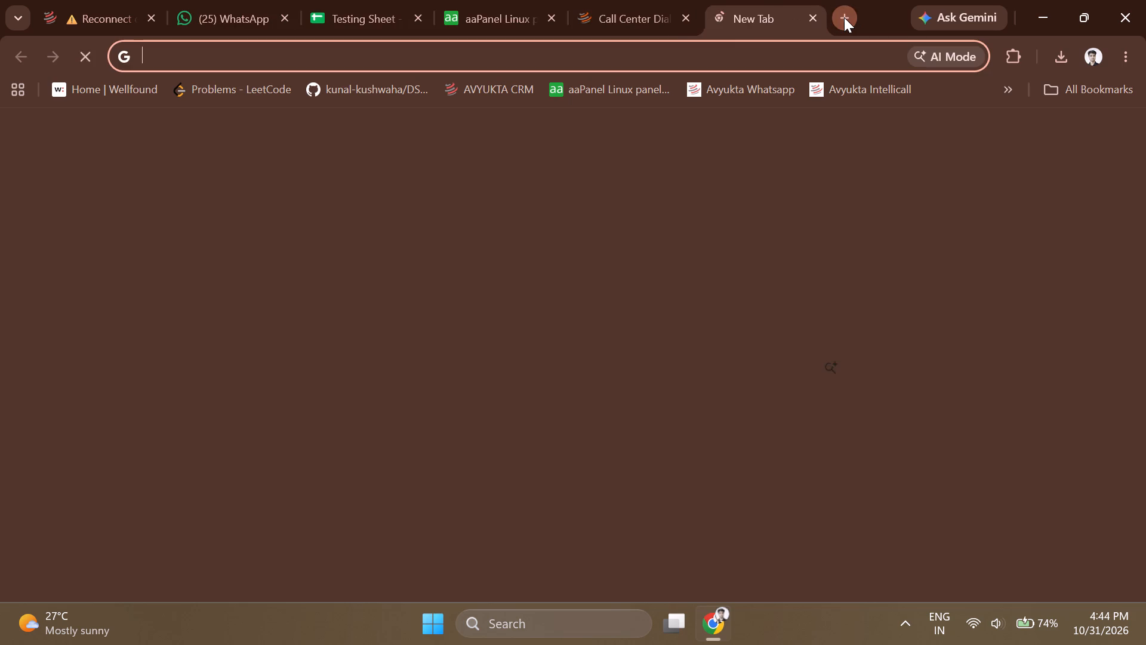
text(dialeregy)
key(Return)
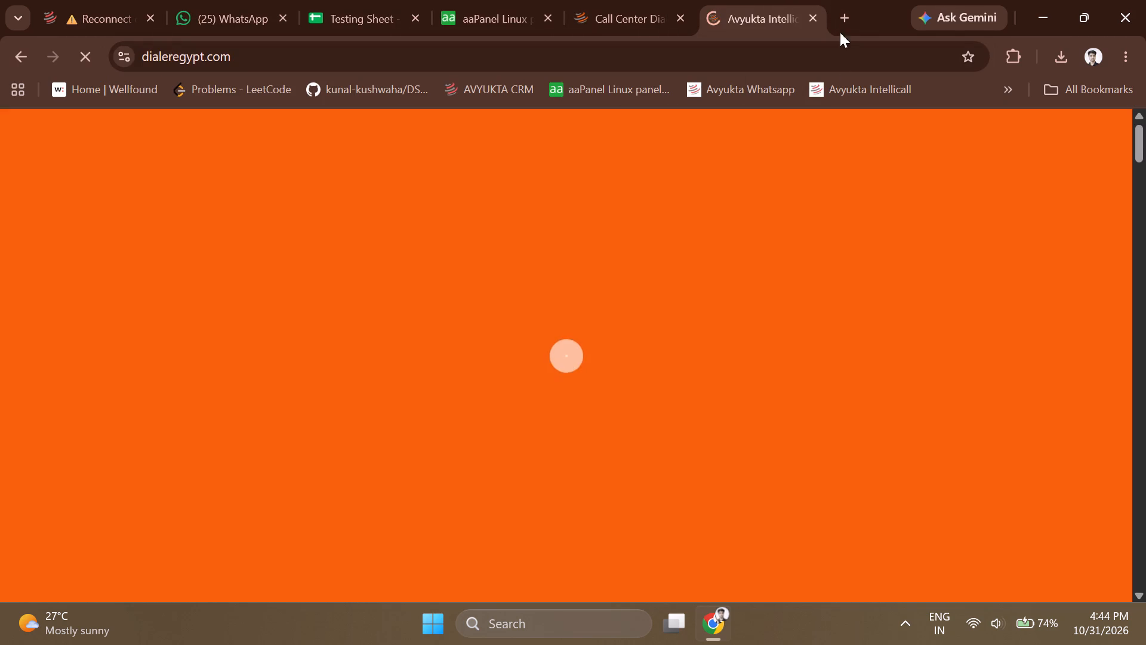
click(862, 184)
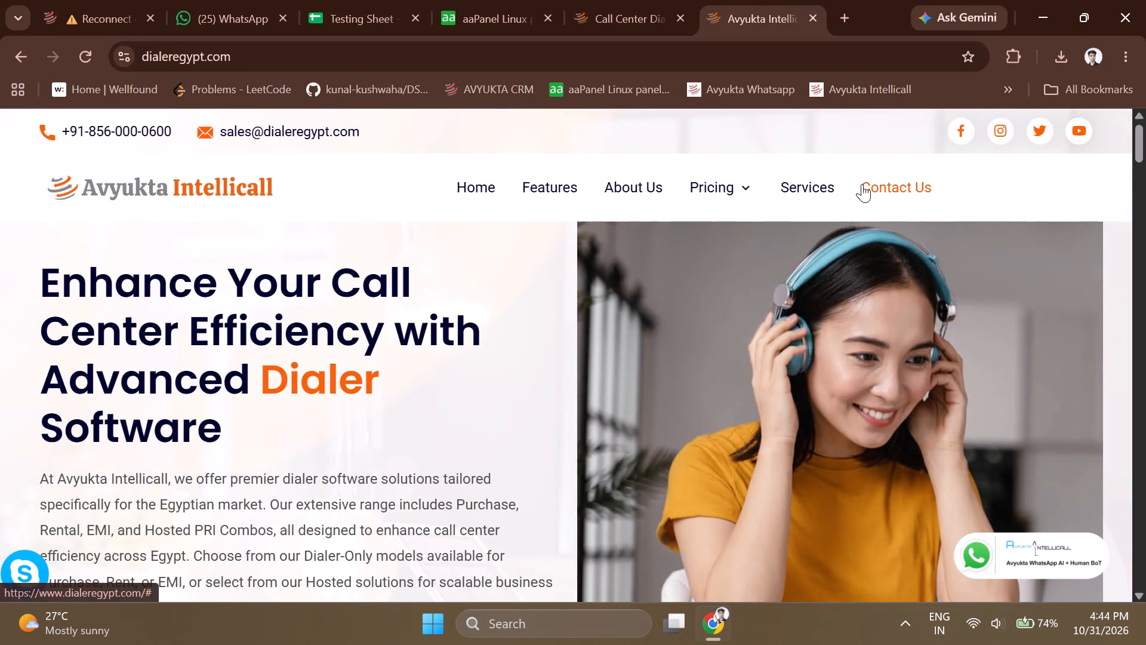
click(944, 230)
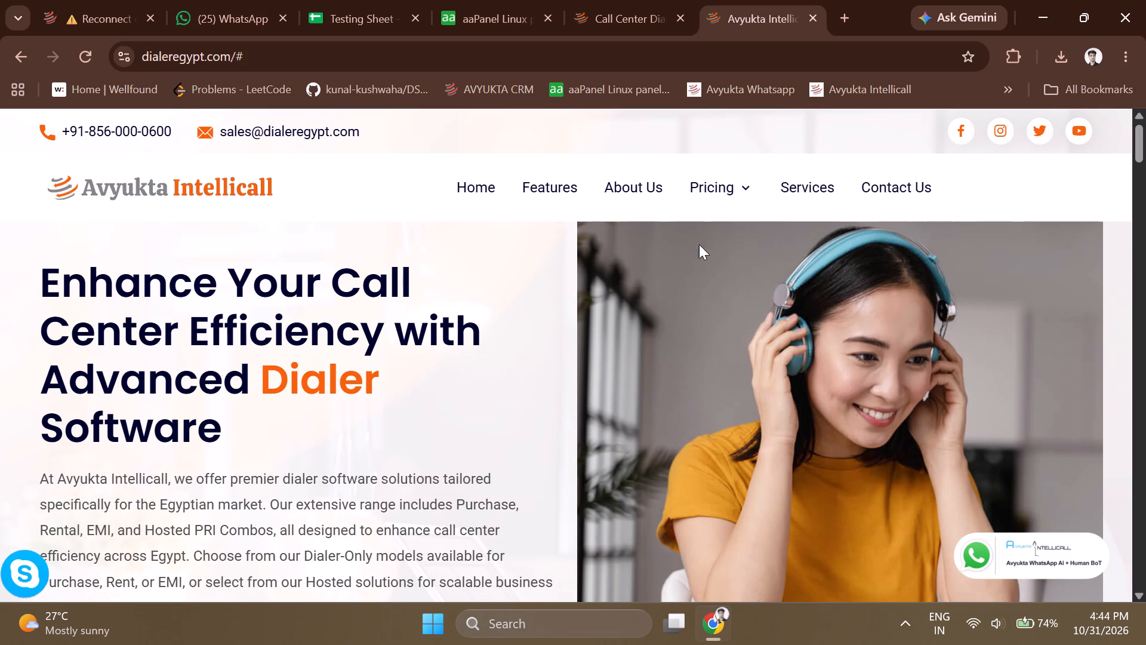
scroll(596, 241, down, 8)
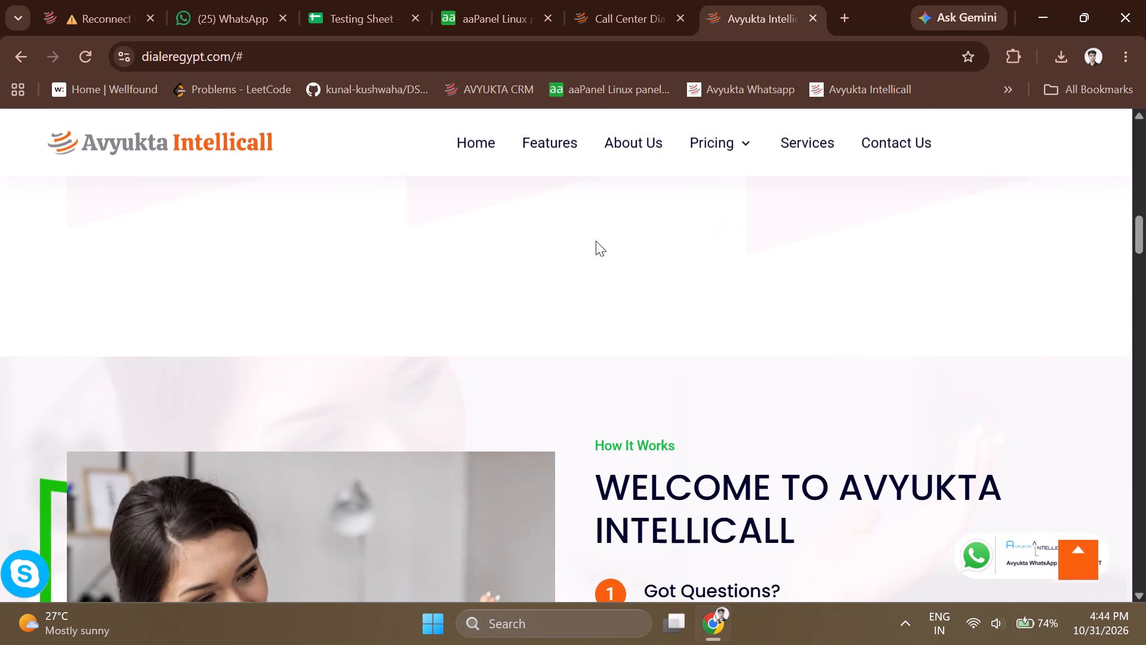
scroll(596, 241, down, 1)
Compare the testing Contact Us page with the live site, testing the live Contact Us entry again and closing its form.
click(626, 0)
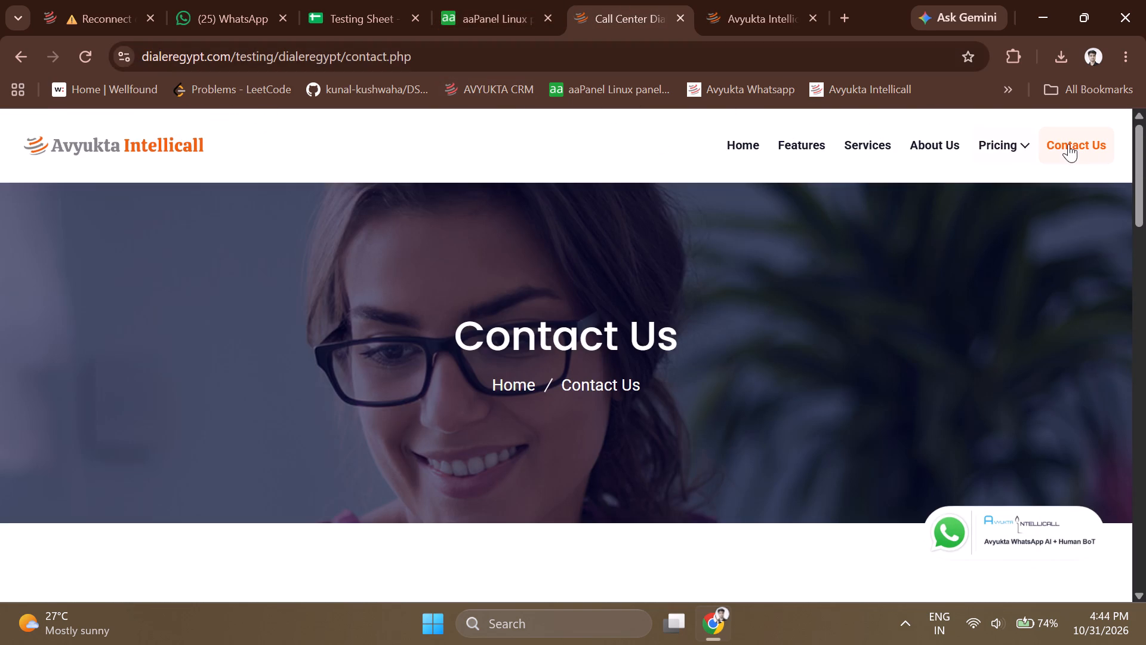
scroll(769, 259, down, 4)
click(737, 0)
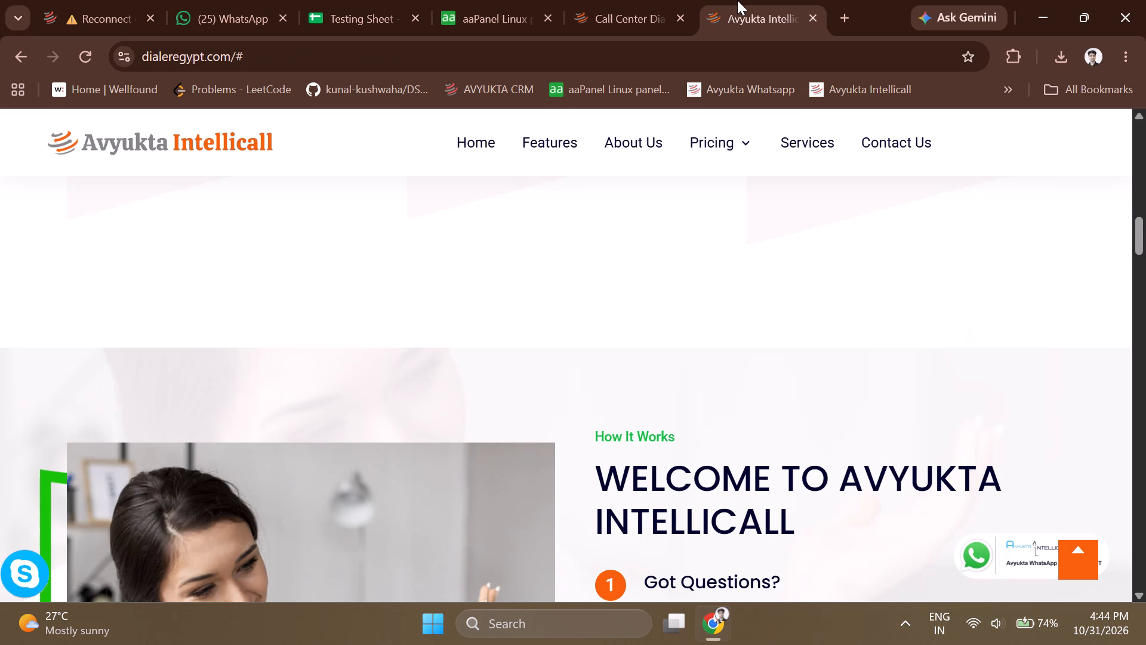
click(896, 140)
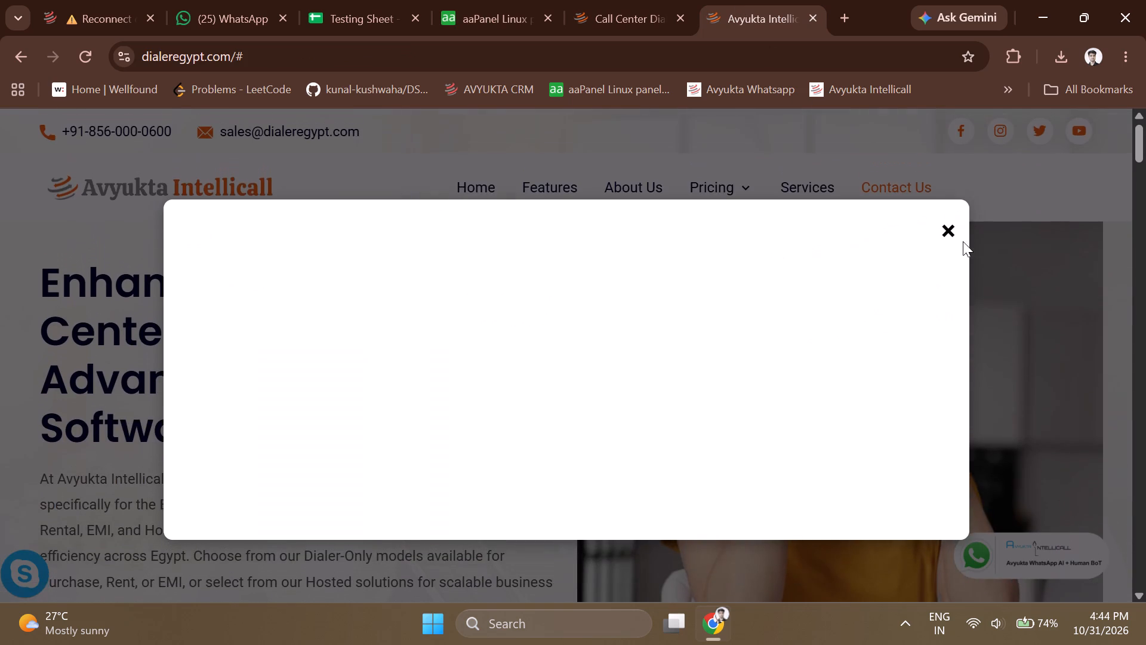
click(952, 228)
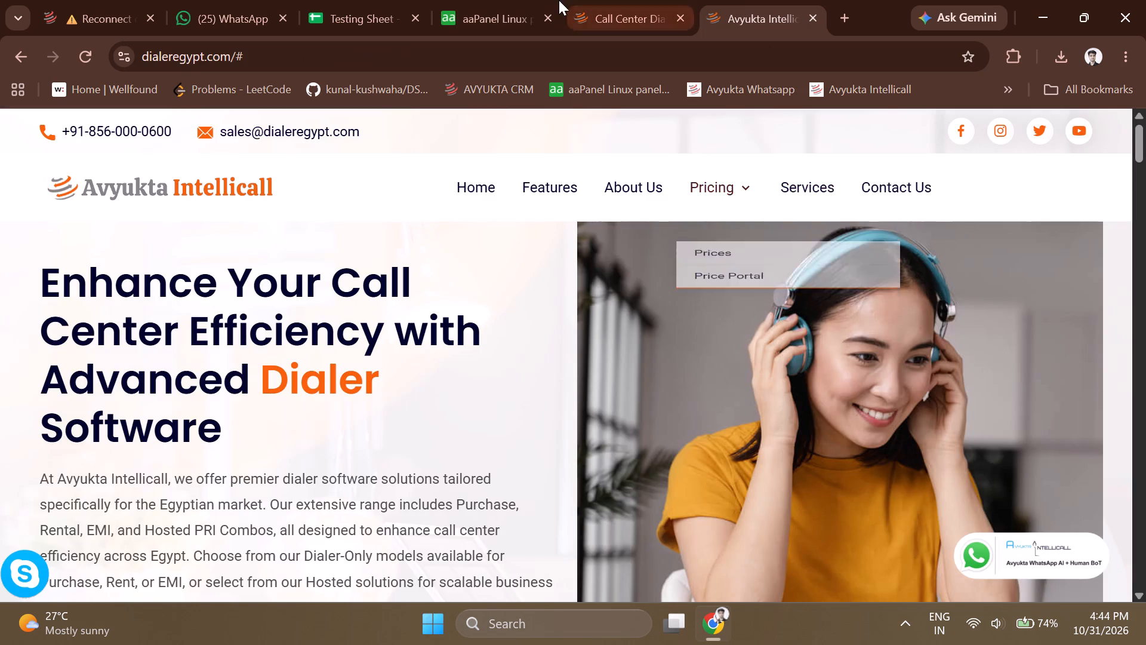
Return to the testing Contact Us page and examine it from the contact cards down to the footer.
click(559, 0)
click(603, 0)
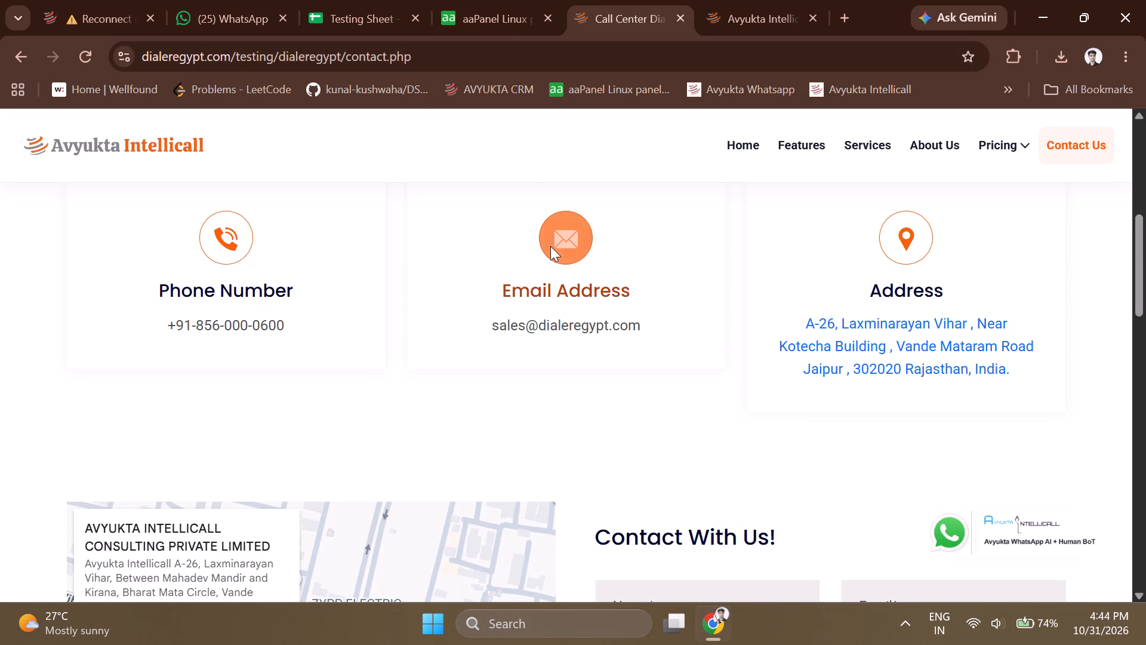
scroll(550, 246, down, 4)
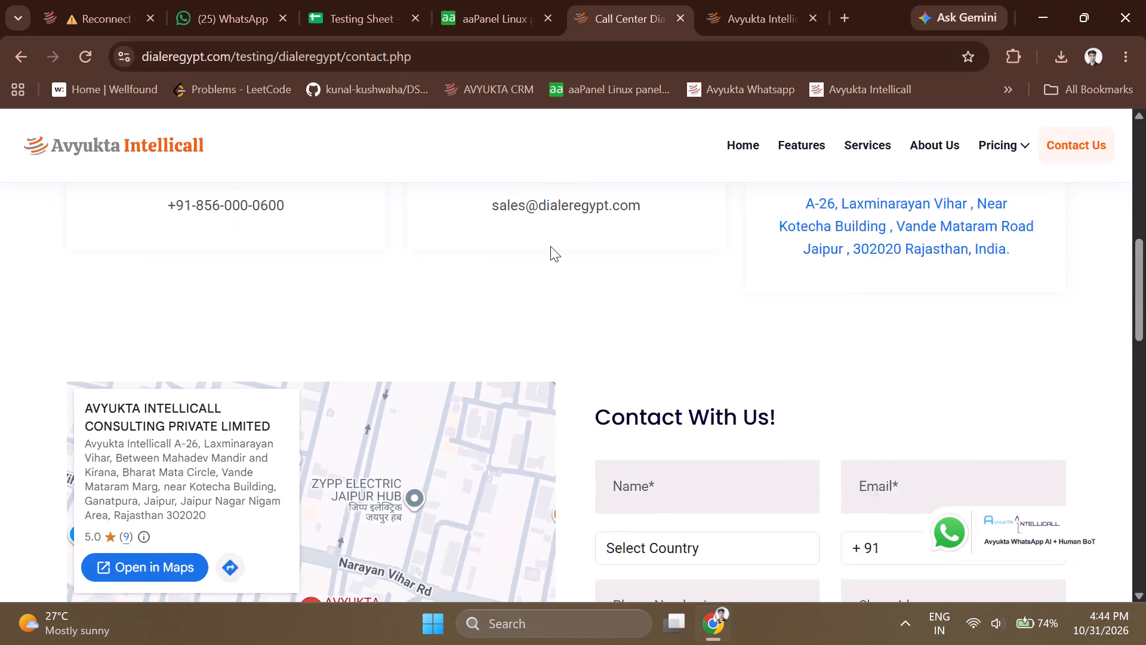
scroll(550, 246, down, 7)
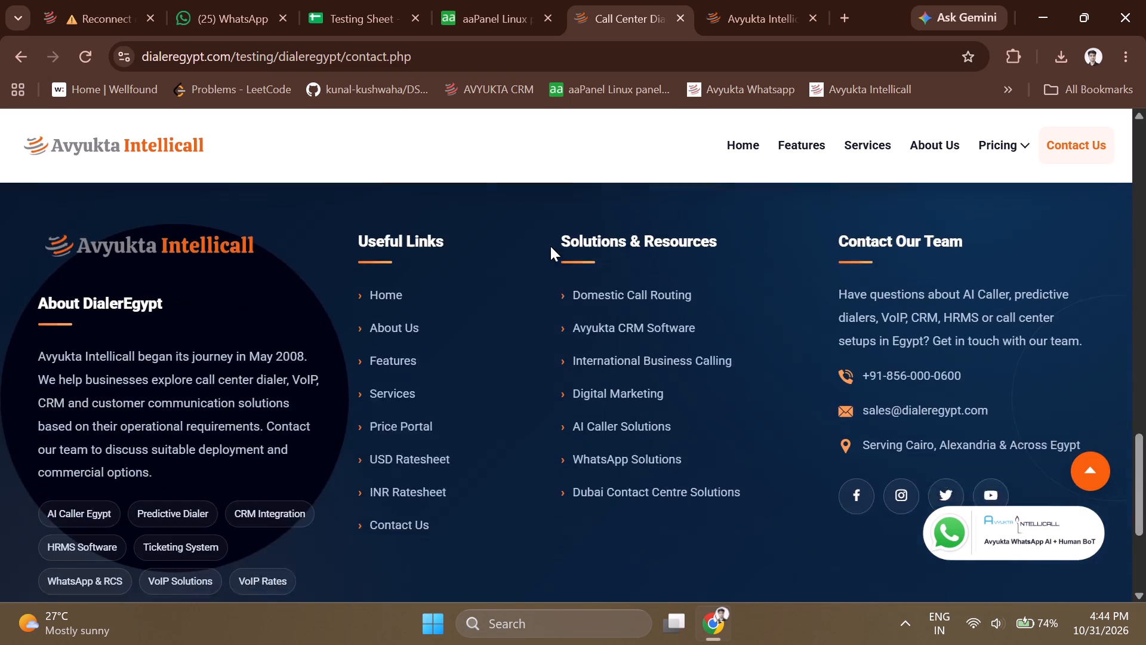
scroll(550, 246, down, 4)
scroll(550, 246, up, 20)
scroll(550, 246, up, 3)
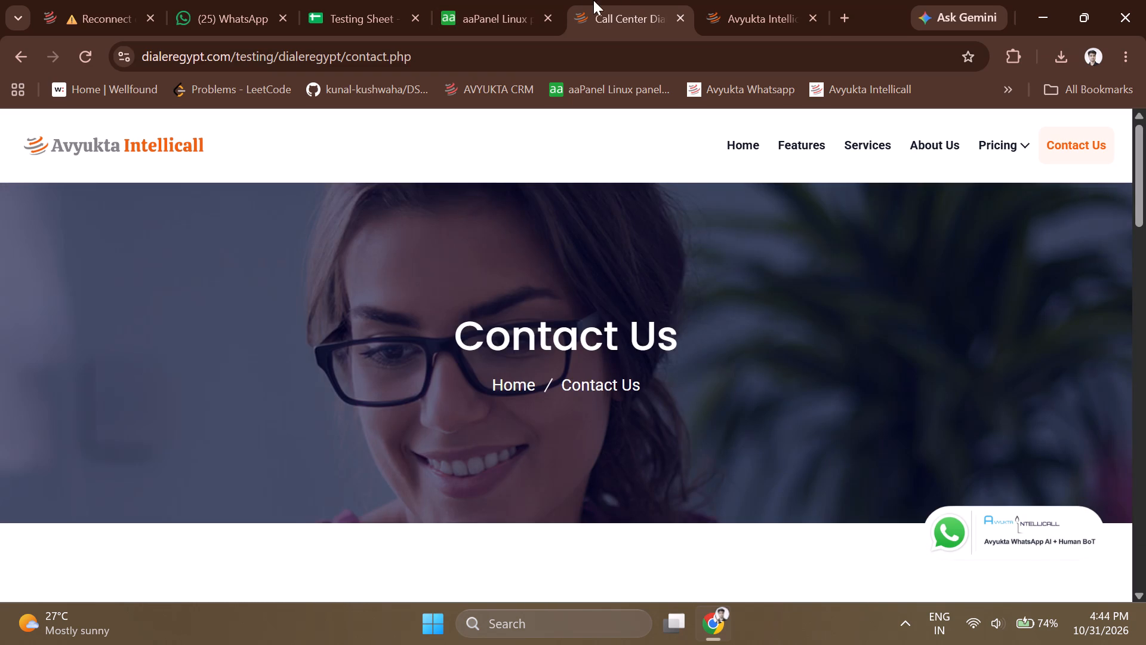
Compare the live dialeregypt.com home page with the testing Contact Us page and the issues logged in the Testing Sheet.
click(733, 0)
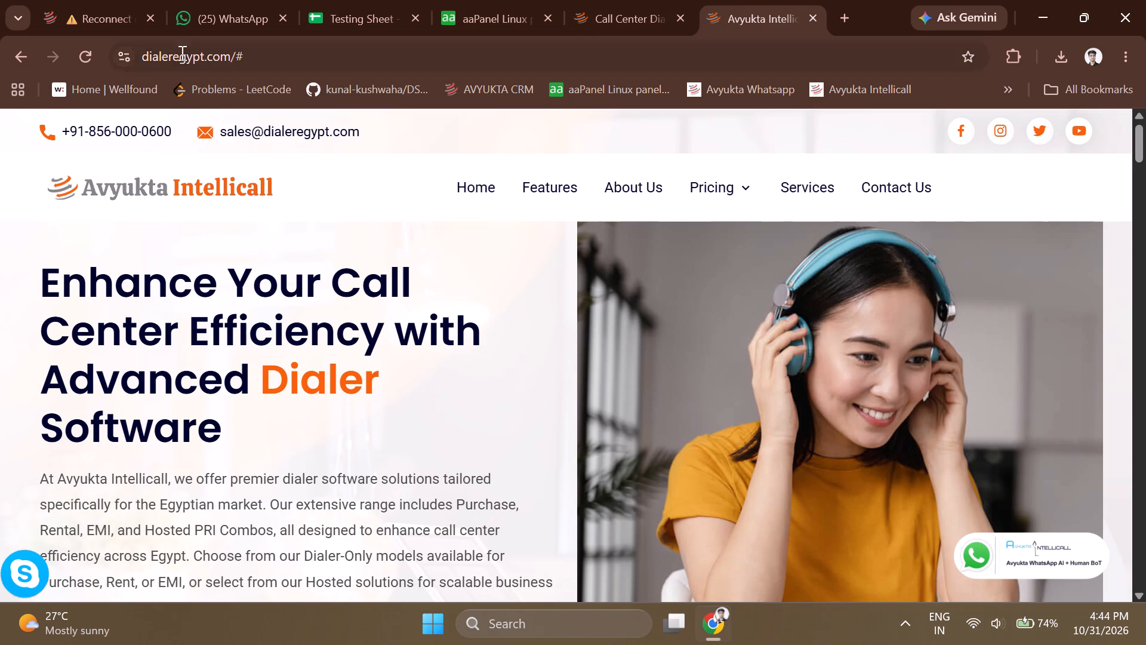
click(14, 51)
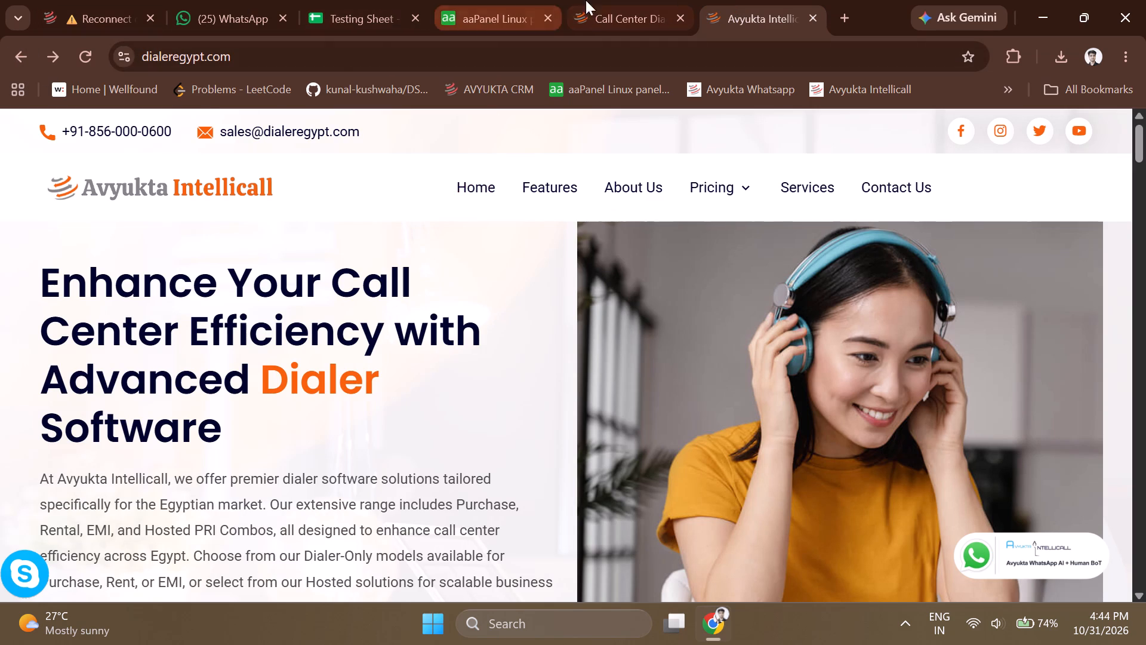
scroll(502, 273, down, 2)
click(579, 0)
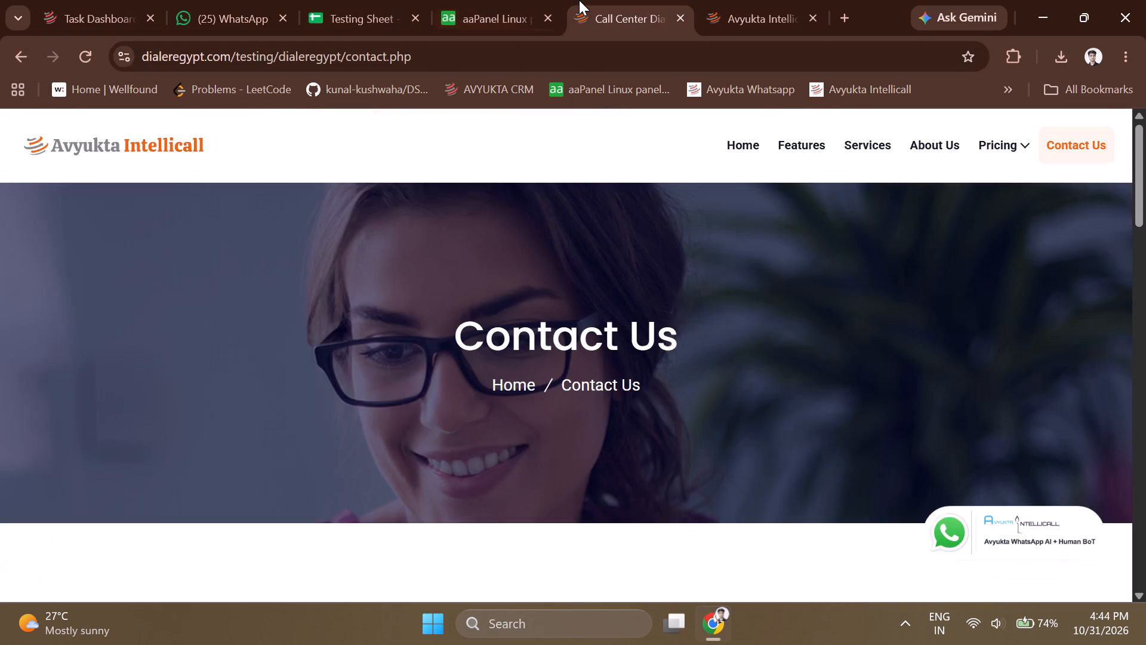
scroll(606, 362, down, 6)
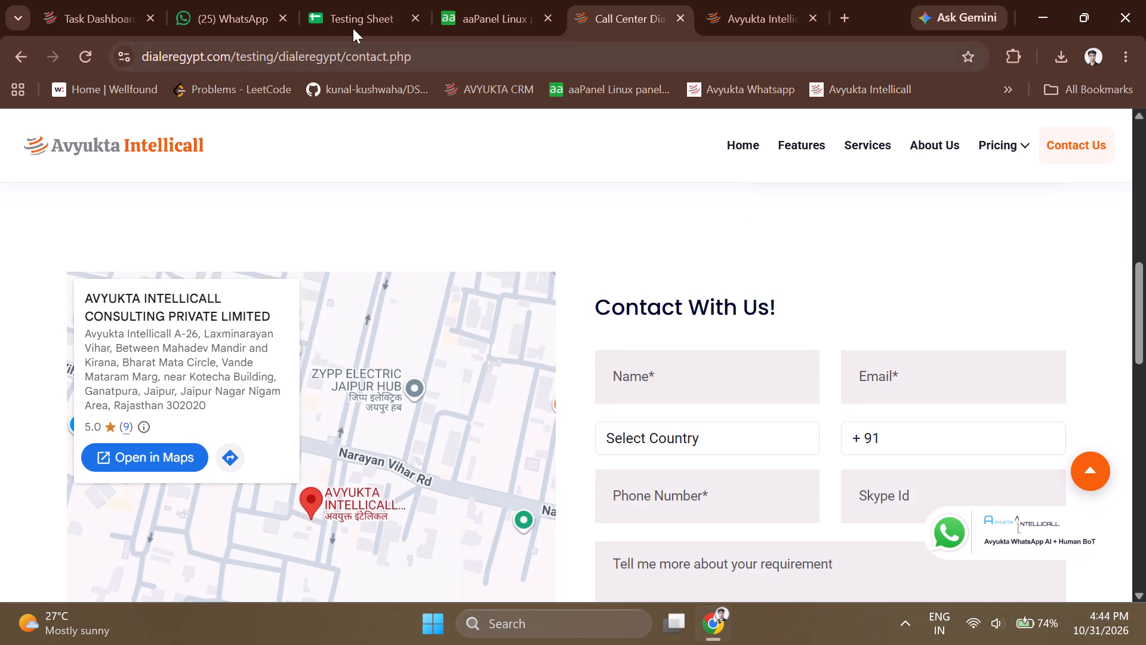
click(371, 0)
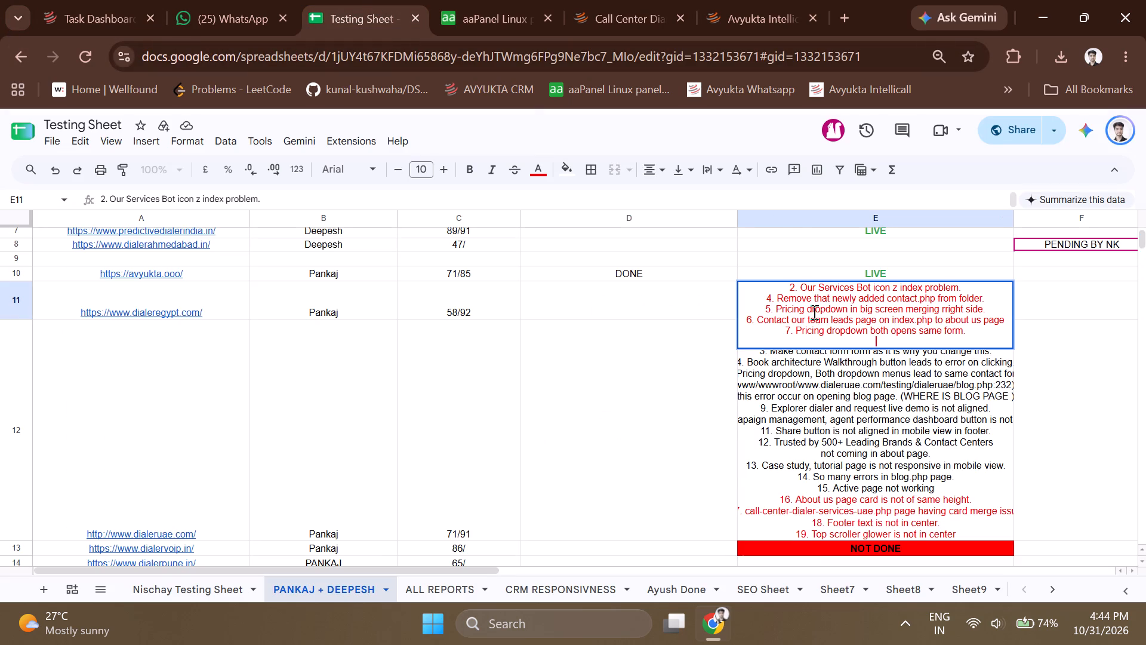
click(778, 0)
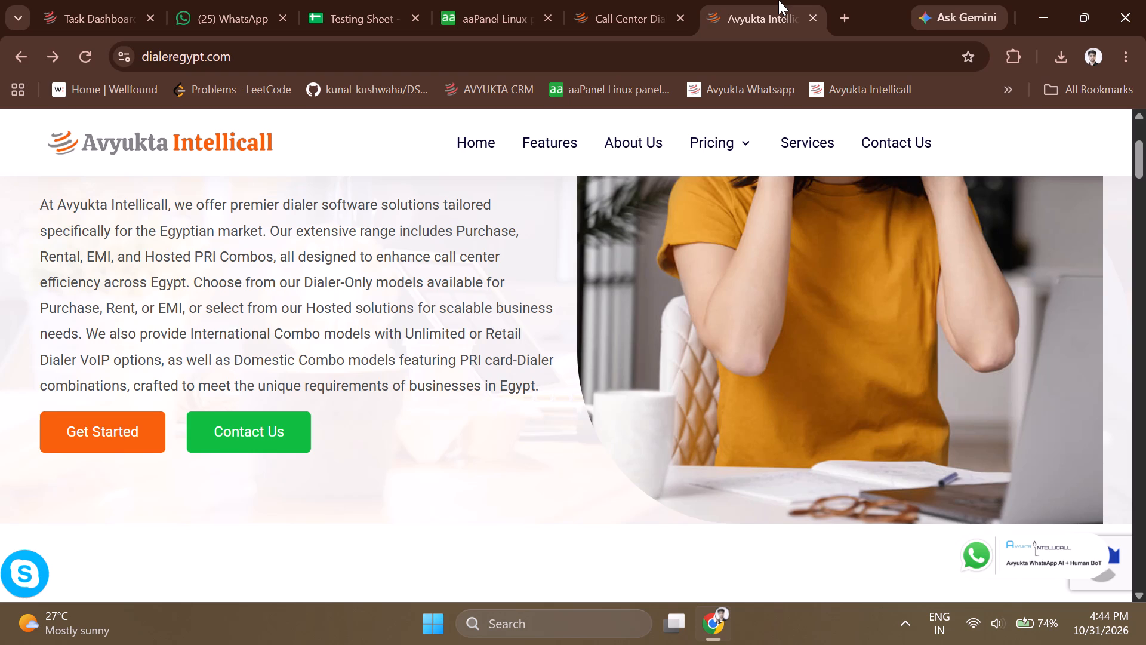
Return to the Testing Sheet and finish editing the dialeregypt.com issue list, keeping its entries up to issue 7.
click(353, 2)
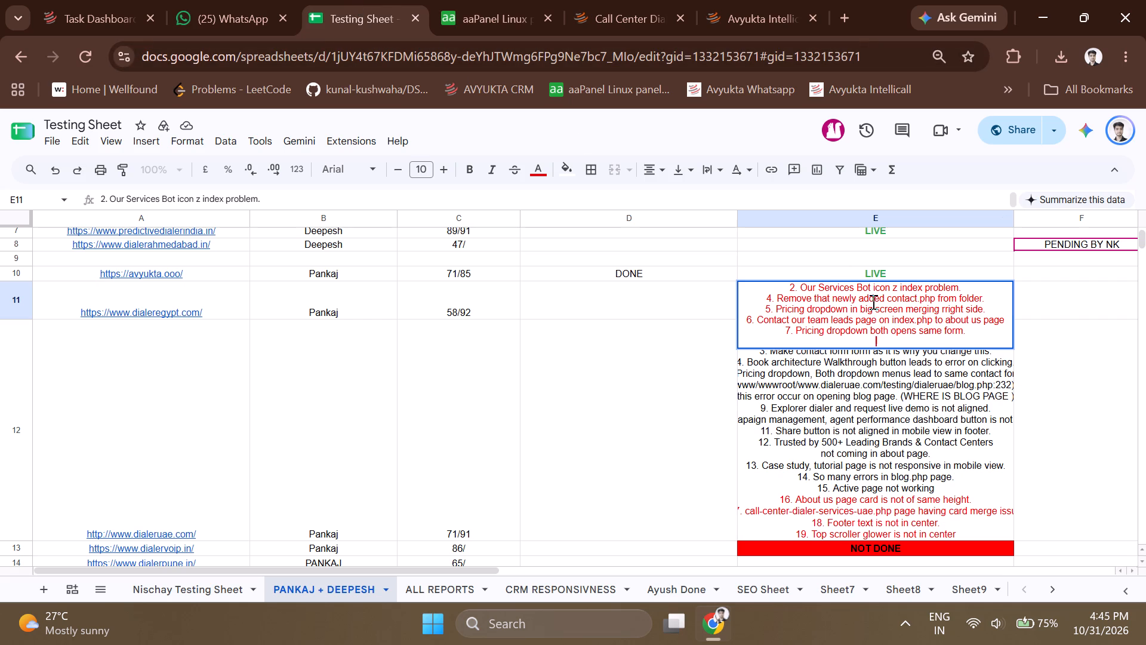
scroll(867, 318, up, 1)
click(616, 425)
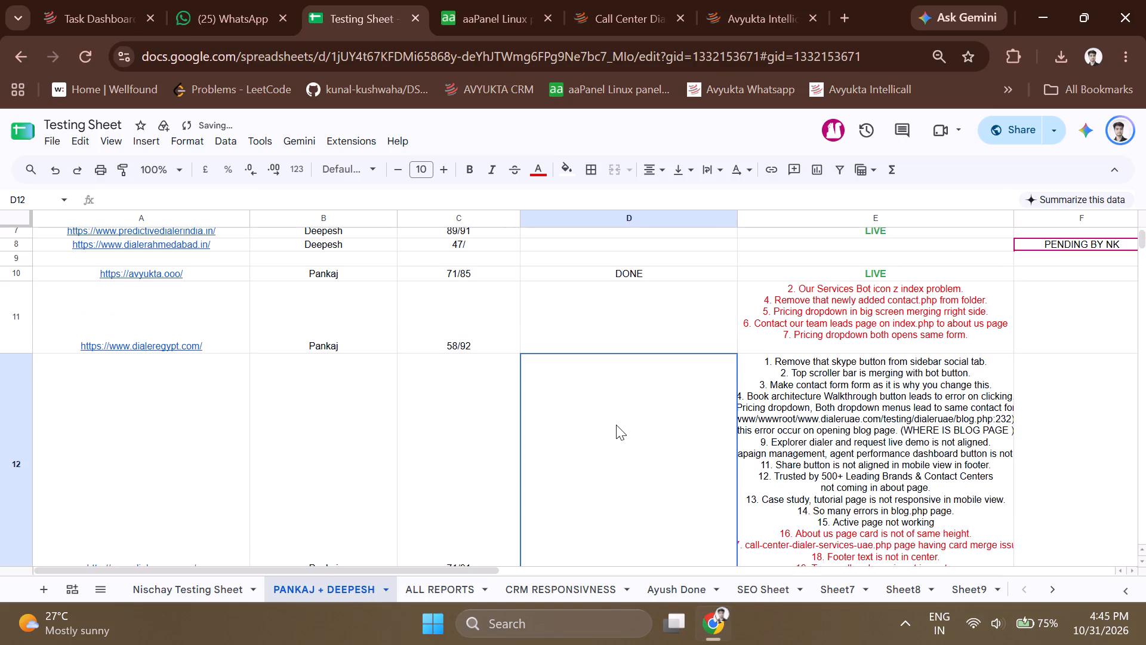
Look through the neighbouring sites' issues in the Testing Sheet and open the dialeruae.com issue list for editing.
scroll(616, 425, up, 5)
scroll(616, 425, down, 2)
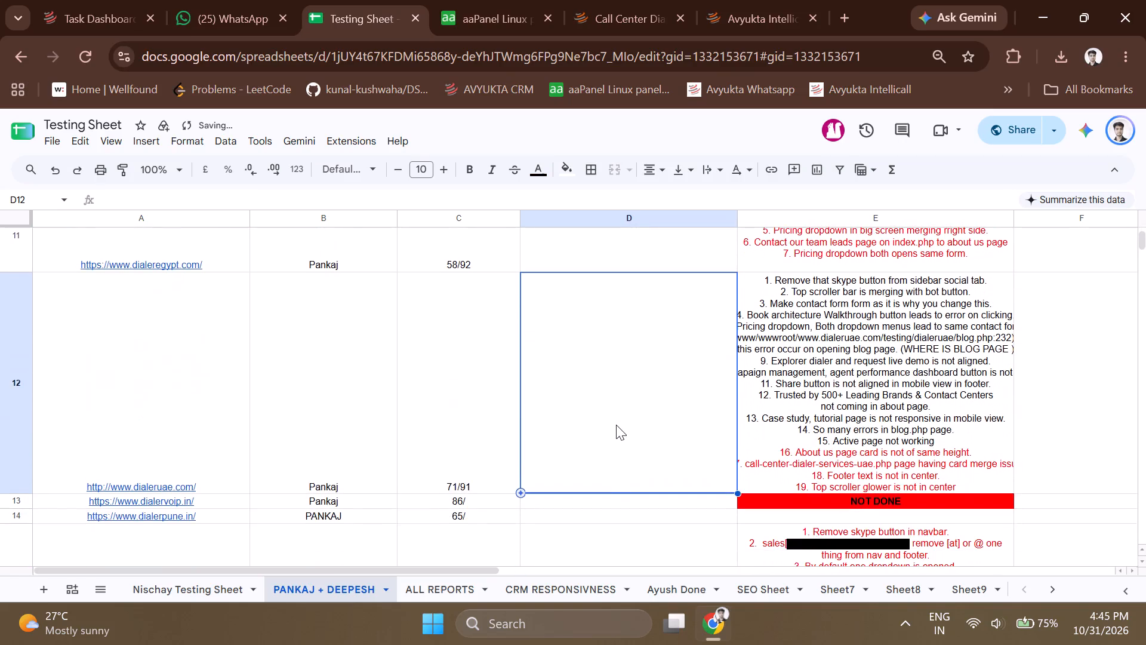
scroll(616, 425, down, 2)
click(873, 380)
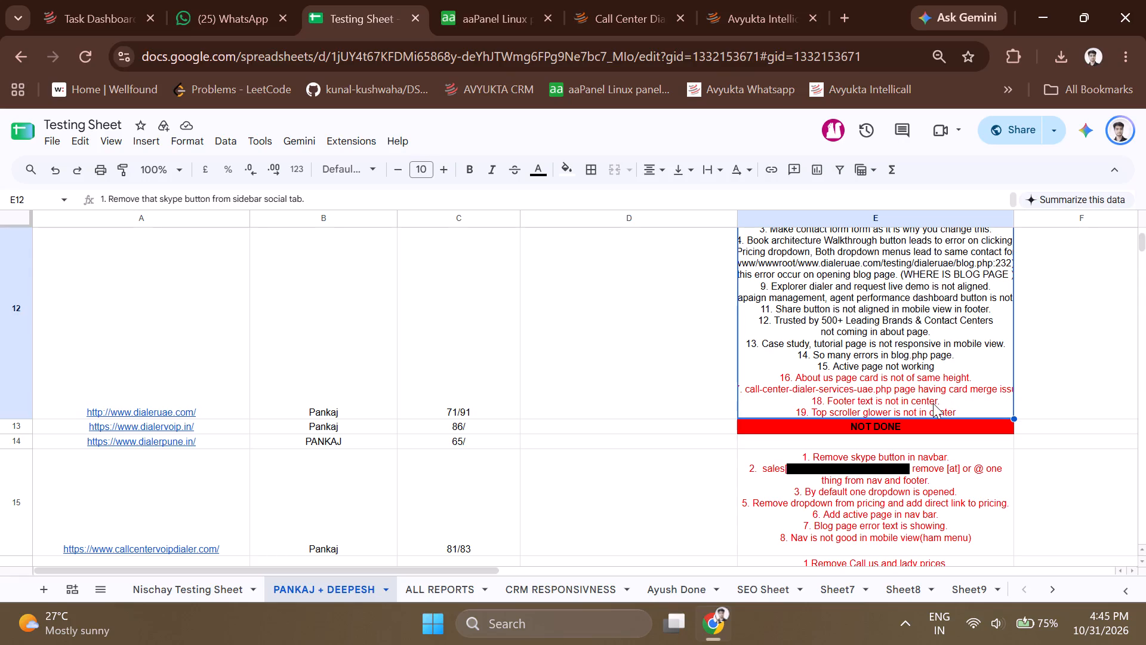
click(889, 373)
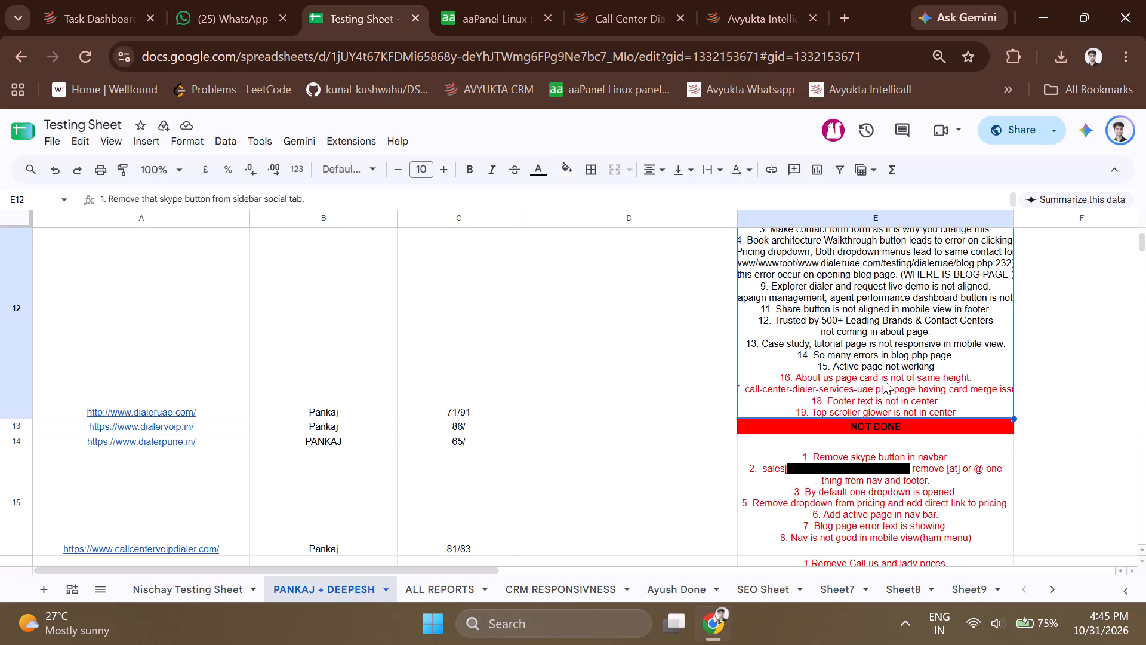
double_click(883, 379)
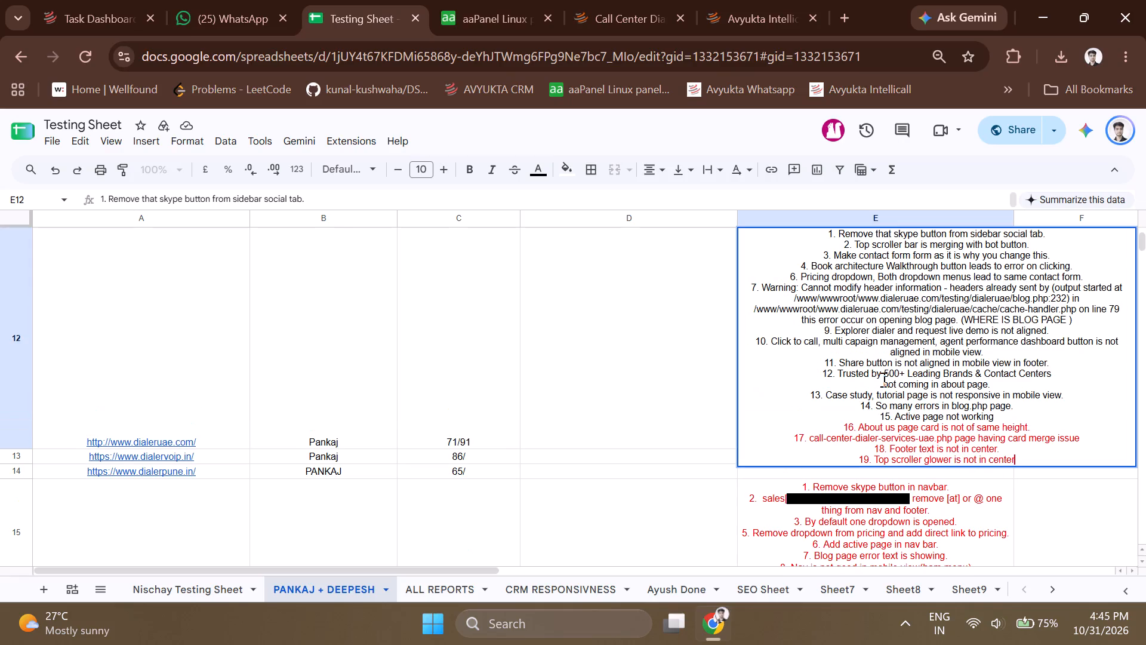